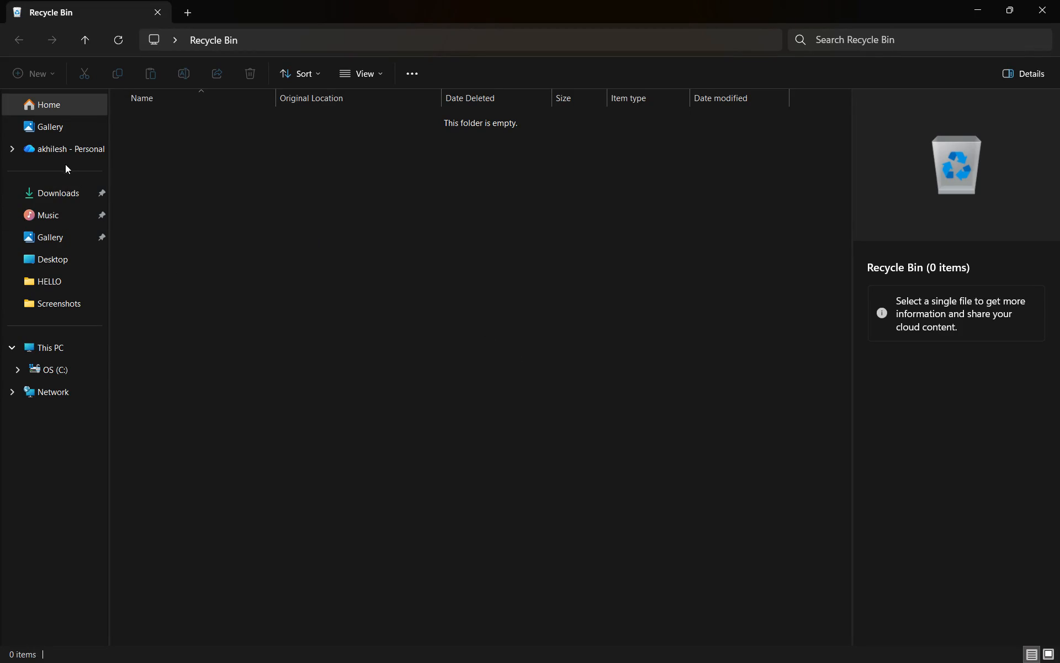
Open the Downloads folder from the Recycle Bin window.
left_click(68, 186)
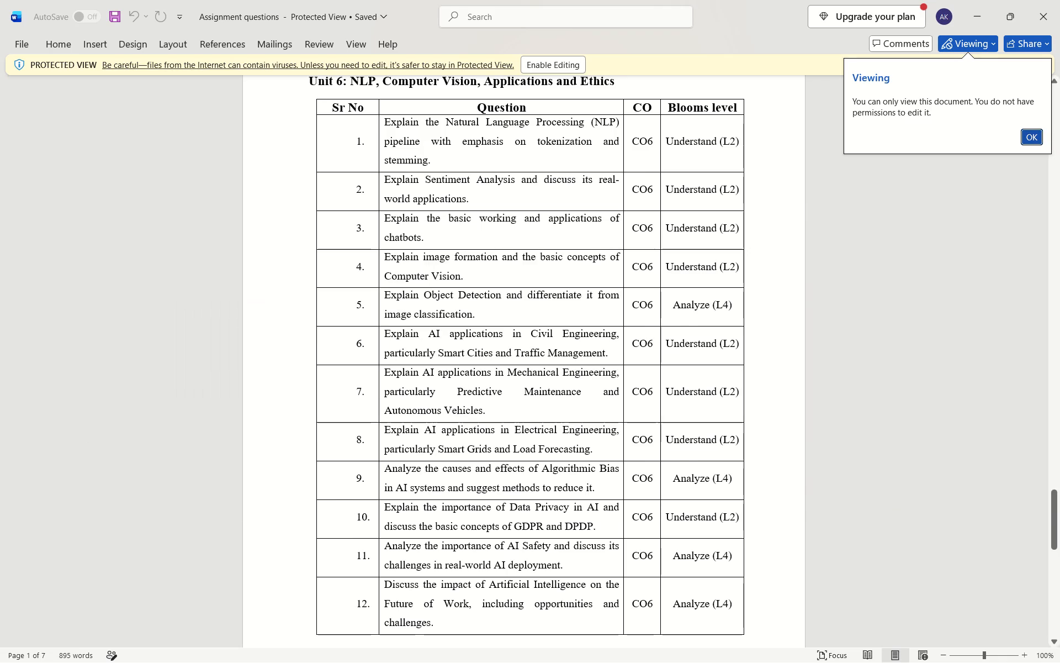
In the Assignment questions document in Word, look back through the question tables from Unit 6 to Unit 1.
scroll(638, 429, "down", 3)
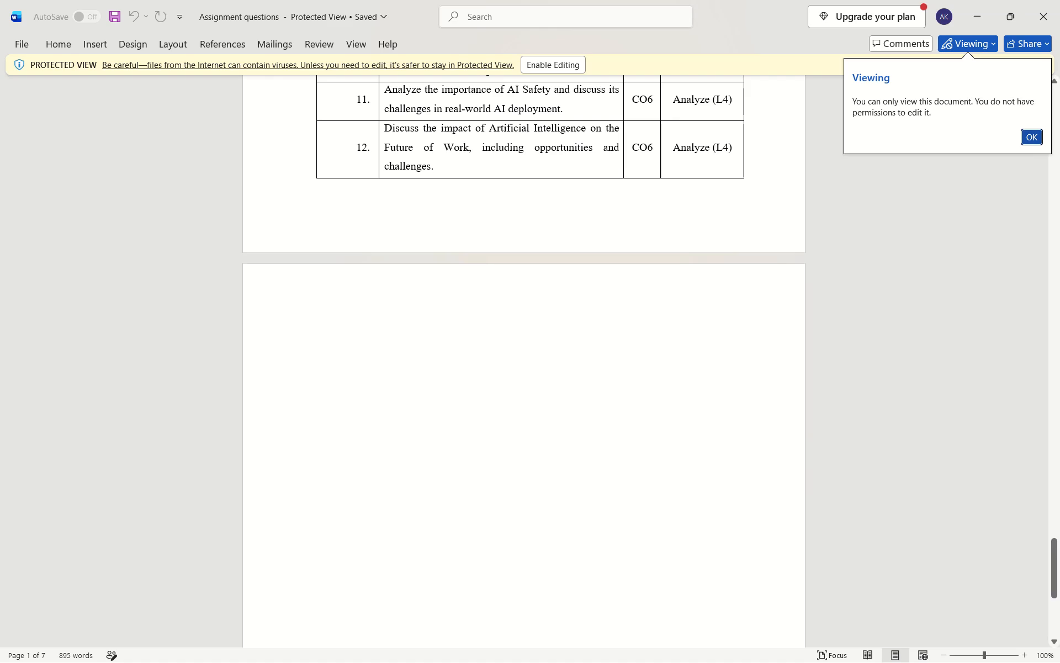
scroll(624, 385, "up", 4)
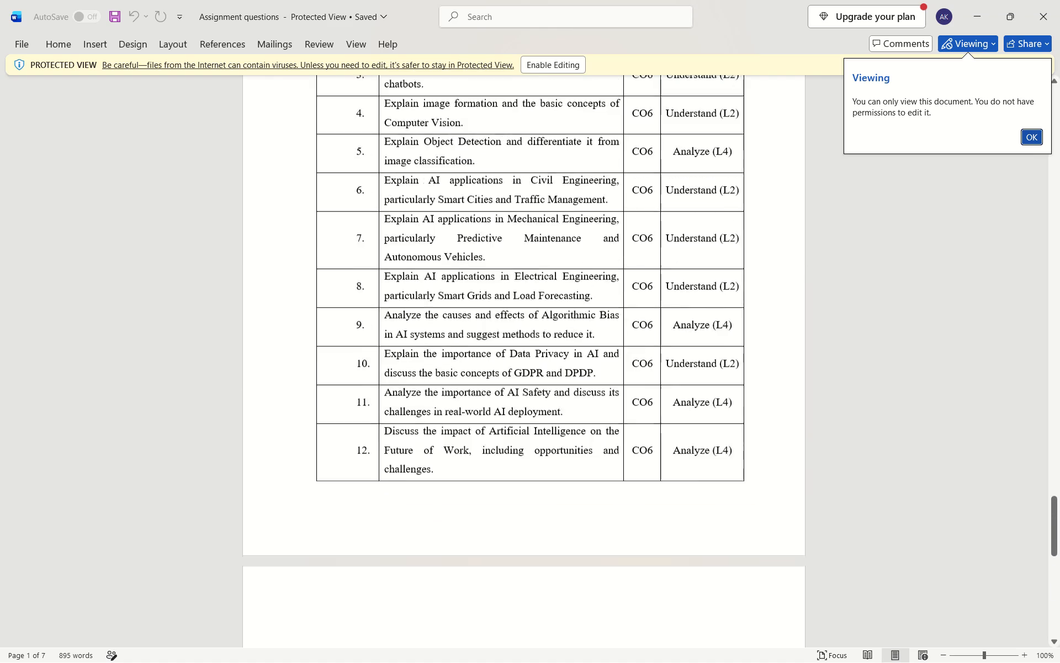
scroll(624, 385, "up", 7)
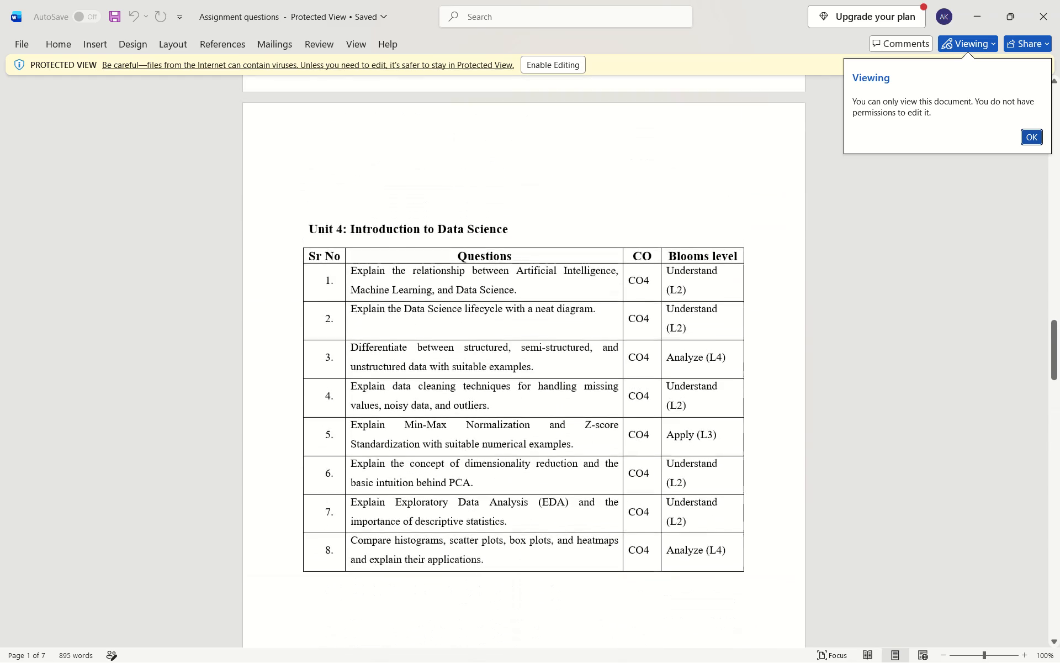
scroll(624, 385, "up", 13)
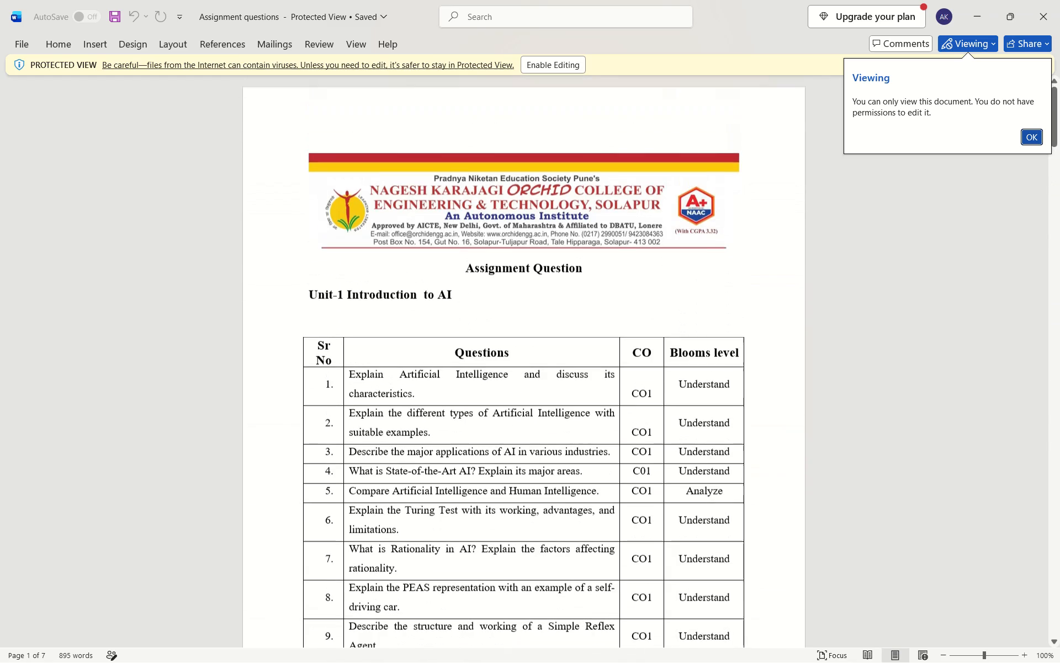
scroll(624, 385, "up", 6)
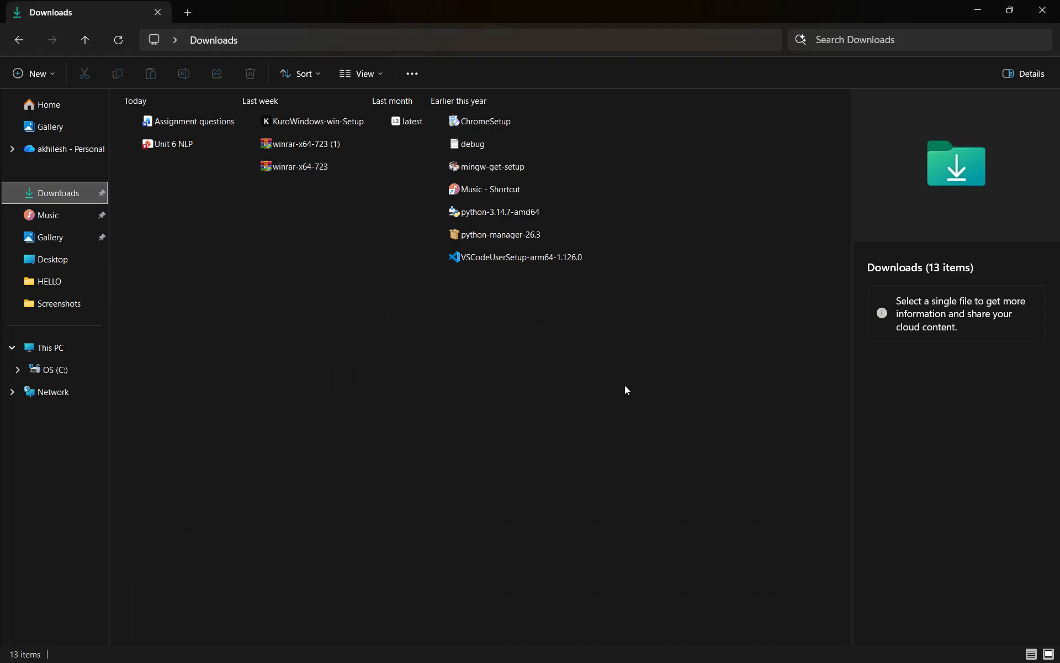
Look through the Assignment questions document from Unit 1 Introduction to AI to the Unit 6 question table.
scroll(457, 409, "down", 1)
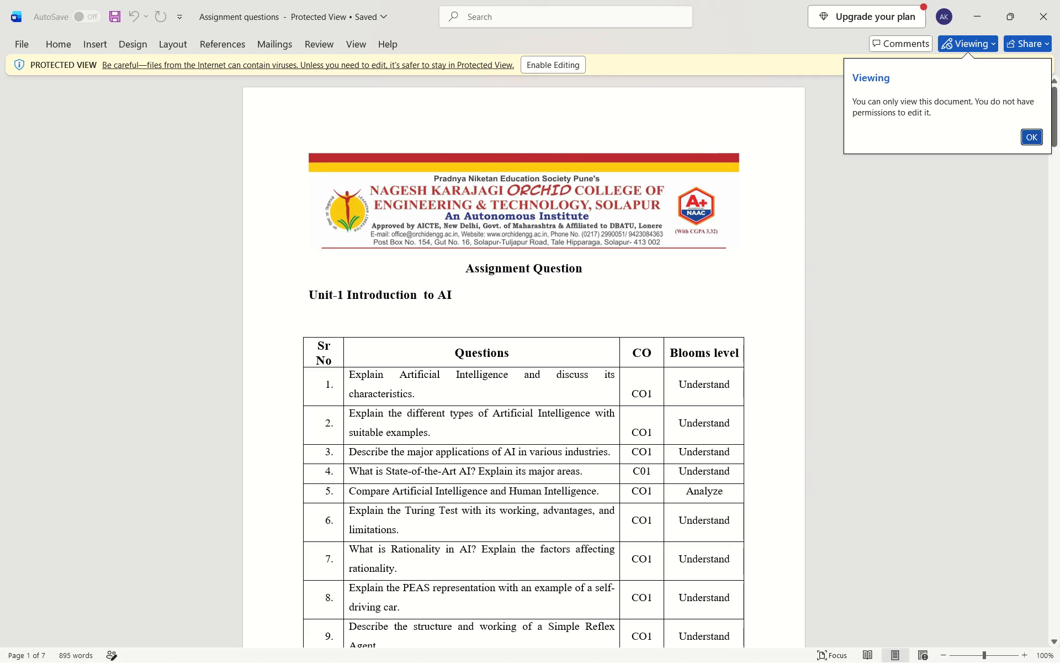
scroll(507, 456, "down", 4)
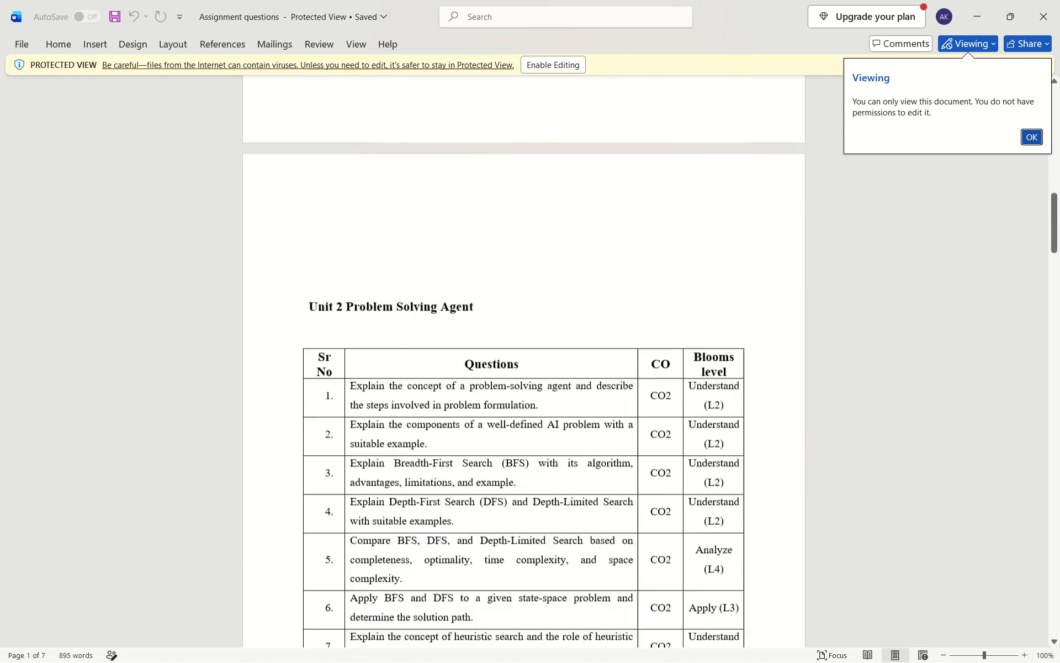
scroll(507, 456, "down", 18)
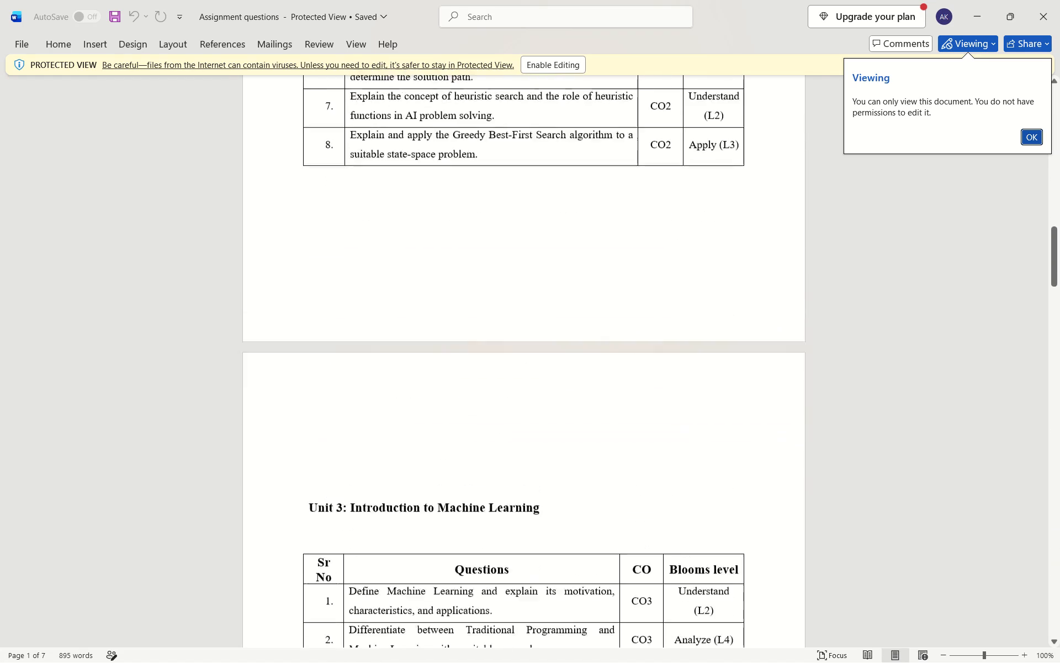
scroll(507, 456, "down", 3)
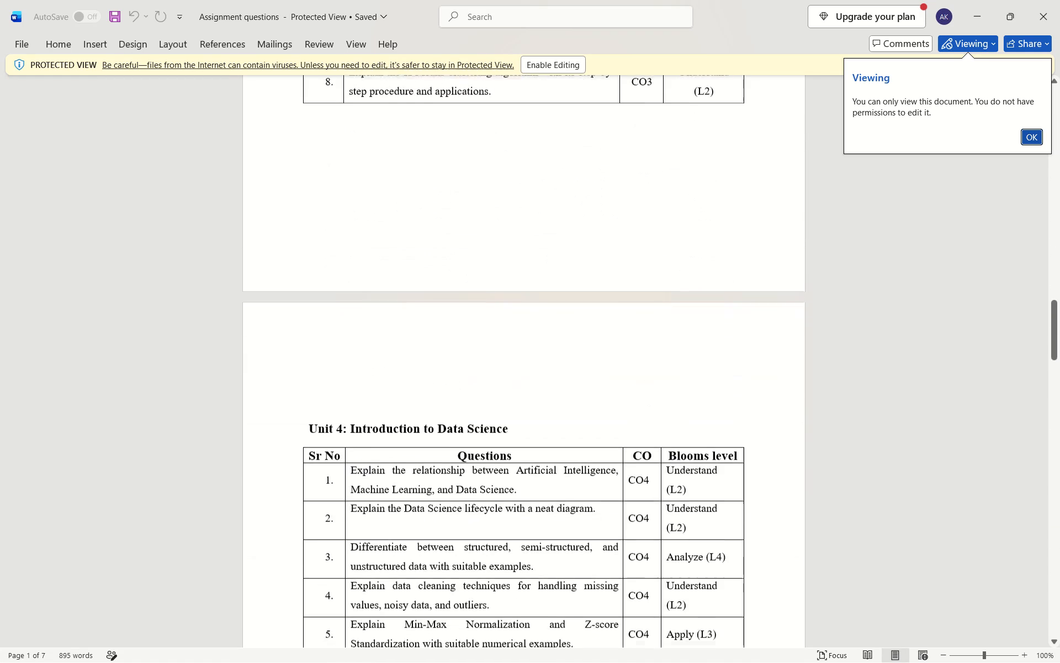
scroll(507, 456, "down", 7)
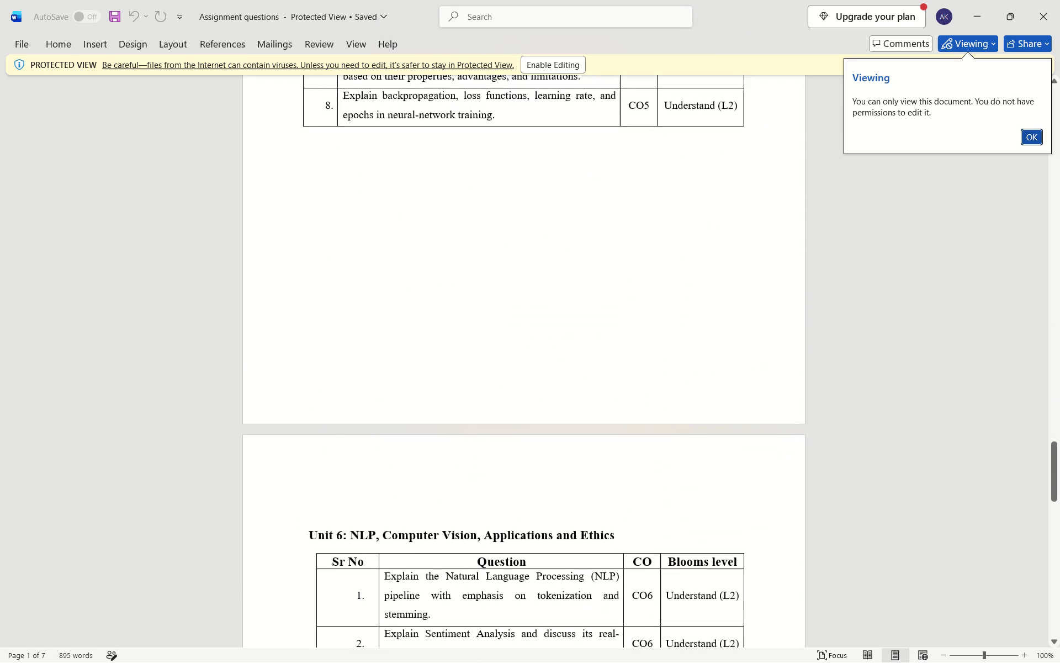
scroll(507, 456, "down", 2)
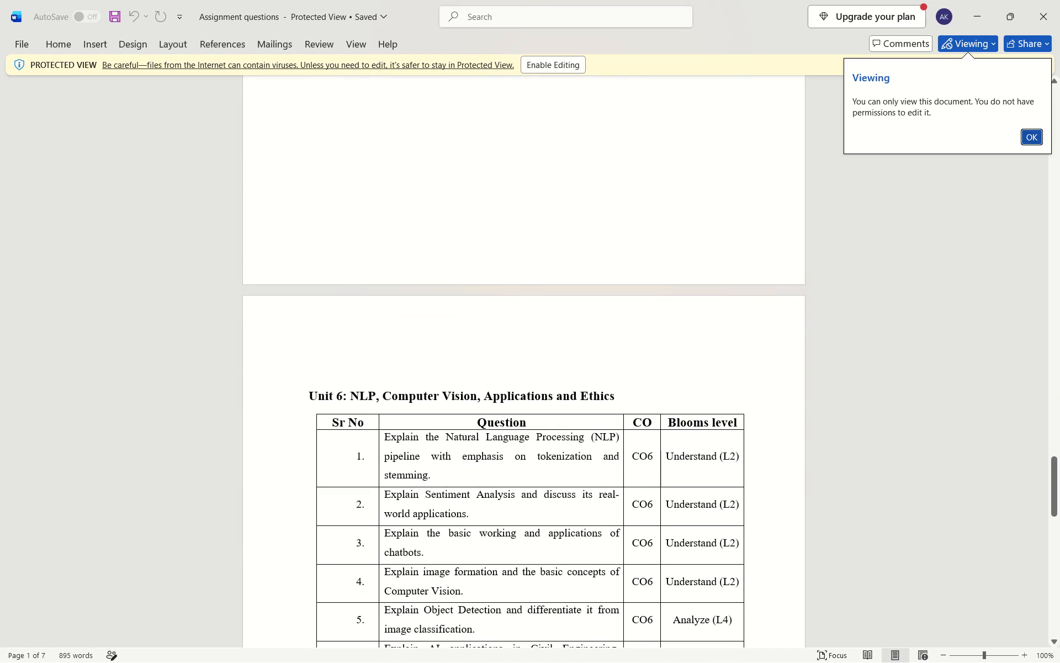
scroll(507, 456, "down", 1)
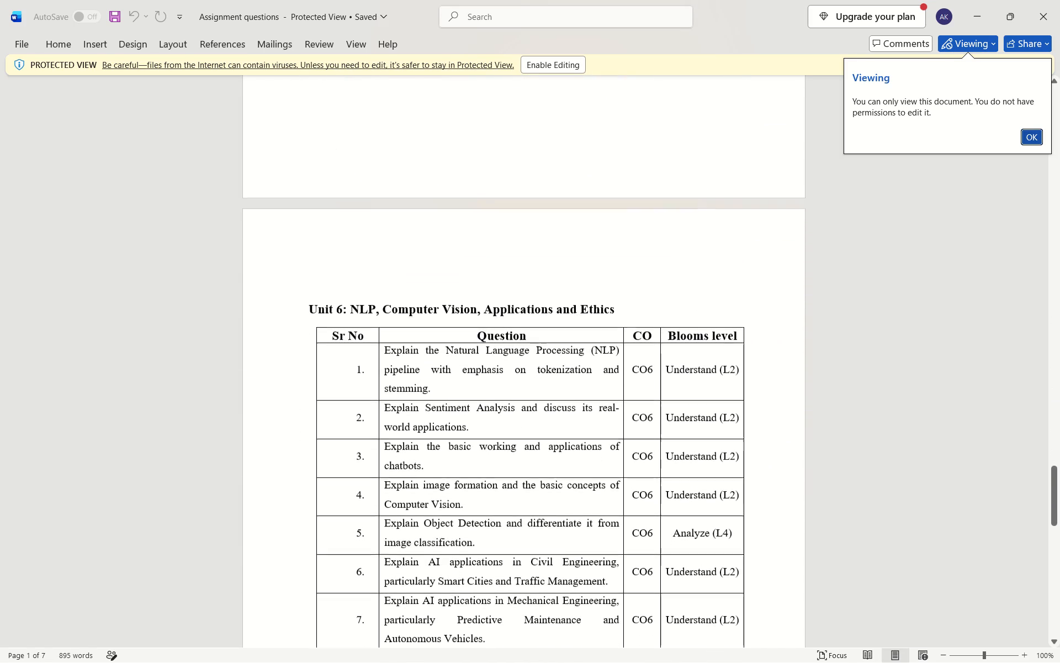
Examine the twelve questions under Unit 6: NLP, Computer Vision, Applications and Ethics and the page after them.
scroll(507, 456, "down", 1)
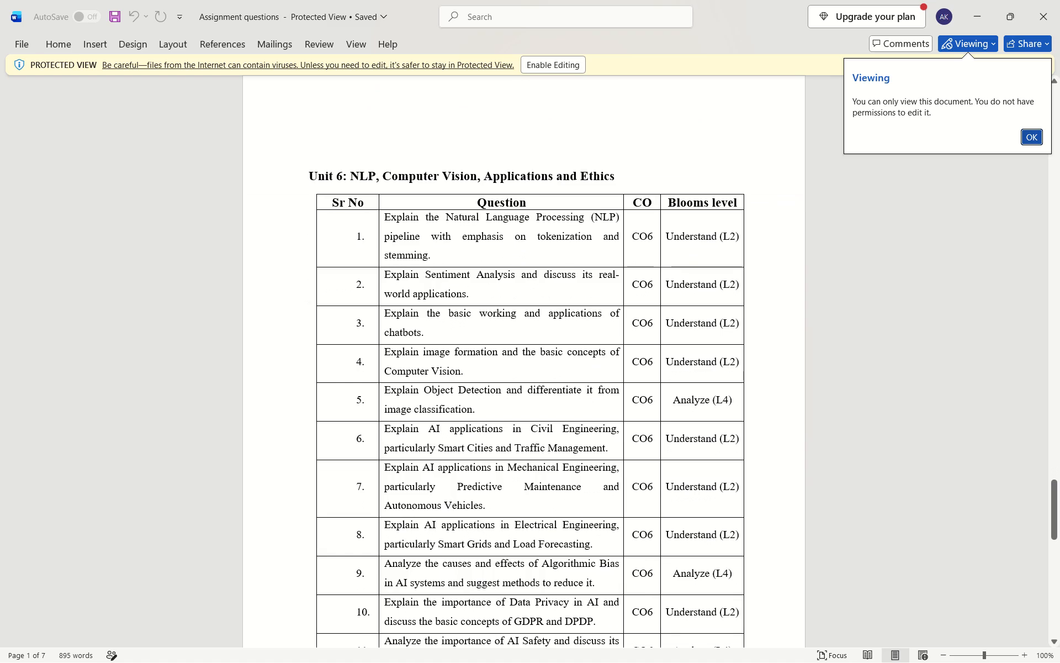
scroll(507, 456, "down", 2)
scroll(507, 456, "up", 1)
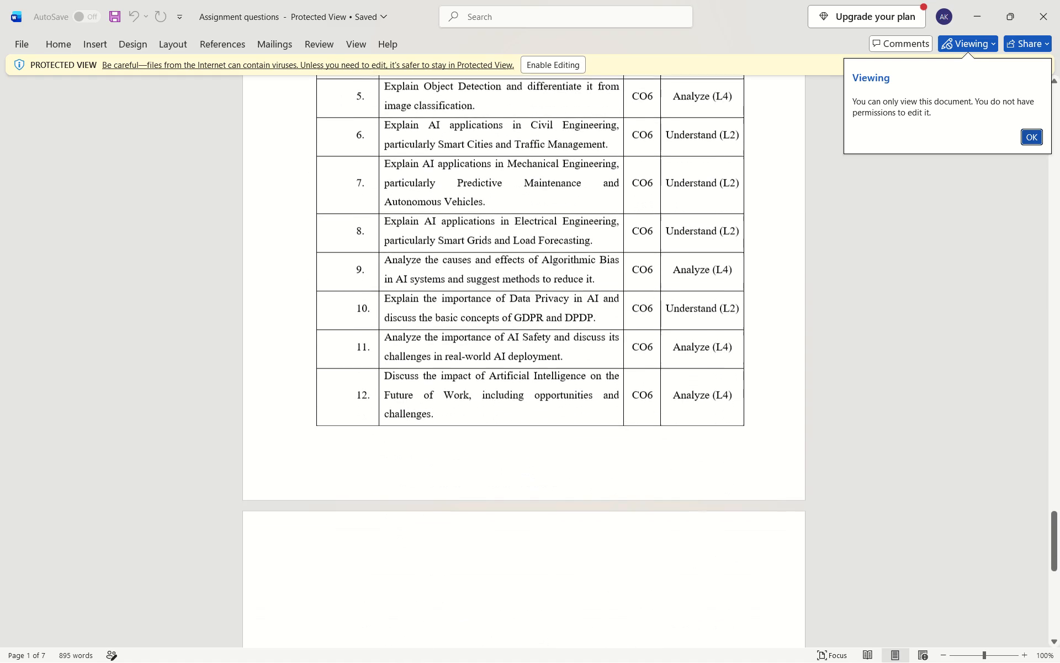
scroll(507, 456, "up", 1)
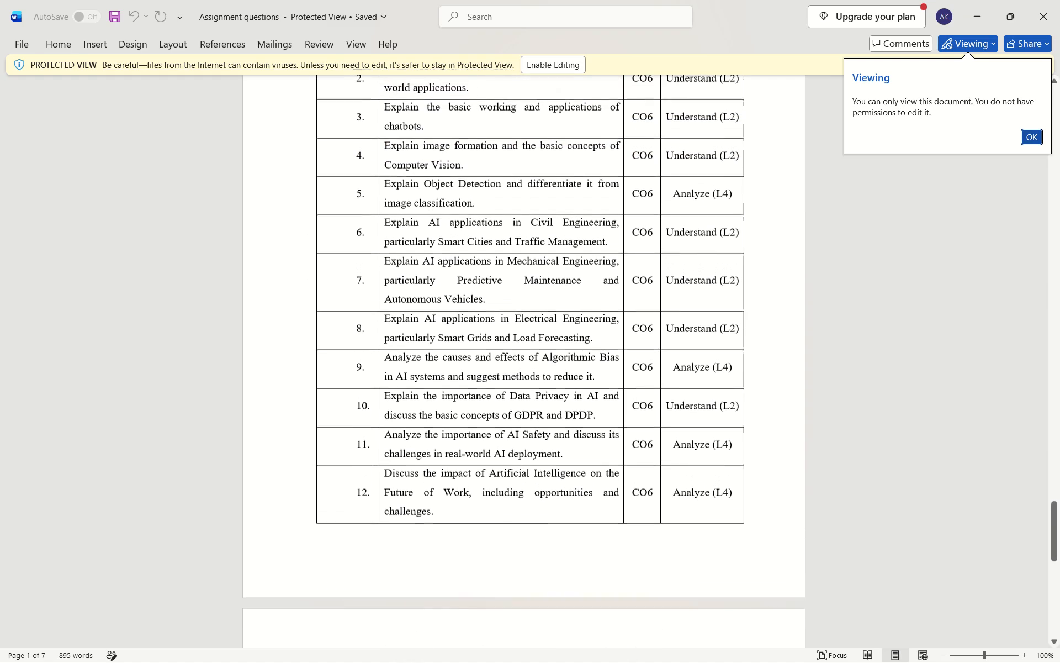
scroll(507, 456, "up", 2)
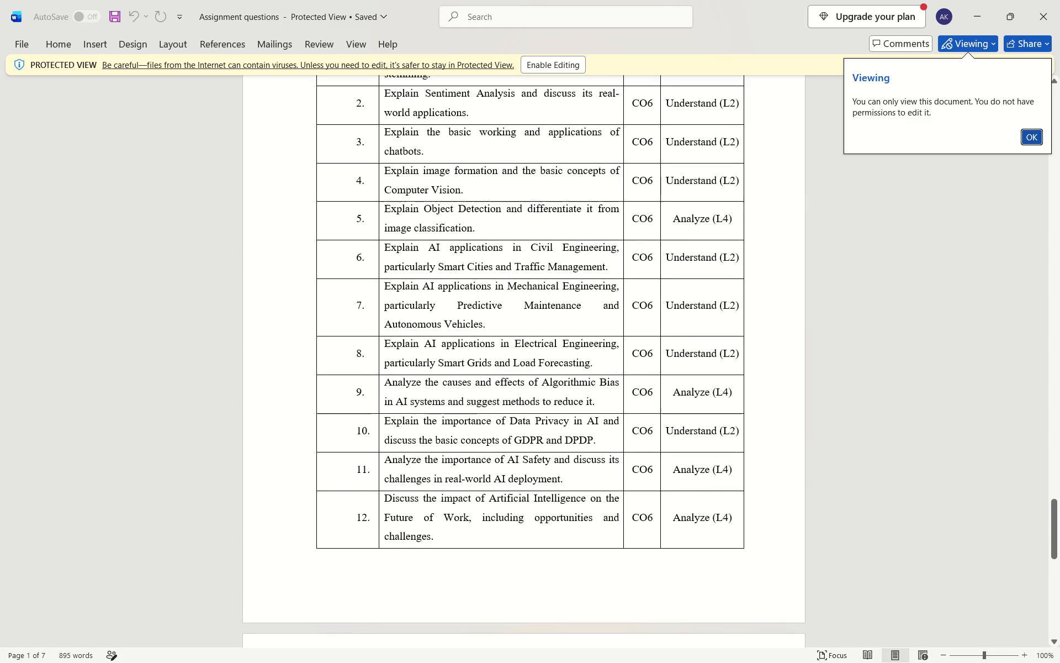
scroll(507, 456, "down", 1)
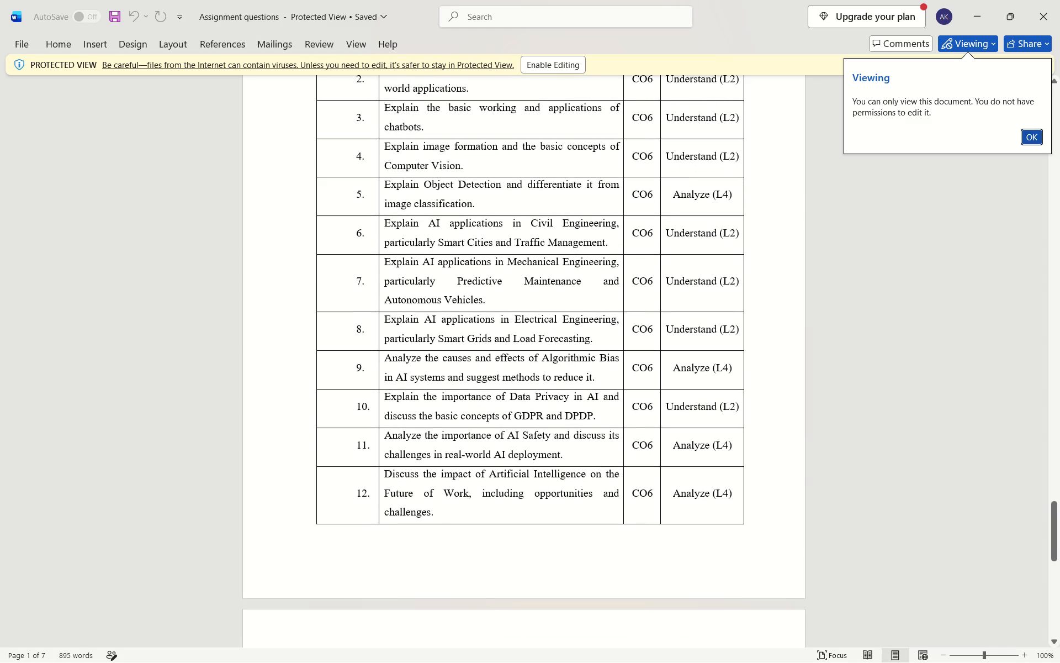
scroll(507, 456, "down", 1)
scroll(507, 456, "down", 1, "ctrl")
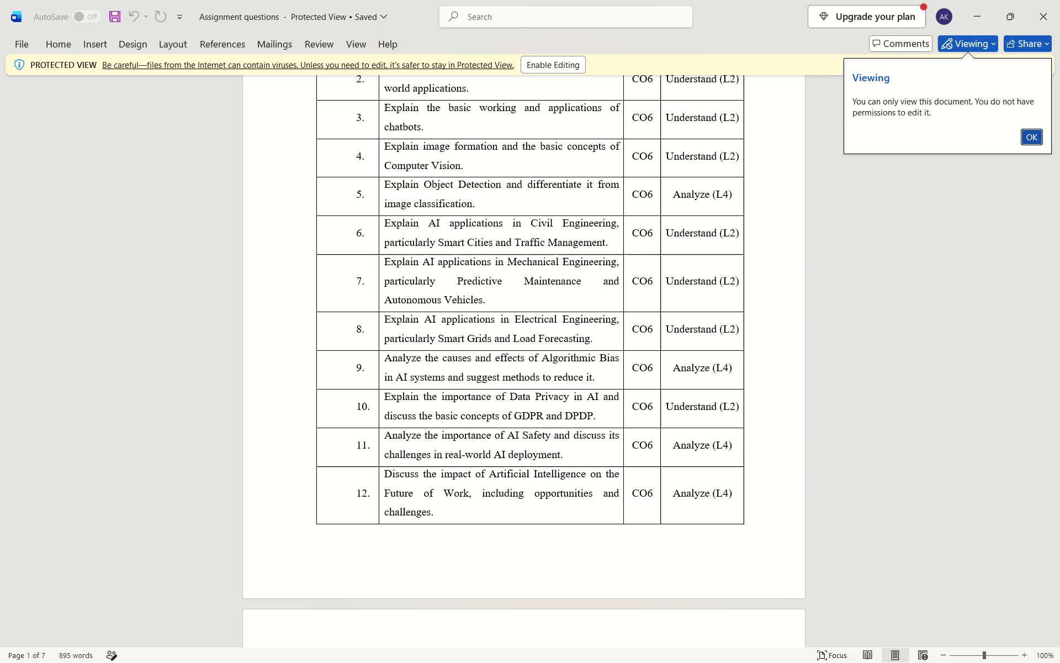
scroll(587, 451, "down", 2)
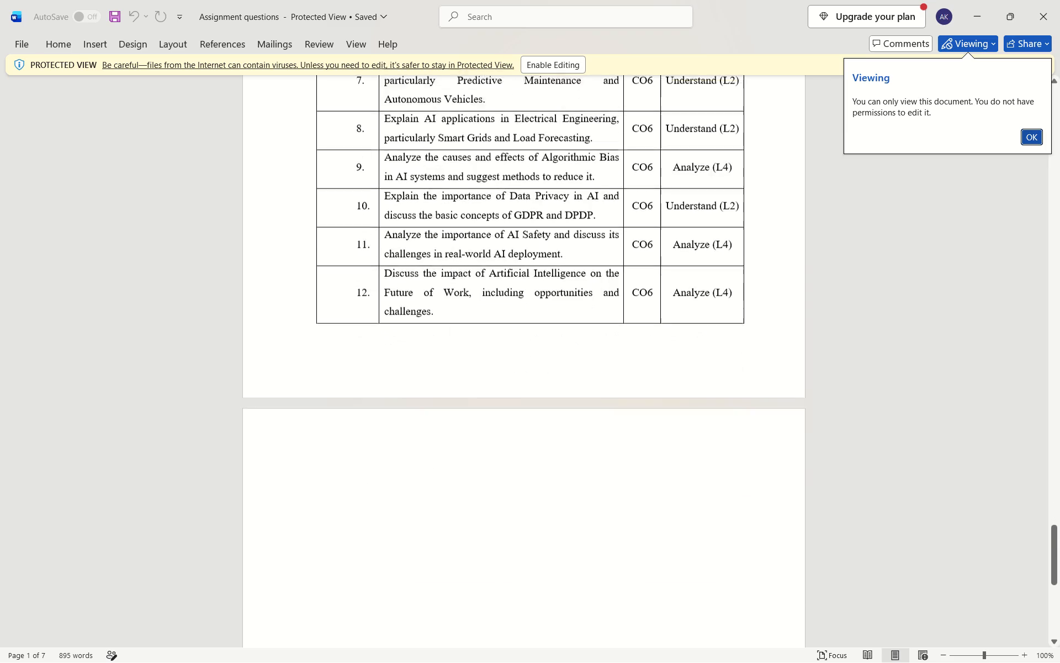
scroll(587, 451, "down", 4)
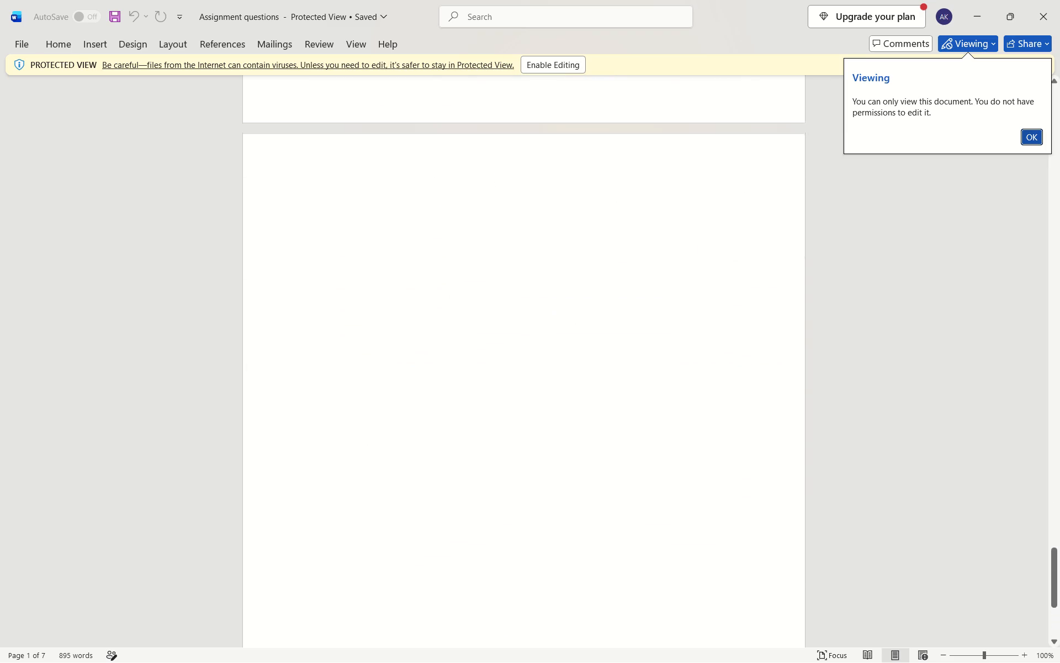
scroll(587, 451, "down", 2)
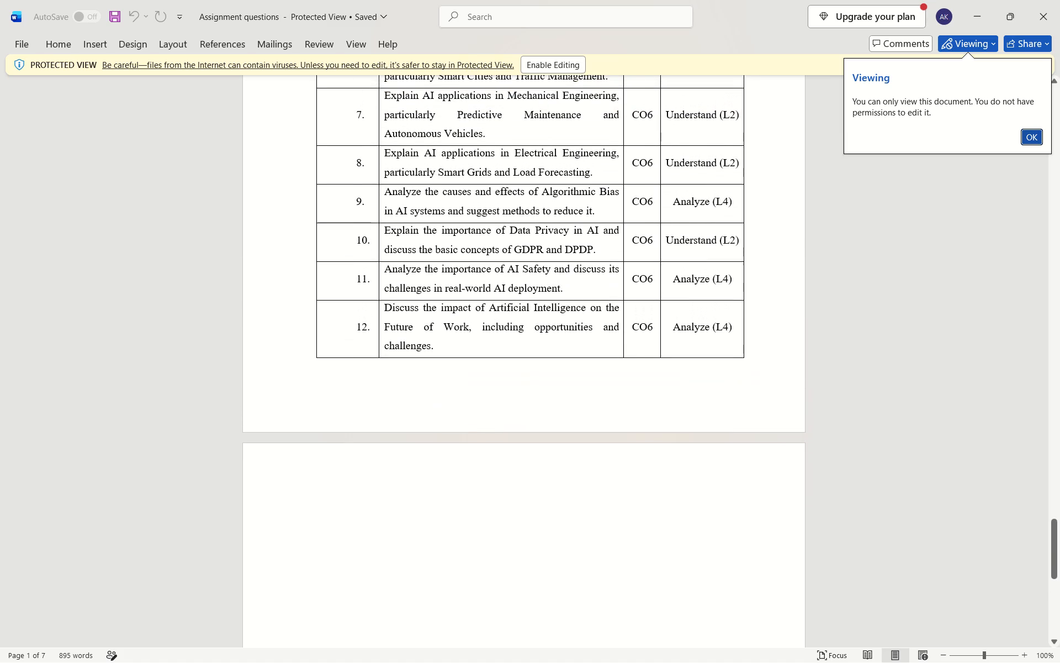
scroll(587, 451, "up", 3)
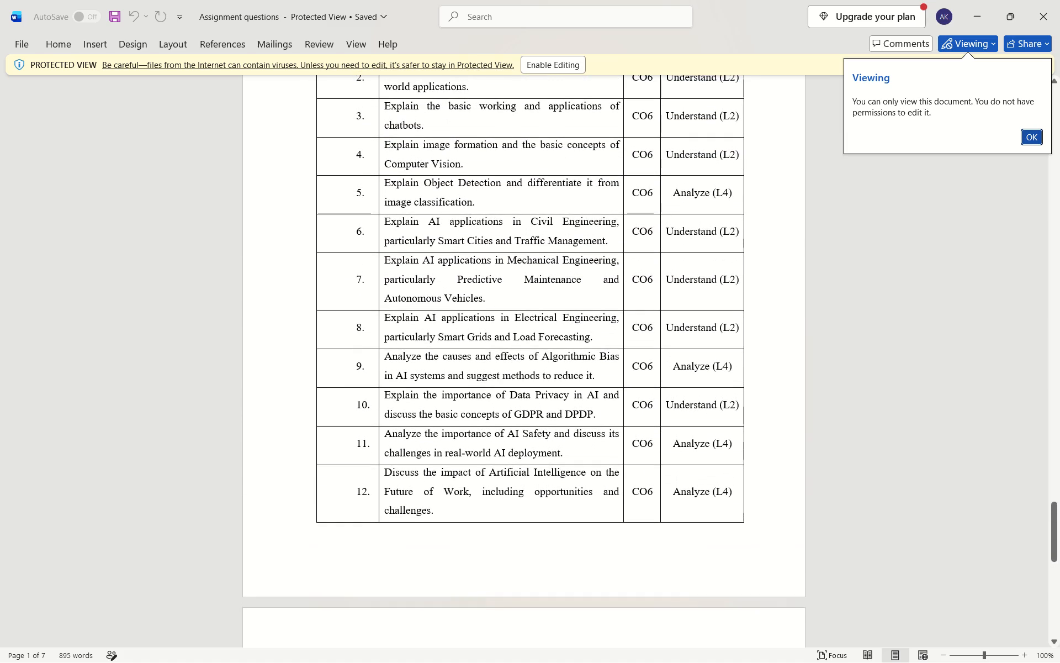
scroll(587, 451, "down", 3)
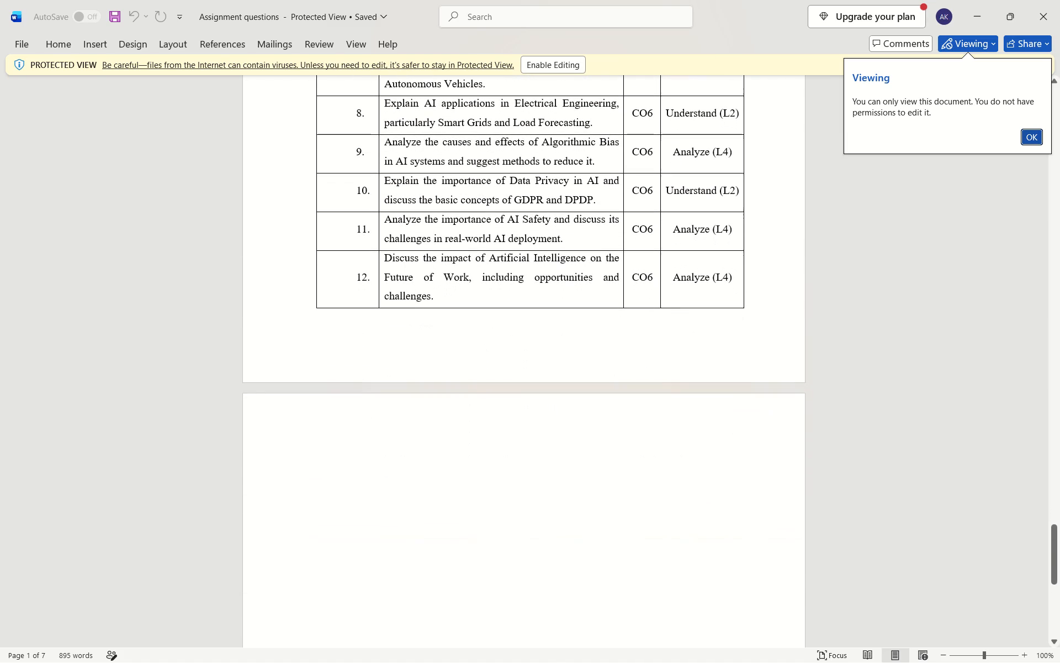
scroll(587, 451, "down", 2)
scroll(587, 451, "right", 1)
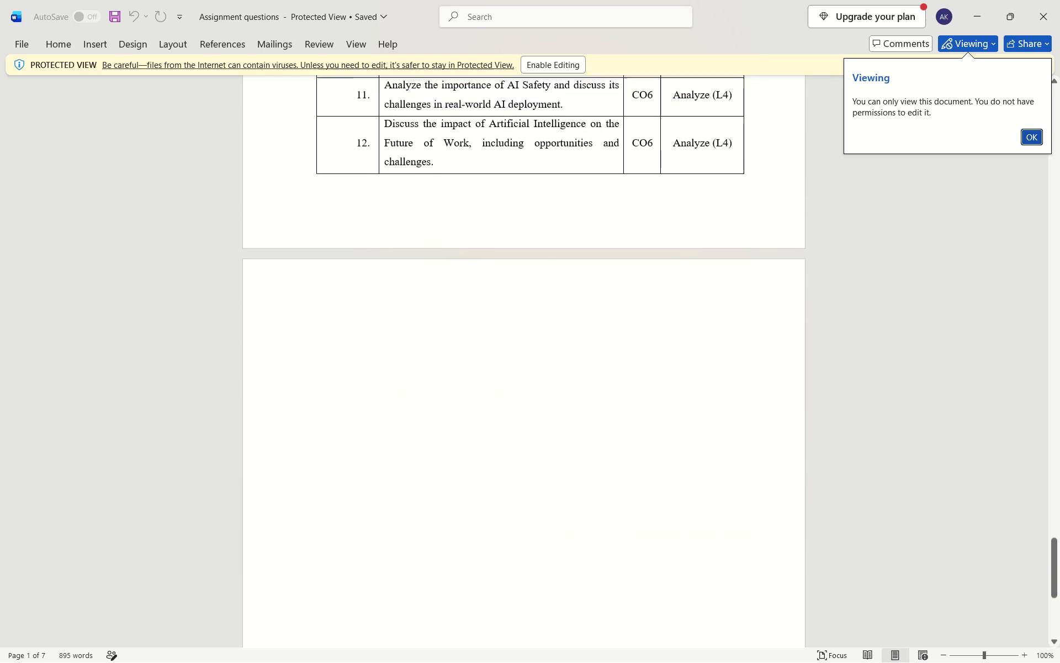
scroll(587, 451, "right", 1)
scroll(587, 451, "up", 5)
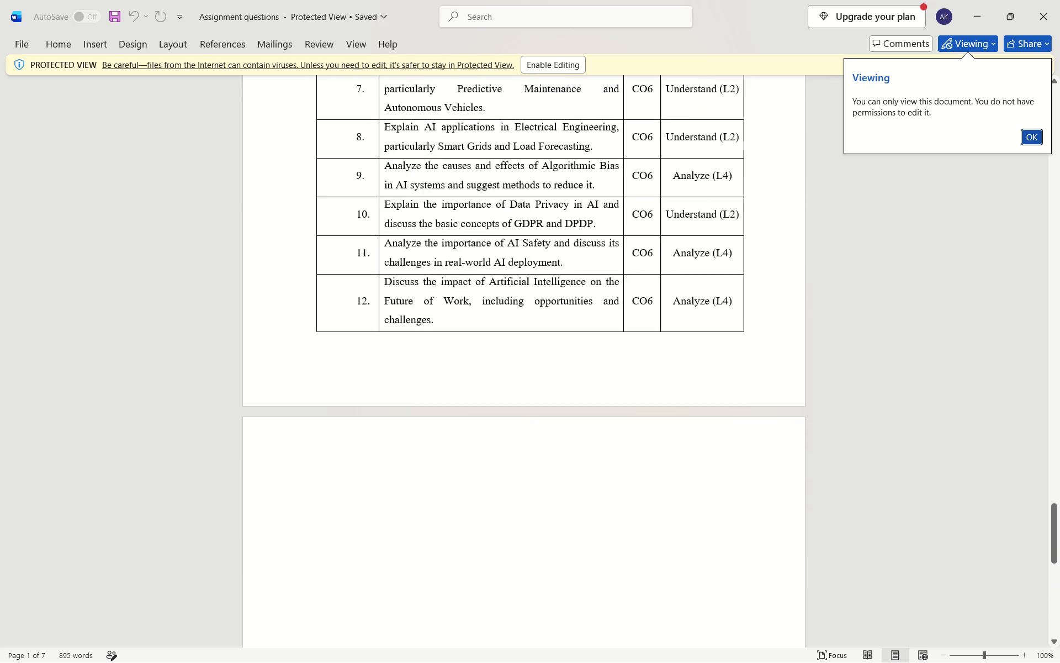
scroll(587, 451, "up", 2)
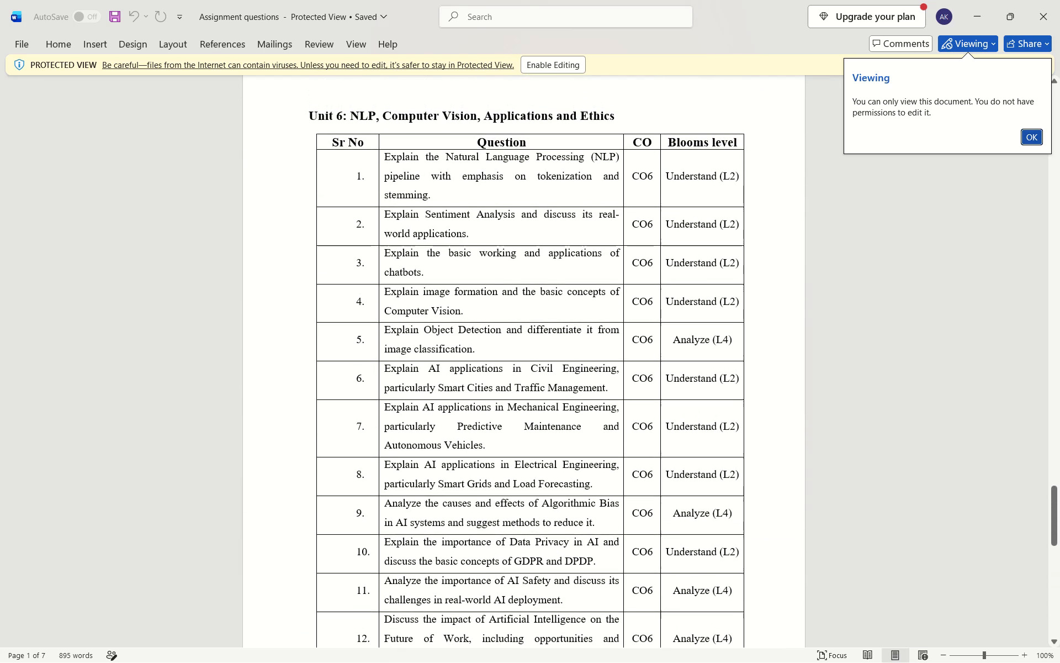
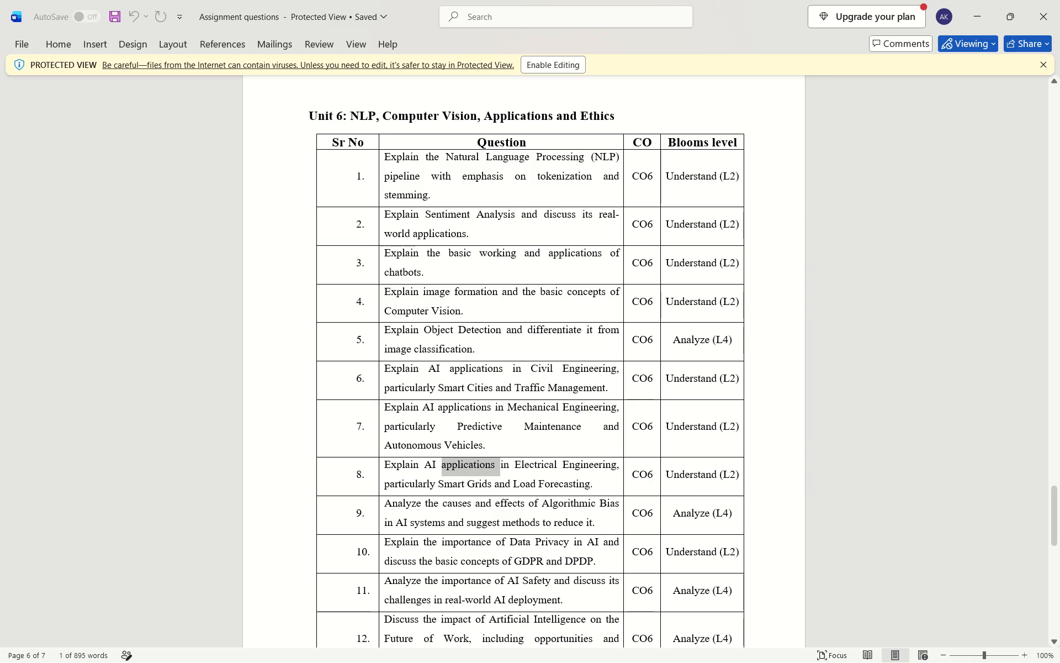
Reread the Unit 6: NLP, Computer Vision, Applications and Ethics question table, from question 12 back to its heading.
scroll(485, 434, "down", 1)
left_click(677, 353)
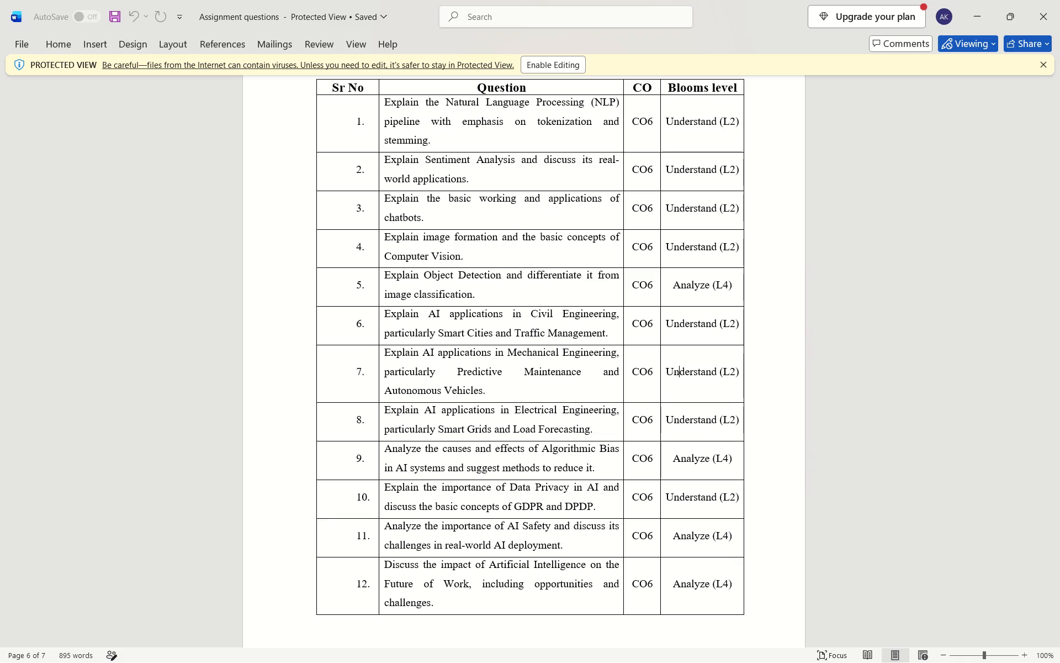
scroll(646, 265, "up", 1)
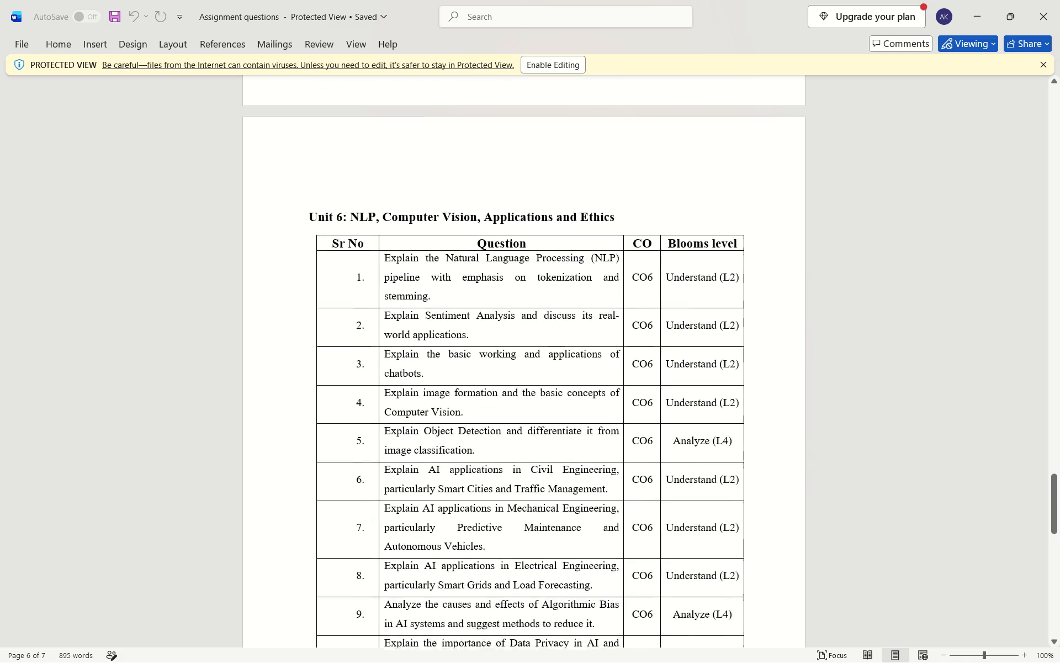
scroll(646, 265, "up", 2)
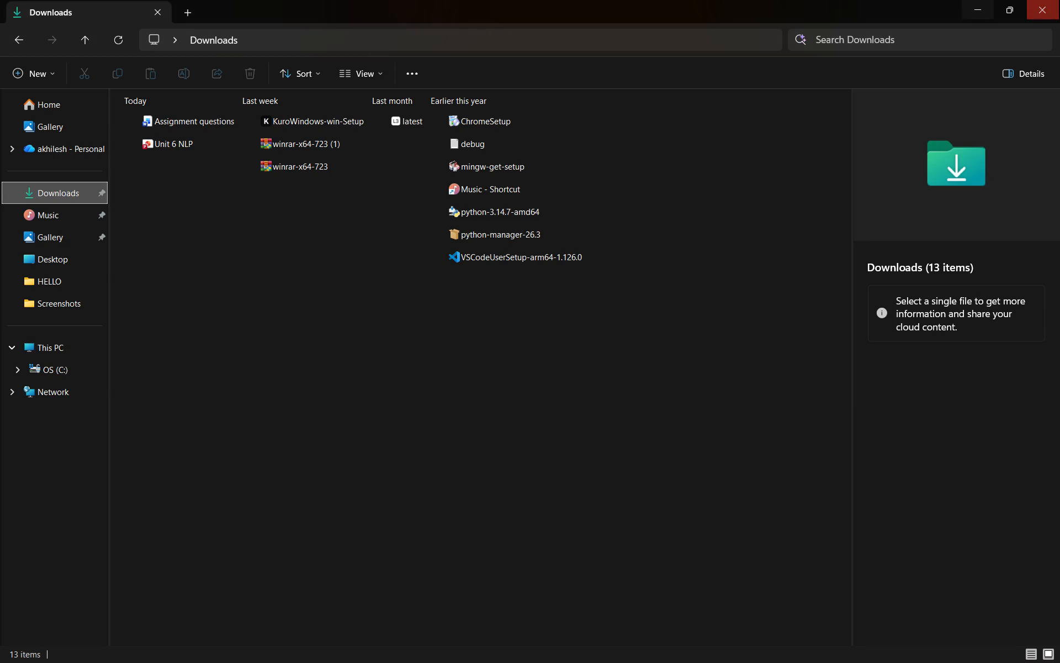
Minimize the Downloads folder window to return to the Assignment questions document in Word.
left_click(977, 8)
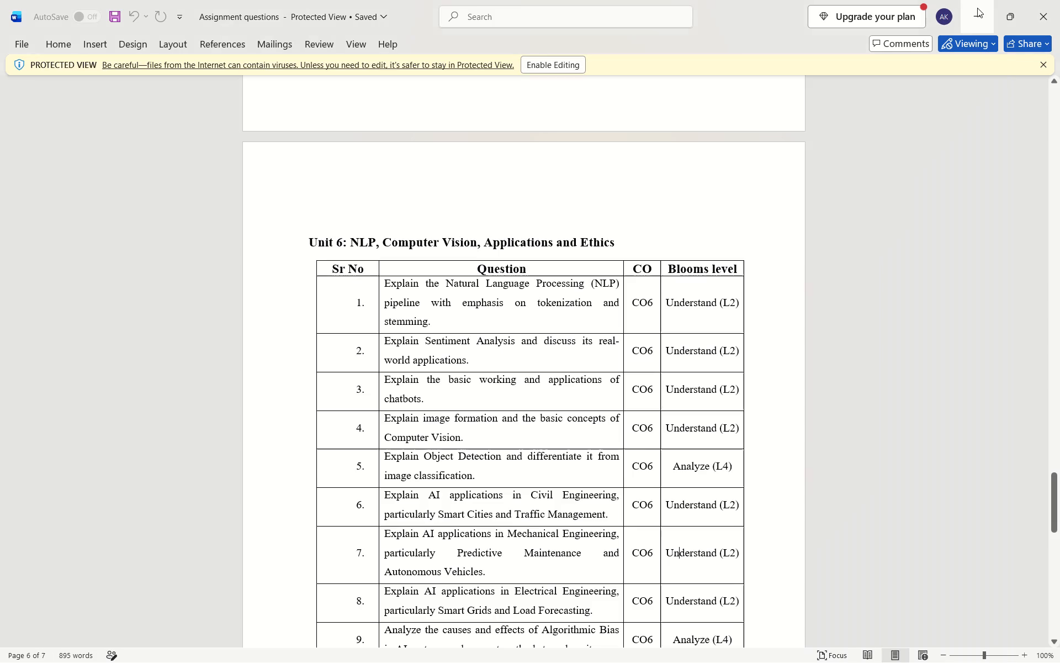
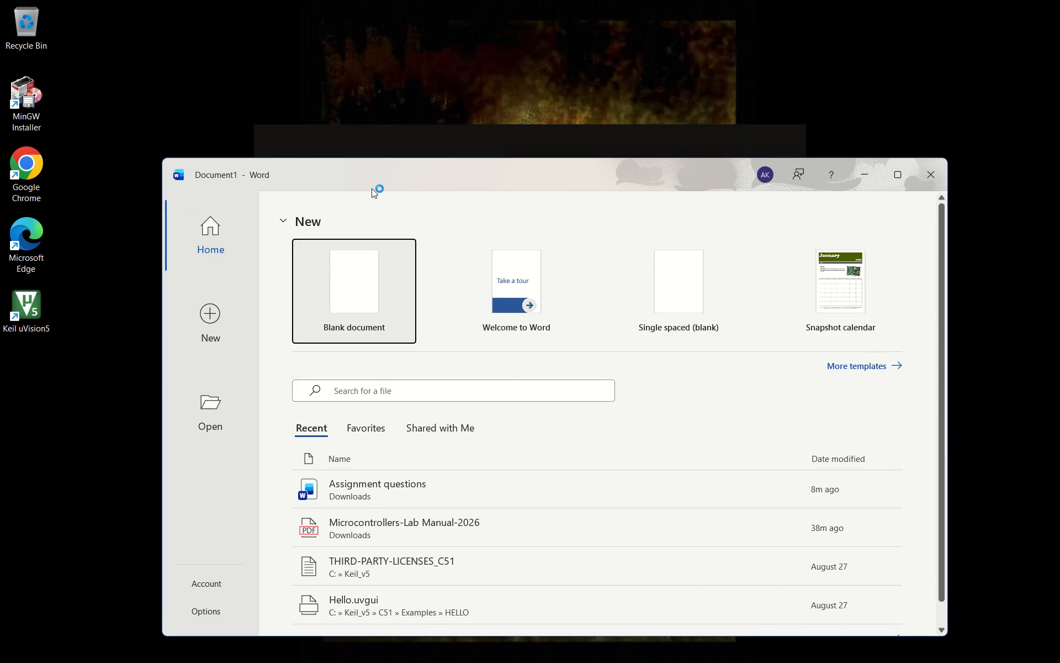
Create a new blank Word document and maximize its window.
left_click(383, 265)
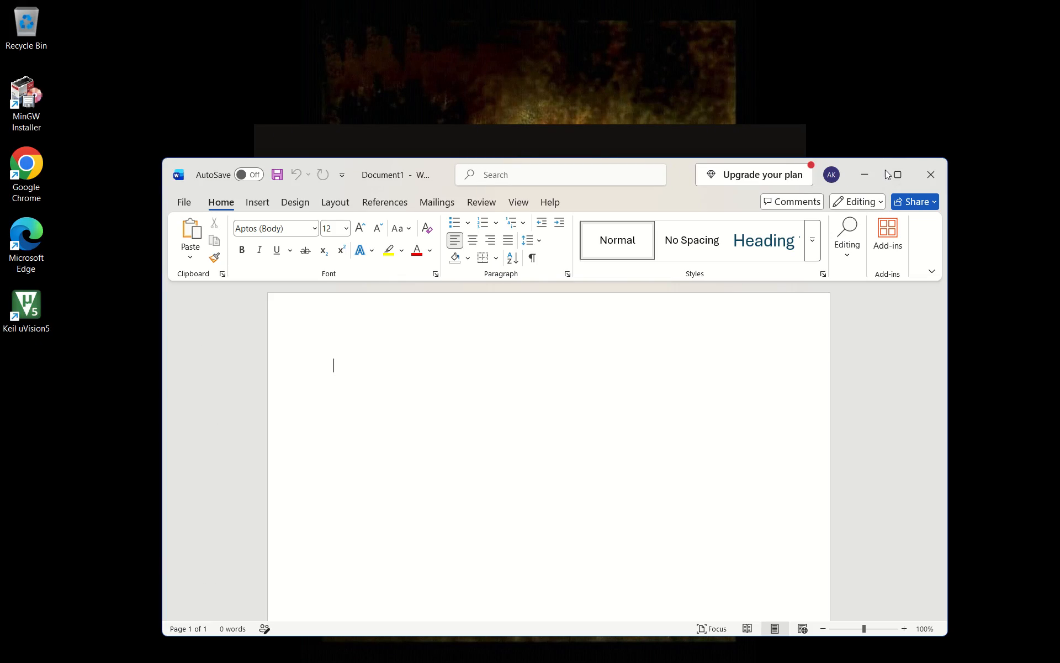
left_click(895, 173)
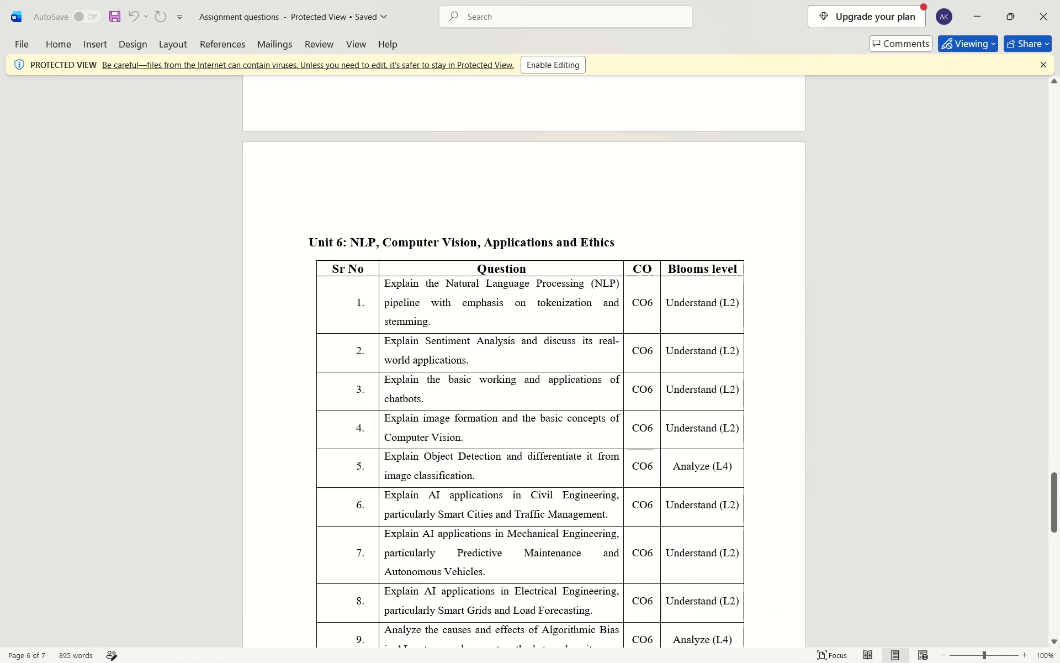
Copy the heading "Unit 6: NLP, Computer Vision, Applications and Ethics" from Assignment questions and paste it into the blank document.
left_click_drag(307, 236, 604, 233)
left_click(308, 236)
left_click_drag(308, 236, 500, 247)
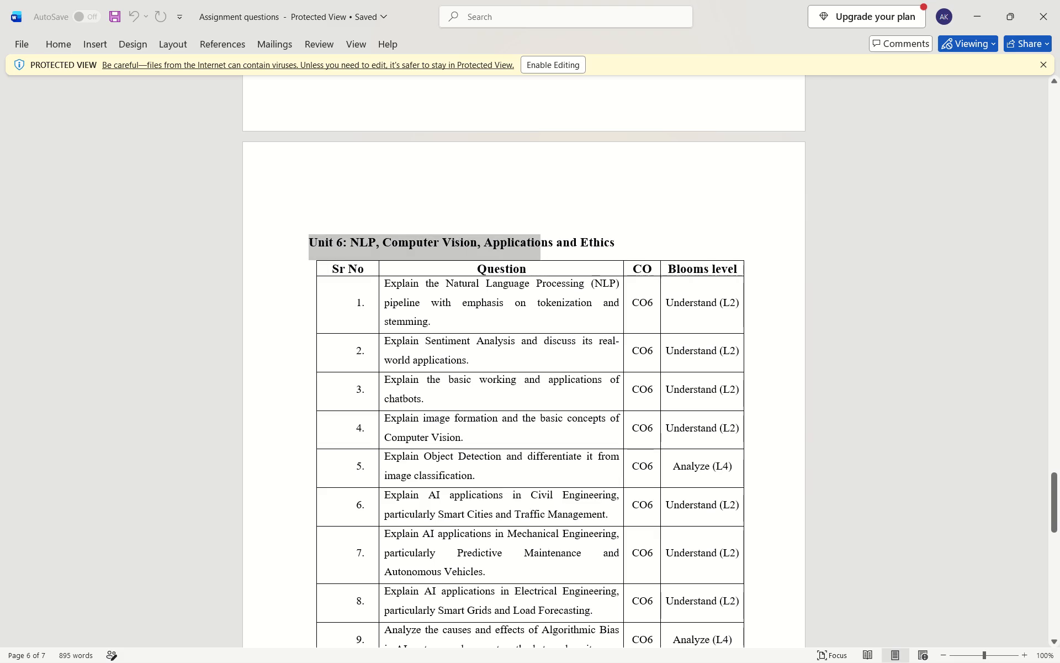
left_click_drag(500, 247, 597, 246)
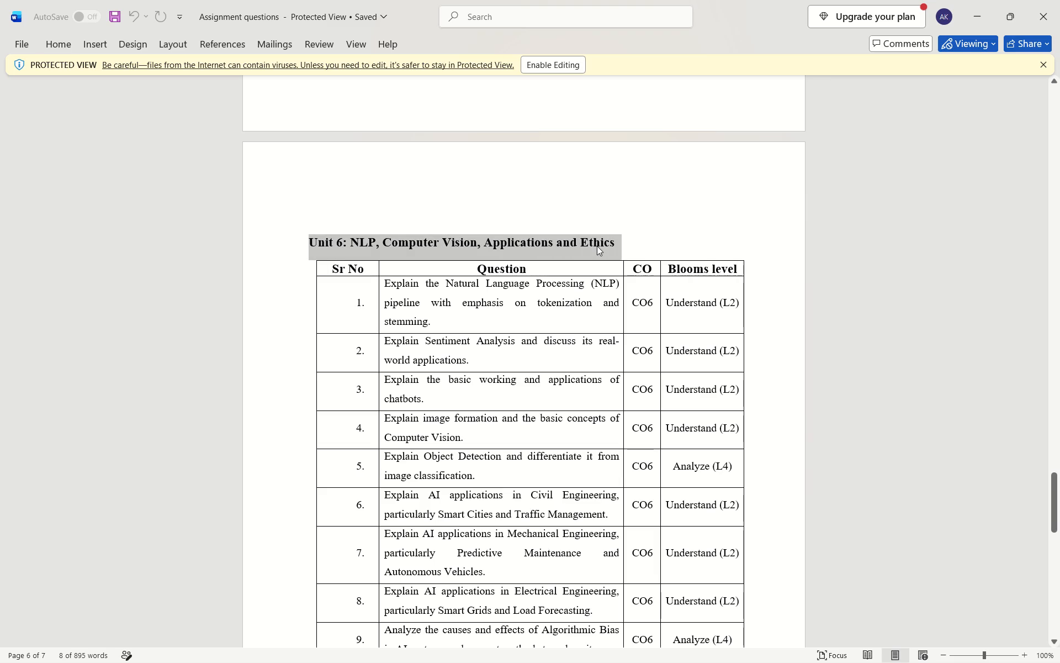
key("ctrl+c")
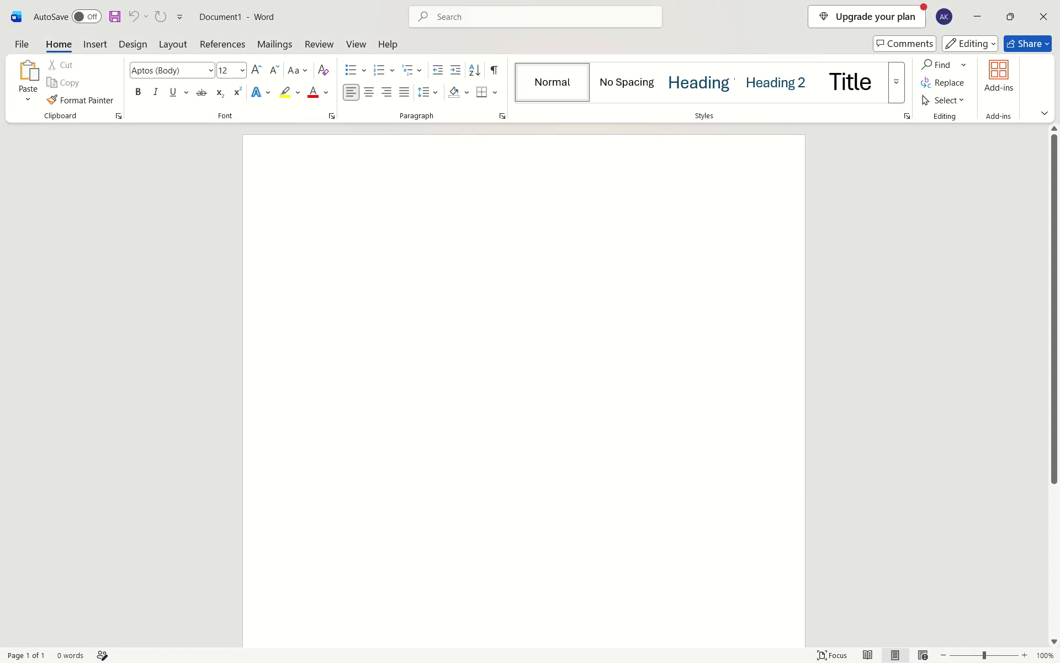
key("v")
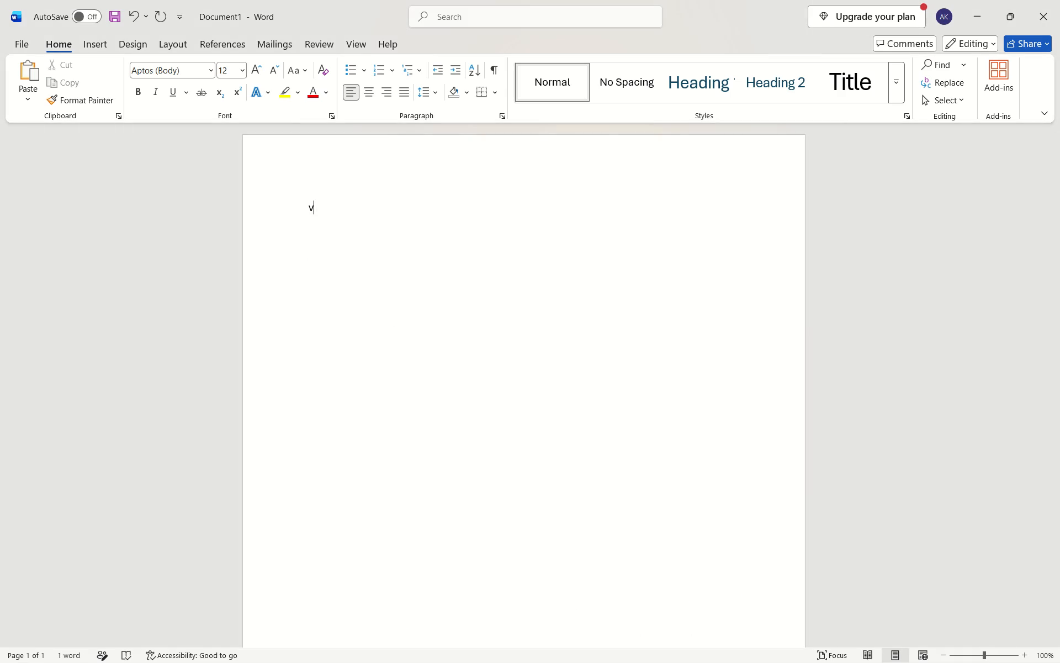
key("BackSpace")
key("ctrl+v")
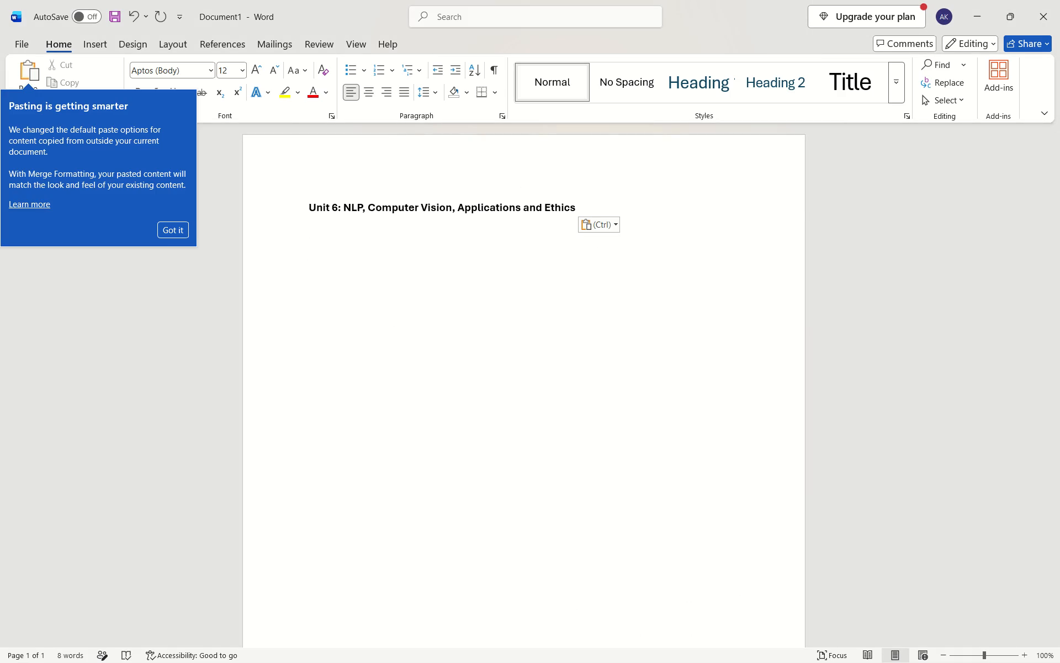
left_click(624, 254)
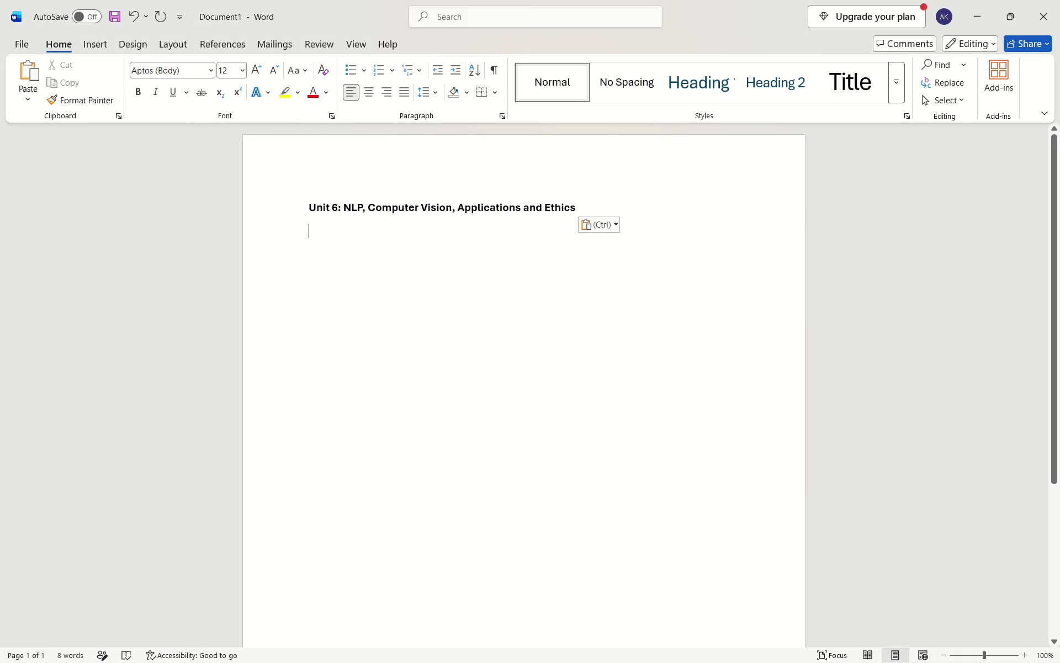
left_click(462, 253)
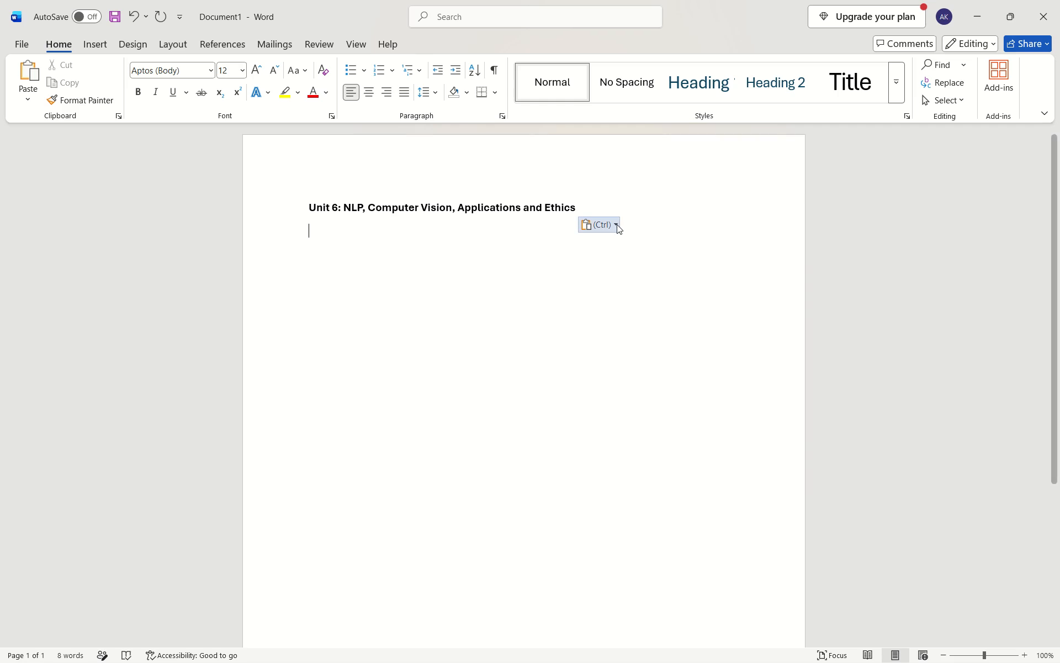
Change the pasted heading's paste option to Keep Source Formatting.
left_click(618, 221)
left_click(515, 336)
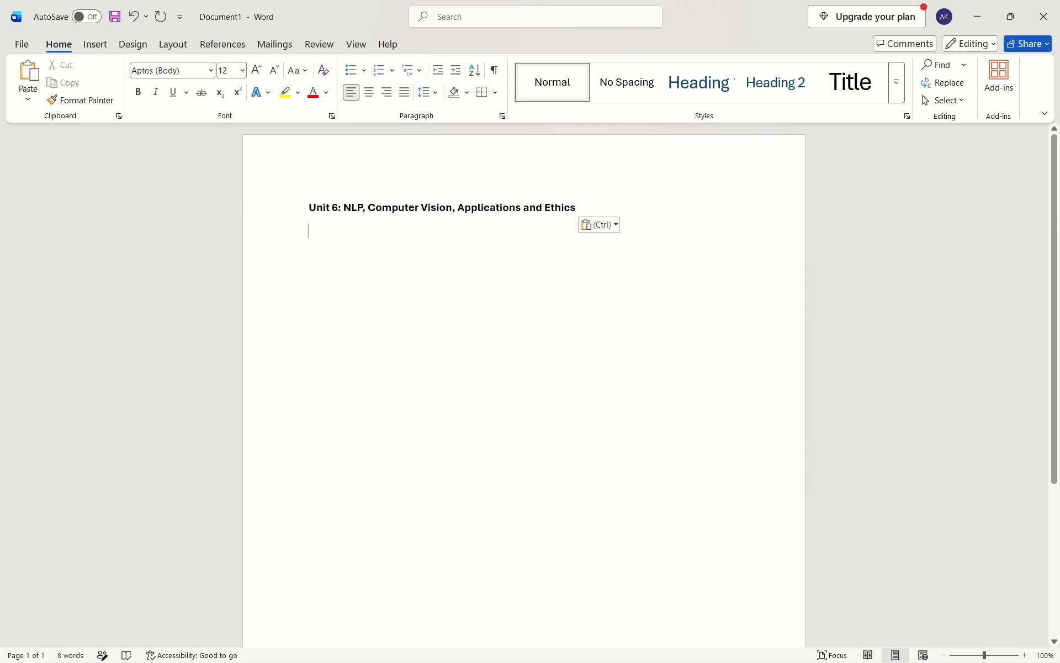
right_click(597, 232)
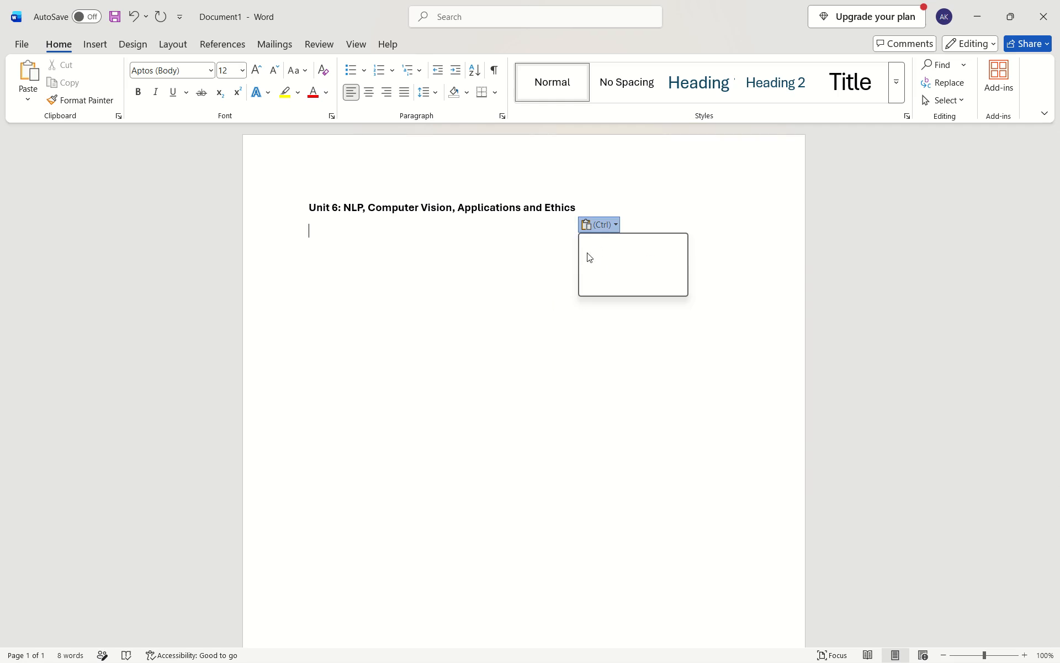
left_click(589, 265)
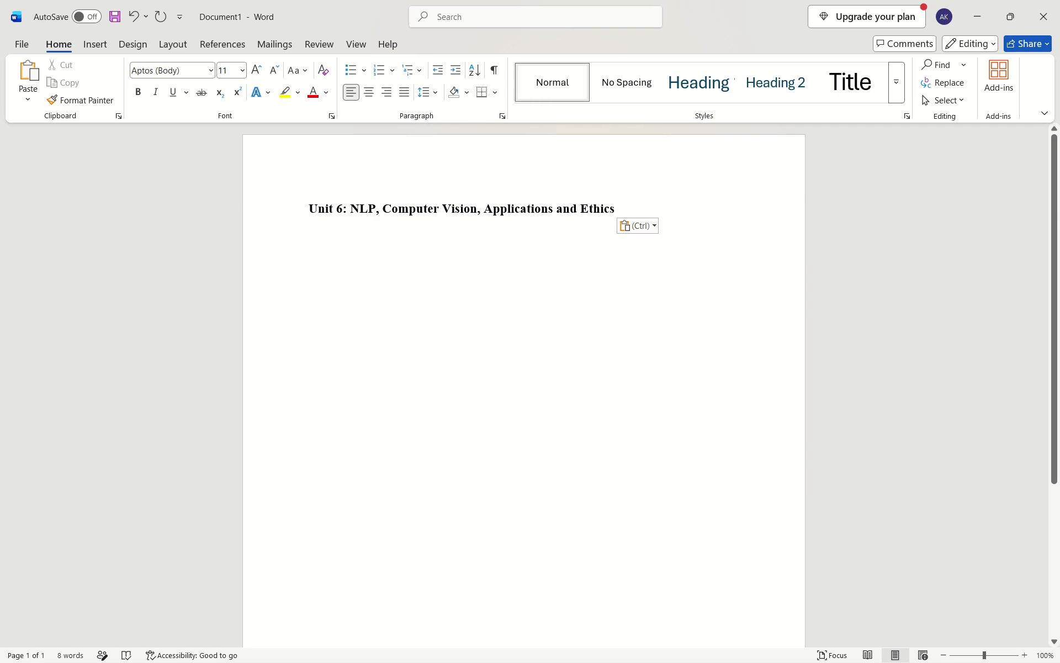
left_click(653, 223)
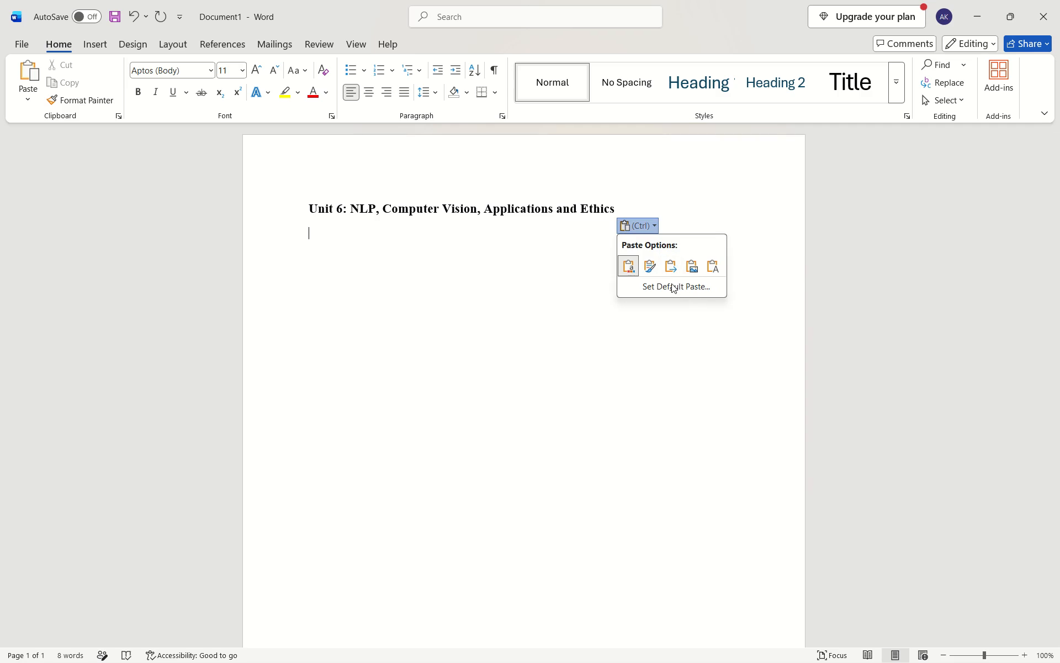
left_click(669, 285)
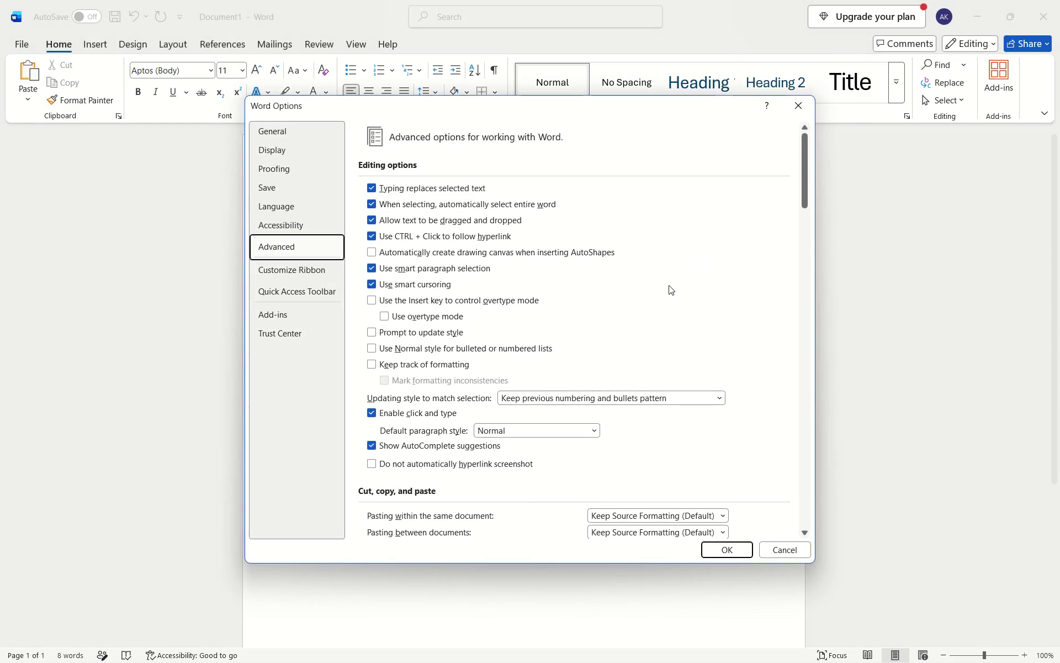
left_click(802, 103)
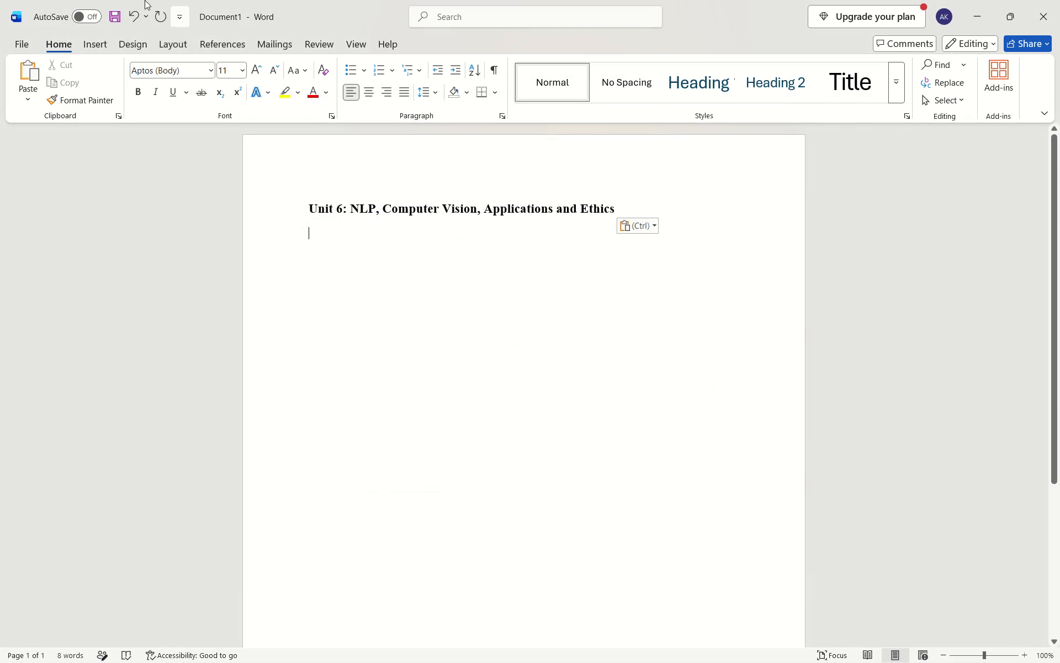
Set the alignment of the empty paragraph below the Unit 6 heading to justified.
left_click(407, 91)
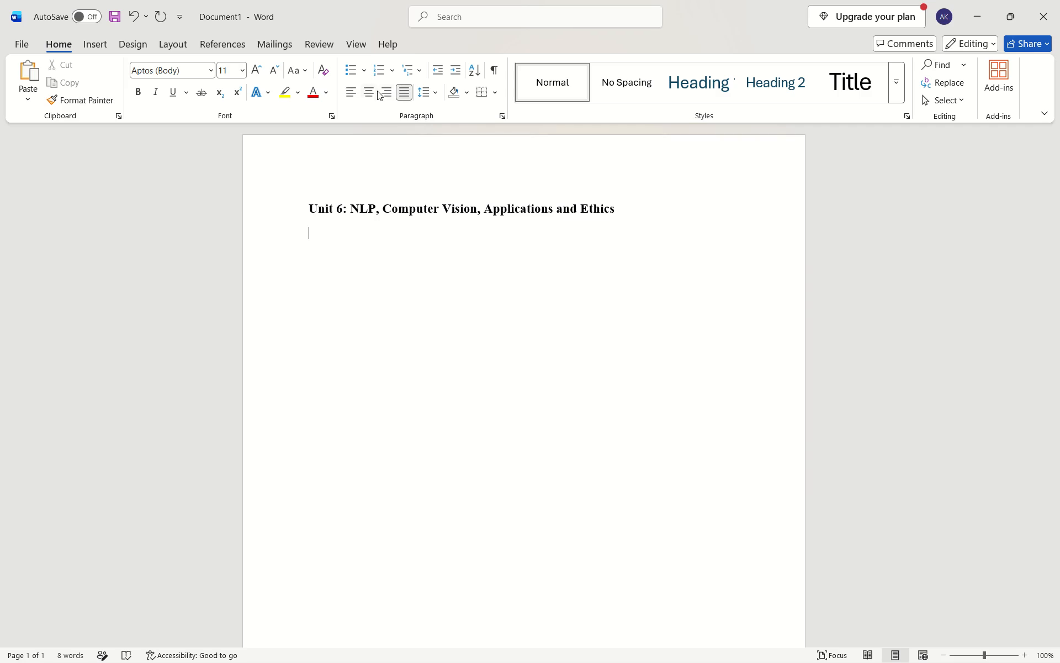
left_click(373, 91)
left_click(350, 88)
left_click(402, 88)
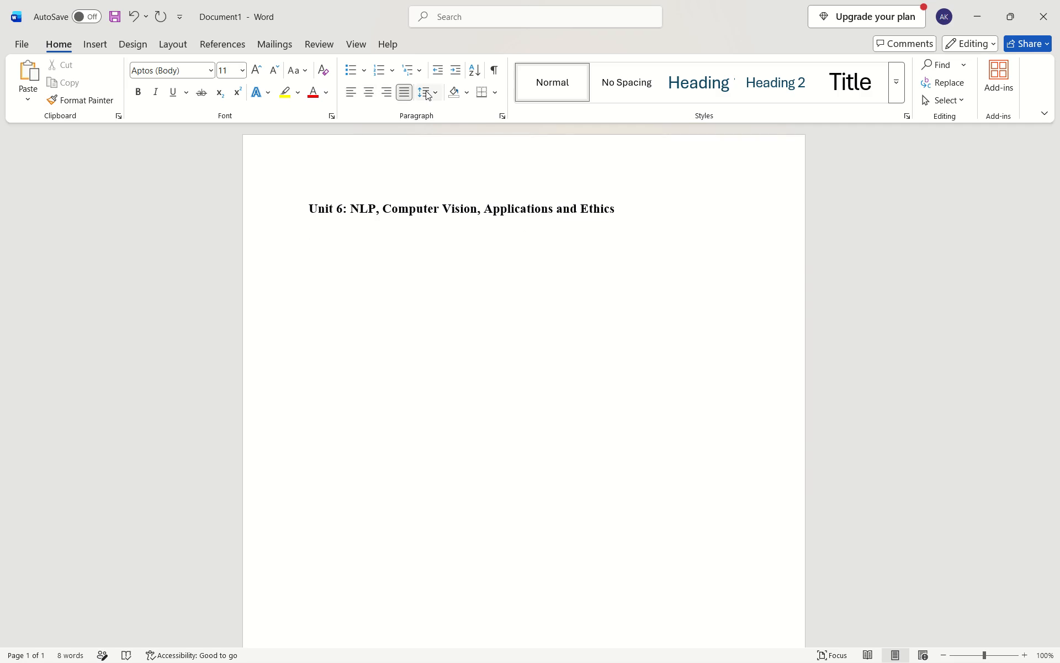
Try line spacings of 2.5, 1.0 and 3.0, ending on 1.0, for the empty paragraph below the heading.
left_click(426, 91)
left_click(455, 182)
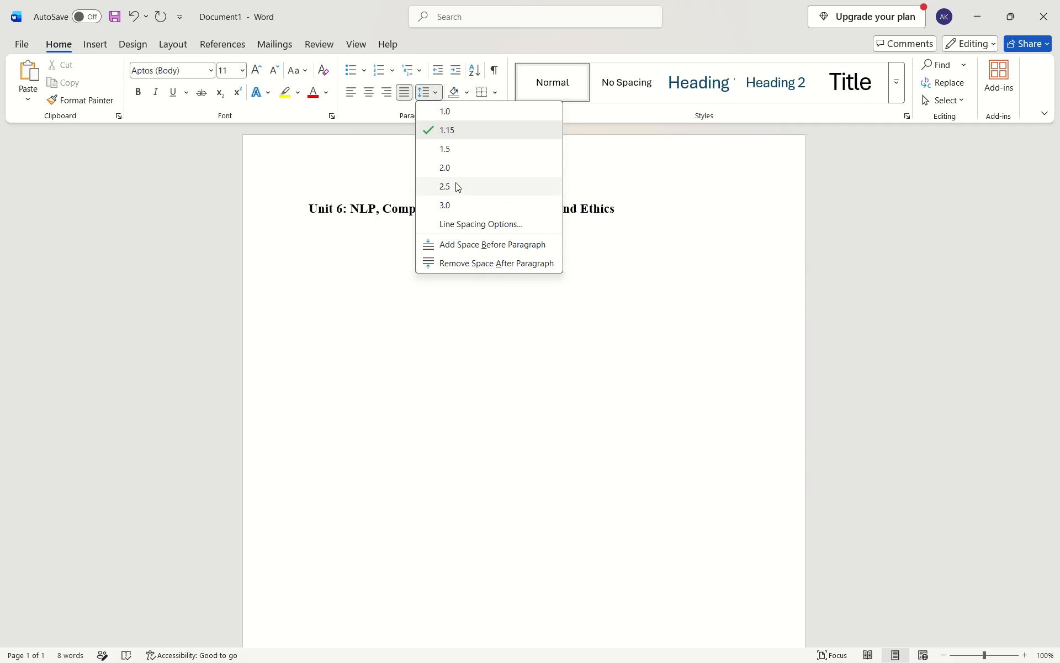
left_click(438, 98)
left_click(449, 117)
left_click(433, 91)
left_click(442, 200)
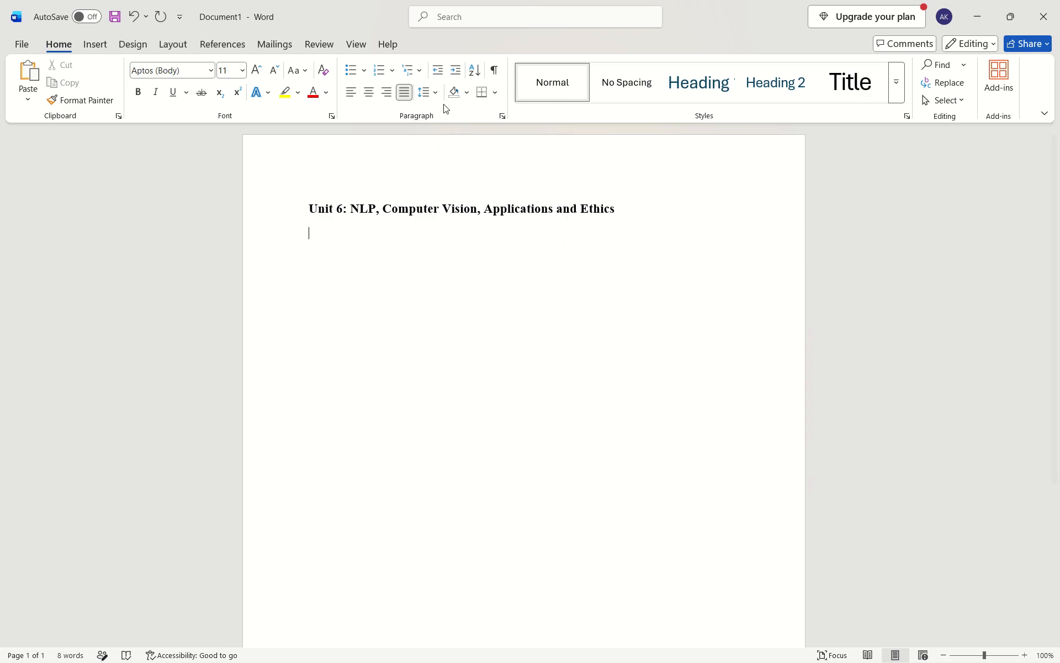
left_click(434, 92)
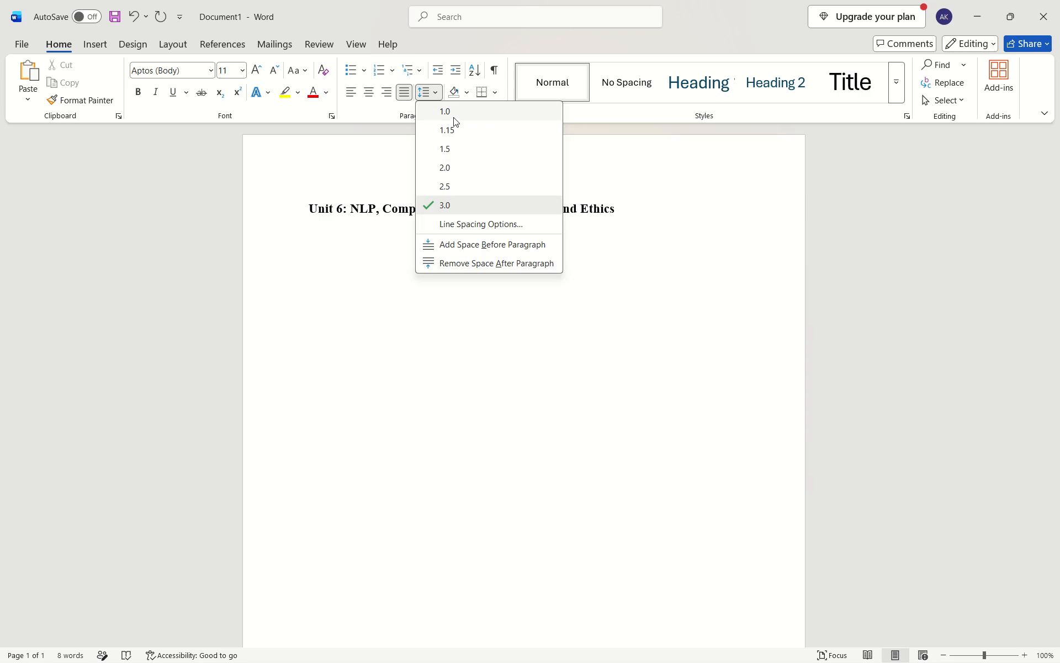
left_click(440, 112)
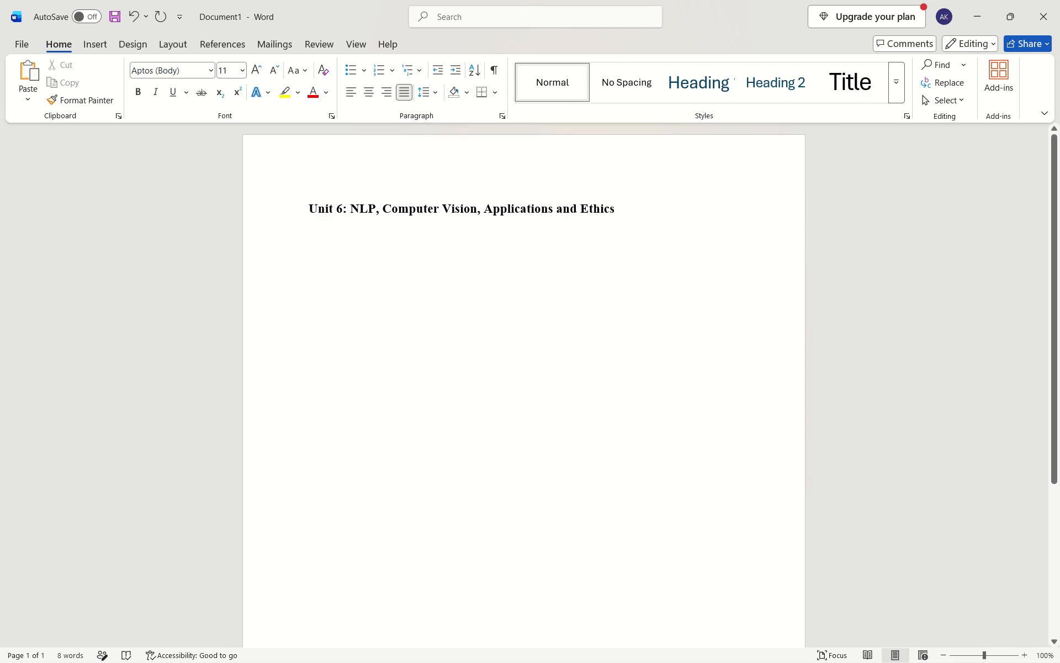
Set the line spacing of the empty paragraph below the heading to 3.0.
left_click(436, 90)
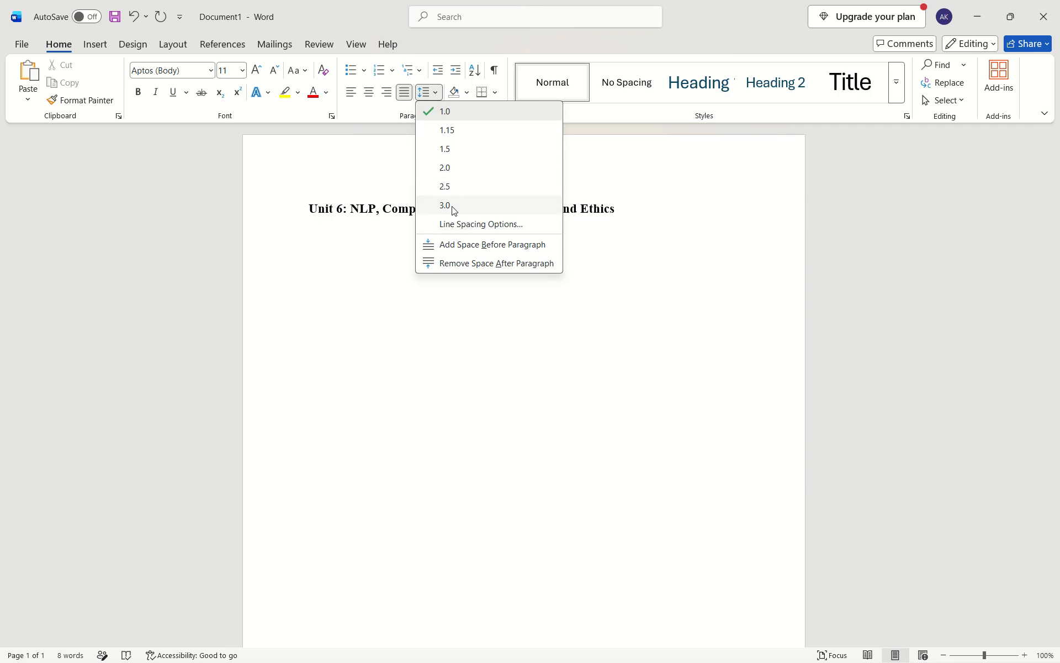
left_click(452, 206)
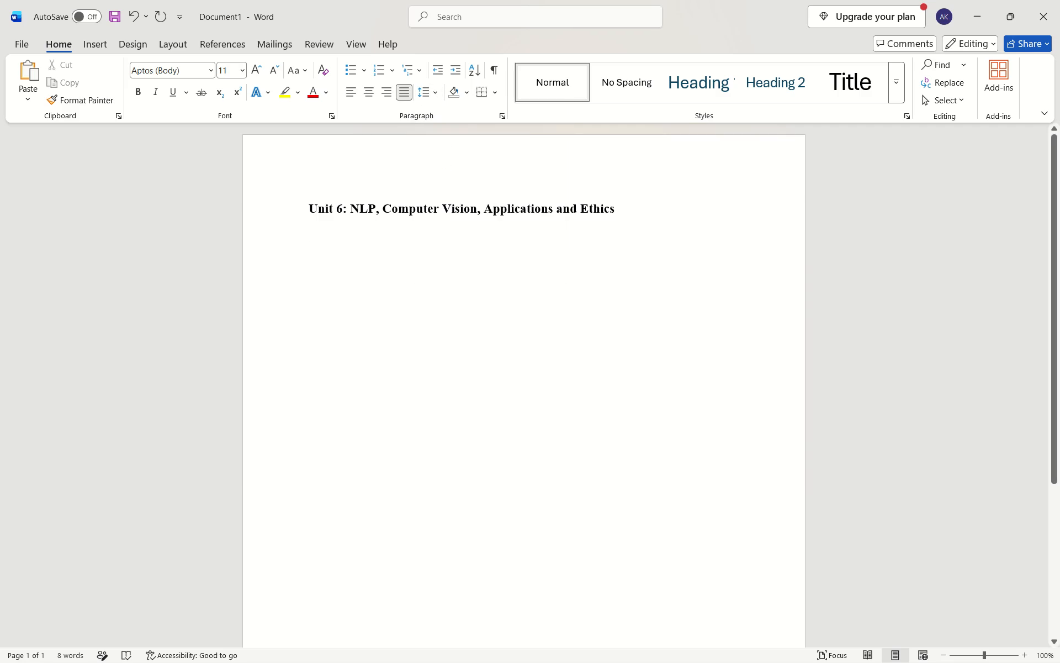
Set the font size of the empty paragraph below the Unit 6 heading to 36.
left_click_drag(312, 205, 673, 217)
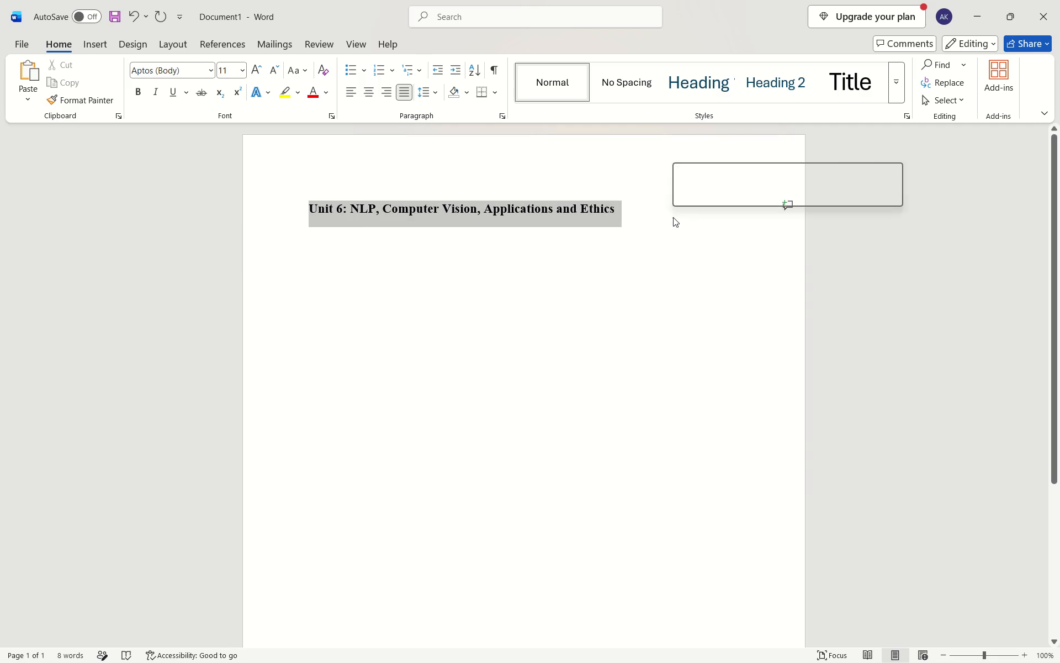
left_click(568, 309)
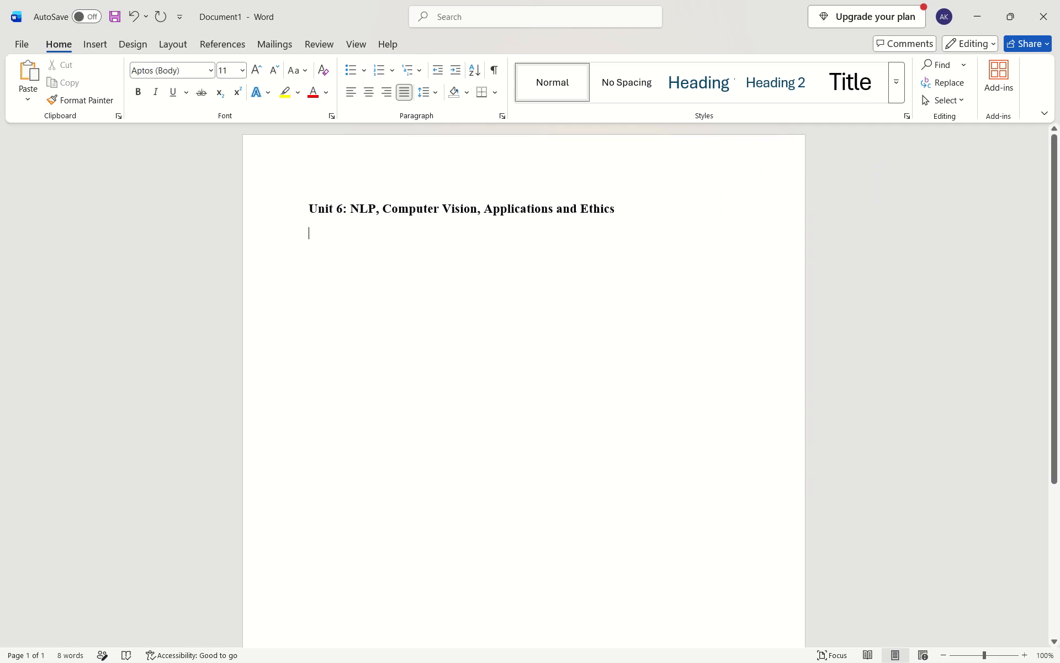
left_click(247, 72)
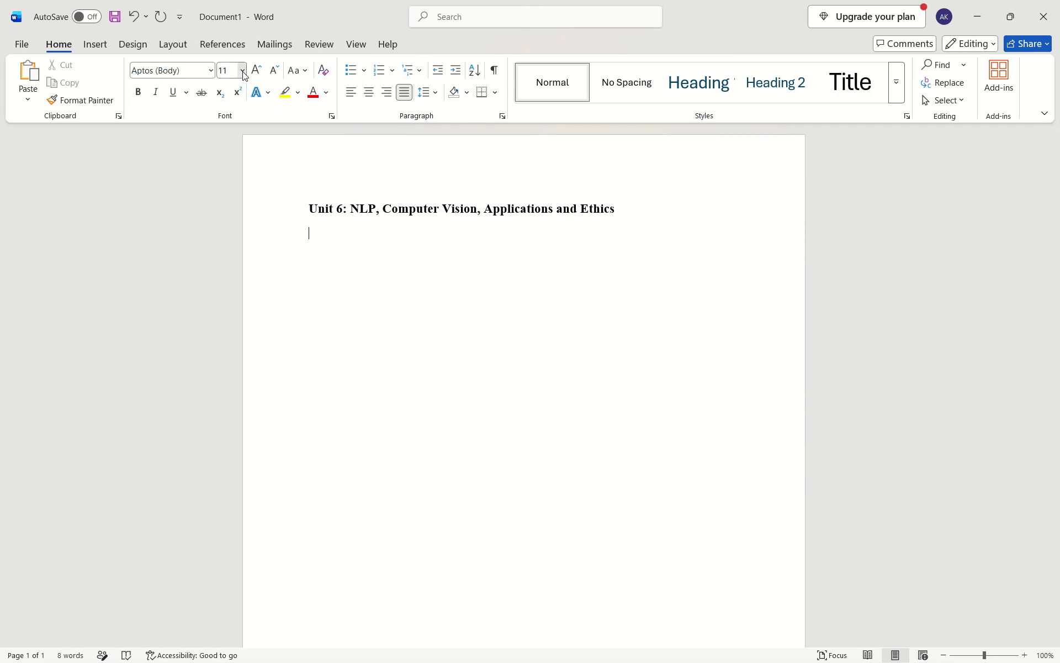
left_click(242, 71)
left_click(233, 304)
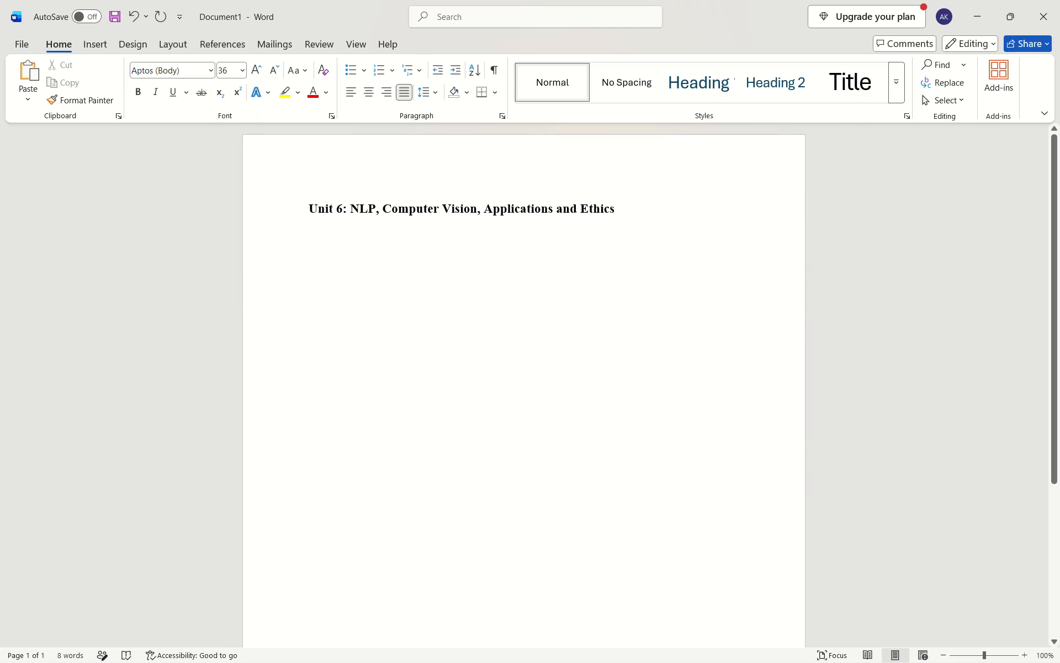
Set the line spacing of the Unit 6 heading to 3.0 and place the cursor in the empty paragraph below it.
left_click_drag(314, 207, 669, 206)
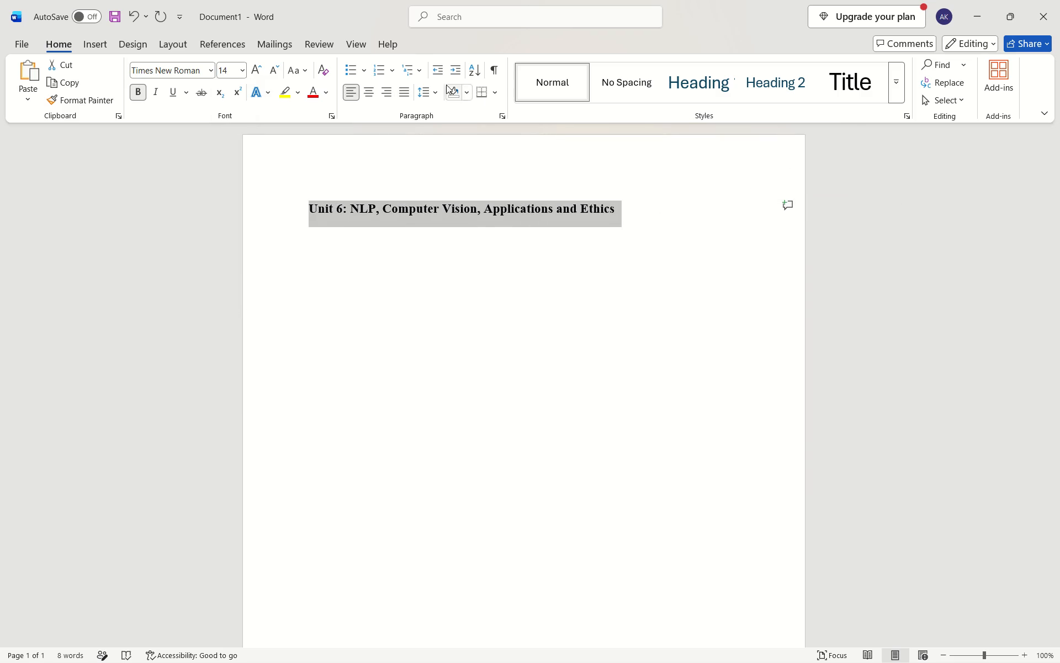
left_click(434, 88)
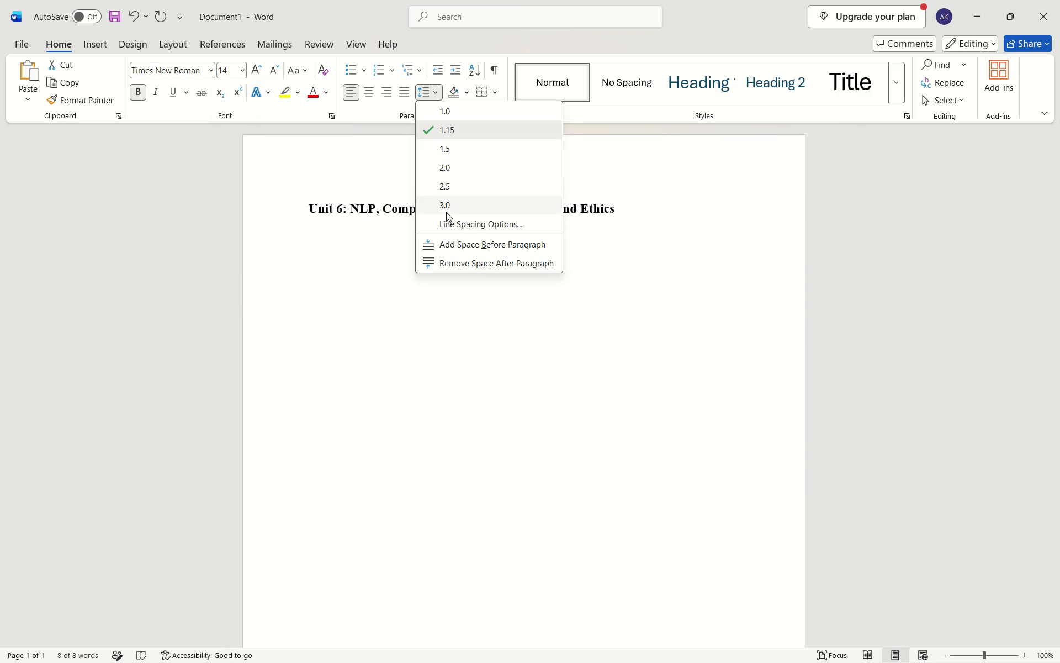
left_click(446, 212)
left_click(438, 264)
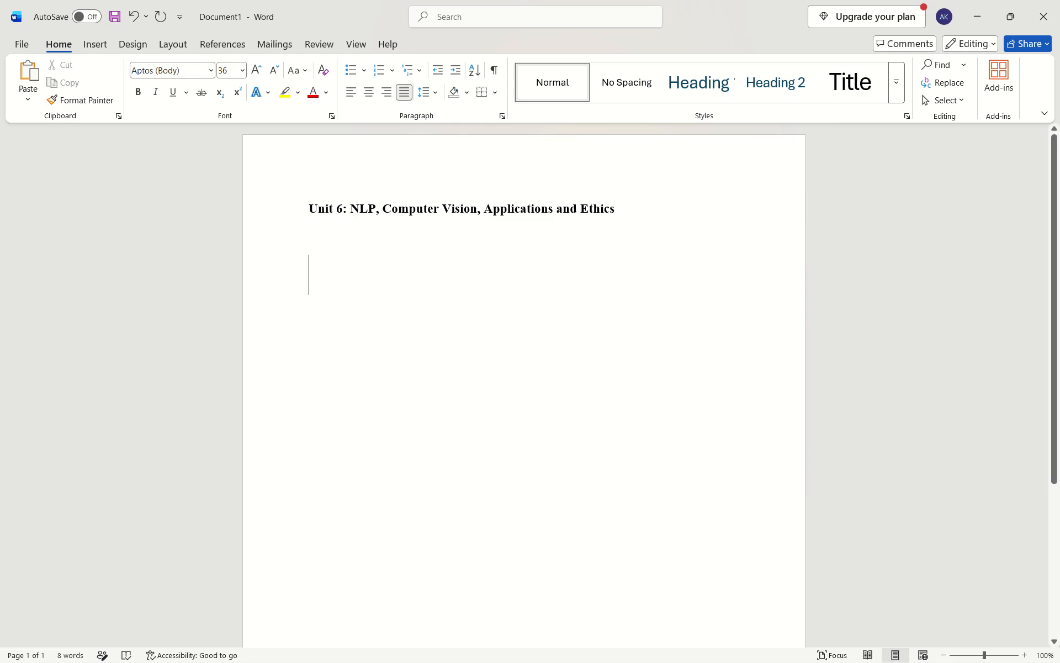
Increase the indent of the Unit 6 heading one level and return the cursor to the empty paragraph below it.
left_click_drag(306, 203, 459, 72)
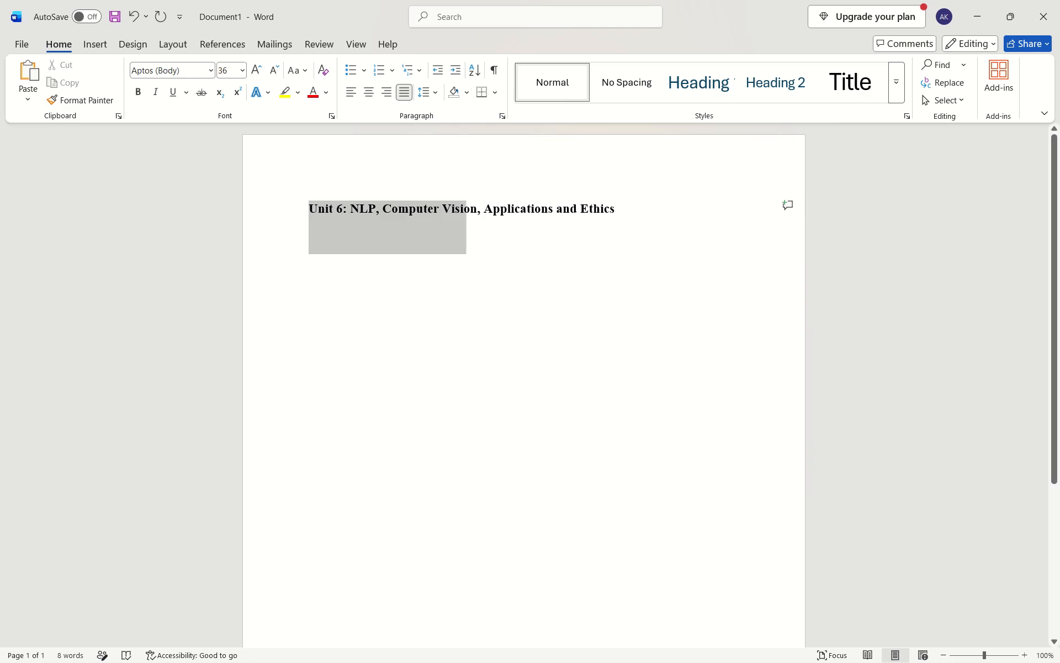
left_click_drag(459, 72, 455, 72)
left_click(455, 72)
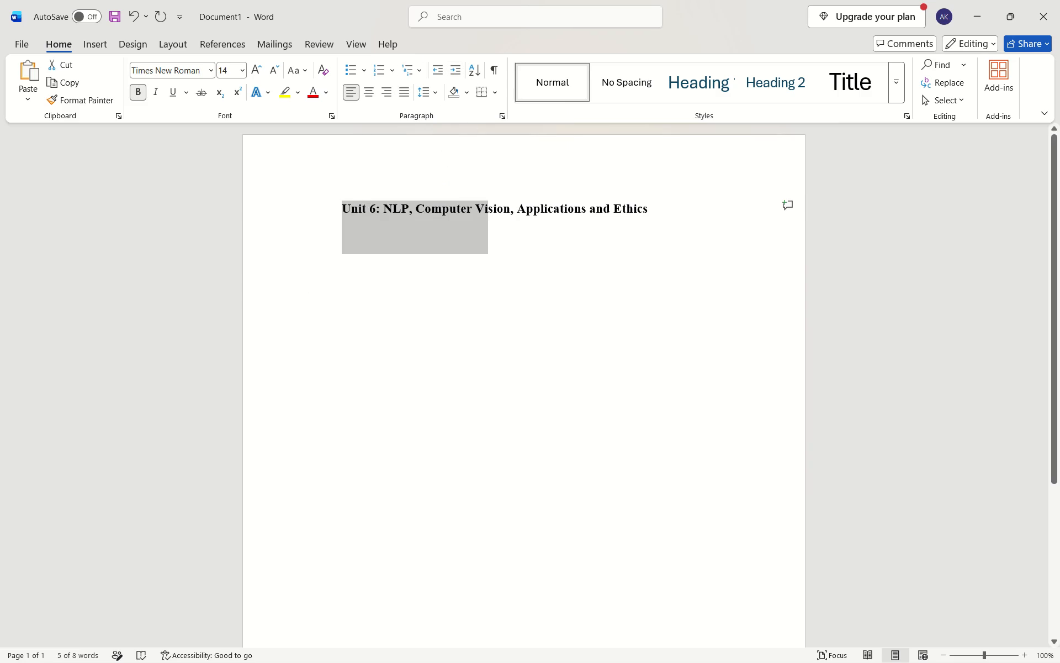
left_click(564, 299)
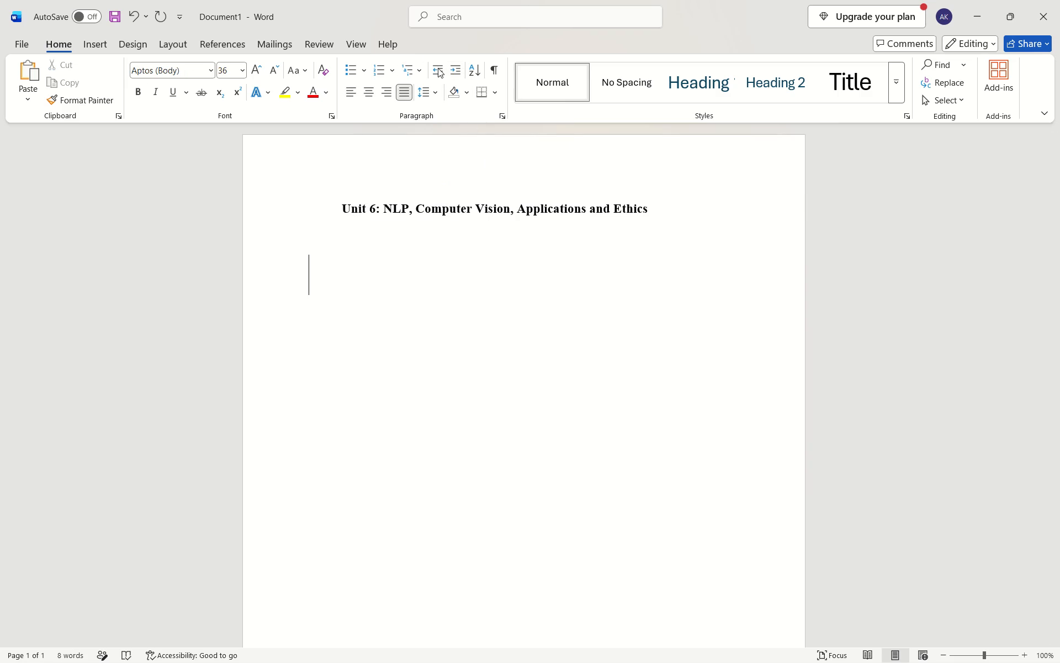
Increase the indent of the empty paragraph below the heading, then apply a bullet and remove it, keeping the paragraph indented.
left_click(438, 67)
left_click(457, 62)
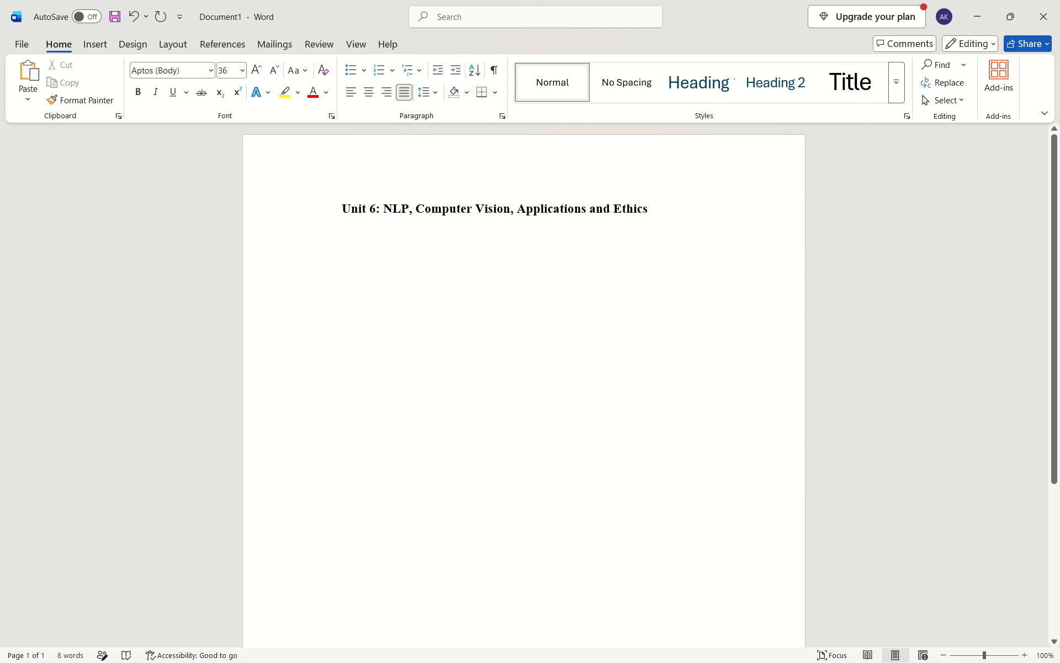
left_click(348, 74)
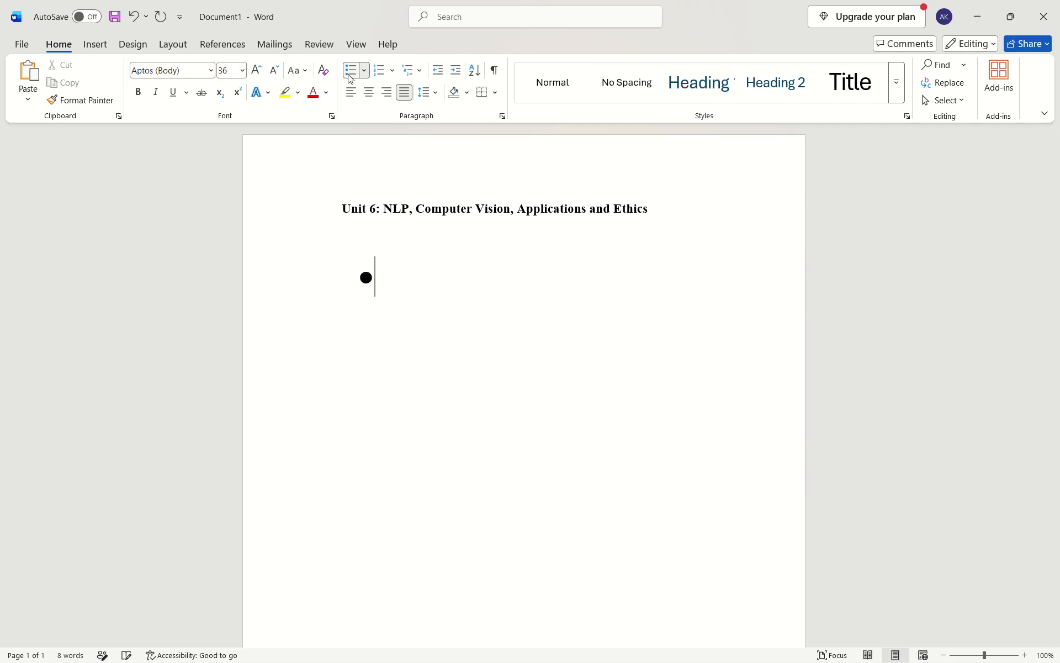
key("BackSpace")
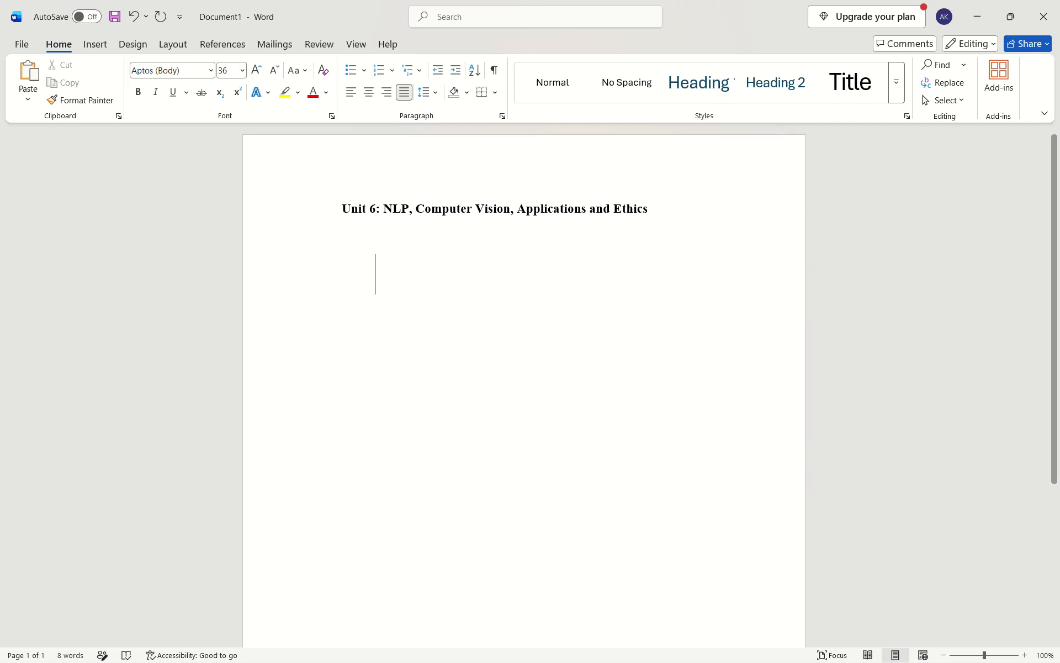
Try the Heading 1 and Heading 2 styles on the whole Unit 6 heading, ending on Heading 3.
left_click_drag(343, 206, 691, 212)
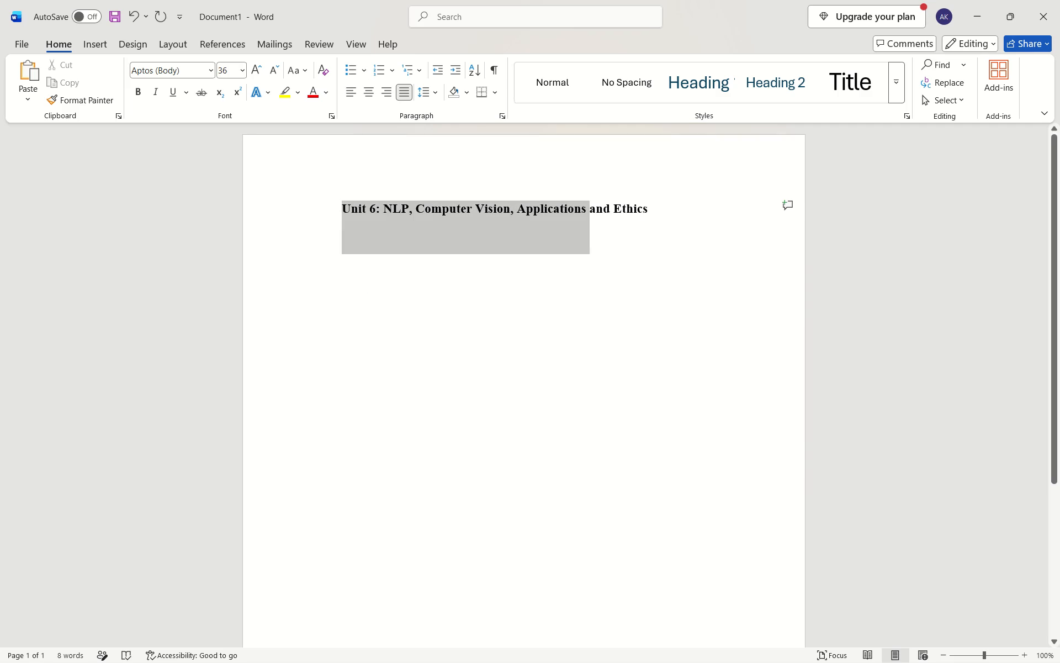
left_click_drag(691, 212, 811, 215)
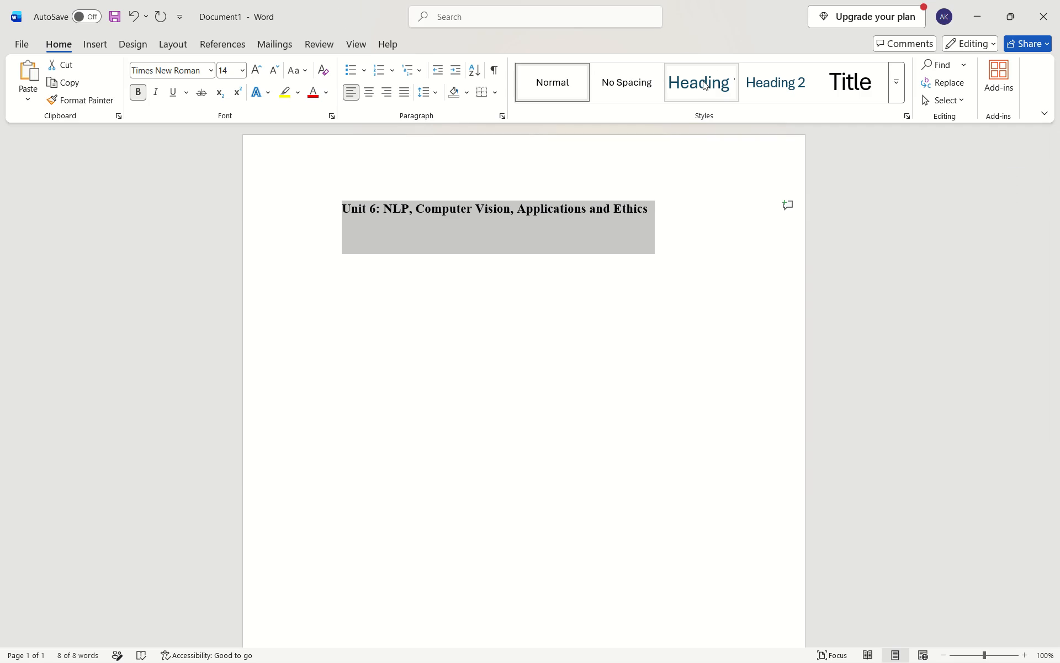
left_click(701, 81)
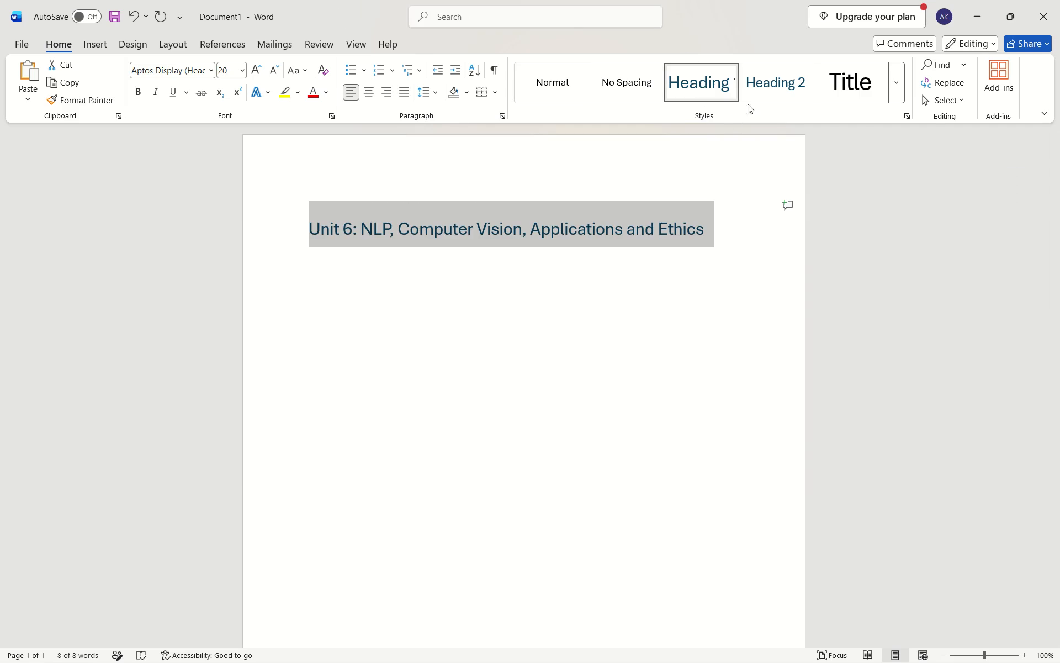
left_click(774, 84)
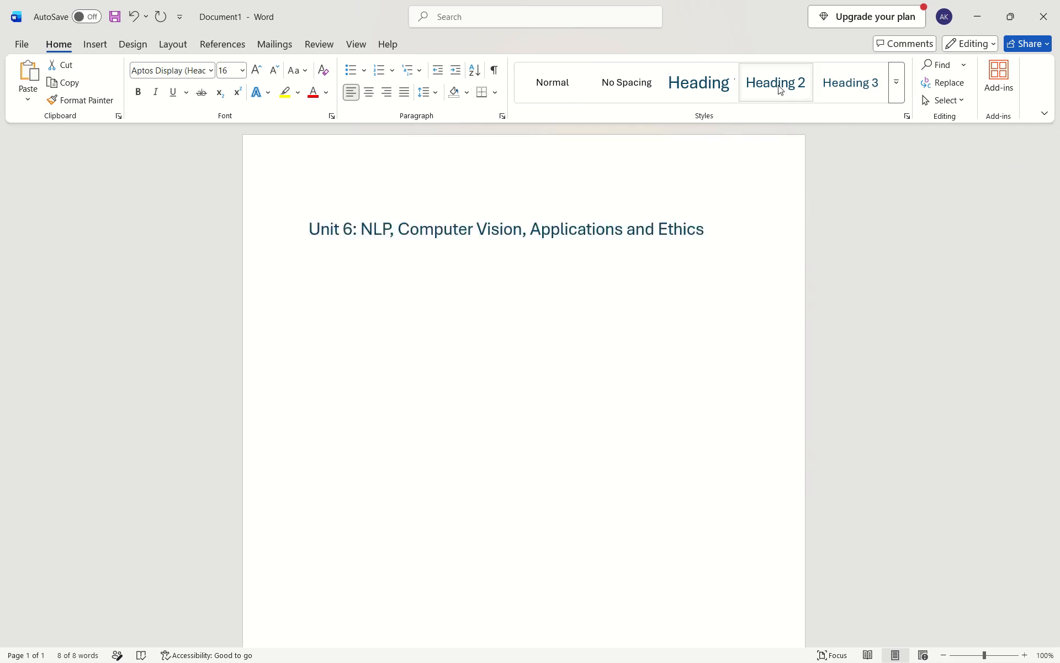
left_click(858, 83)
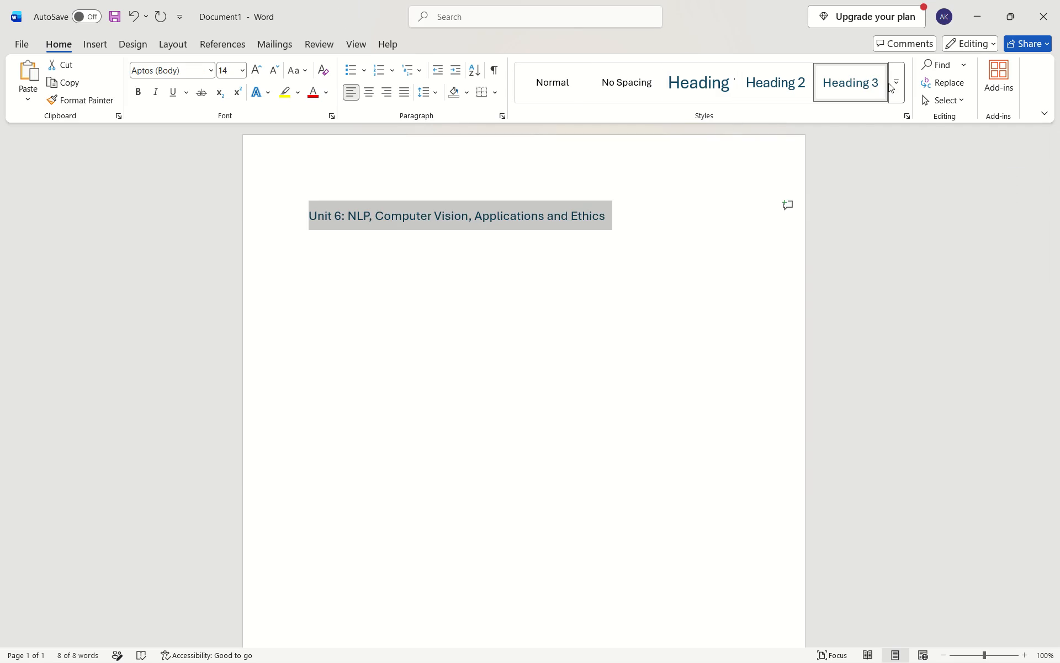
Apply the Strong style to the Unit 6 heading and deselect it.
left_click(891, 83)
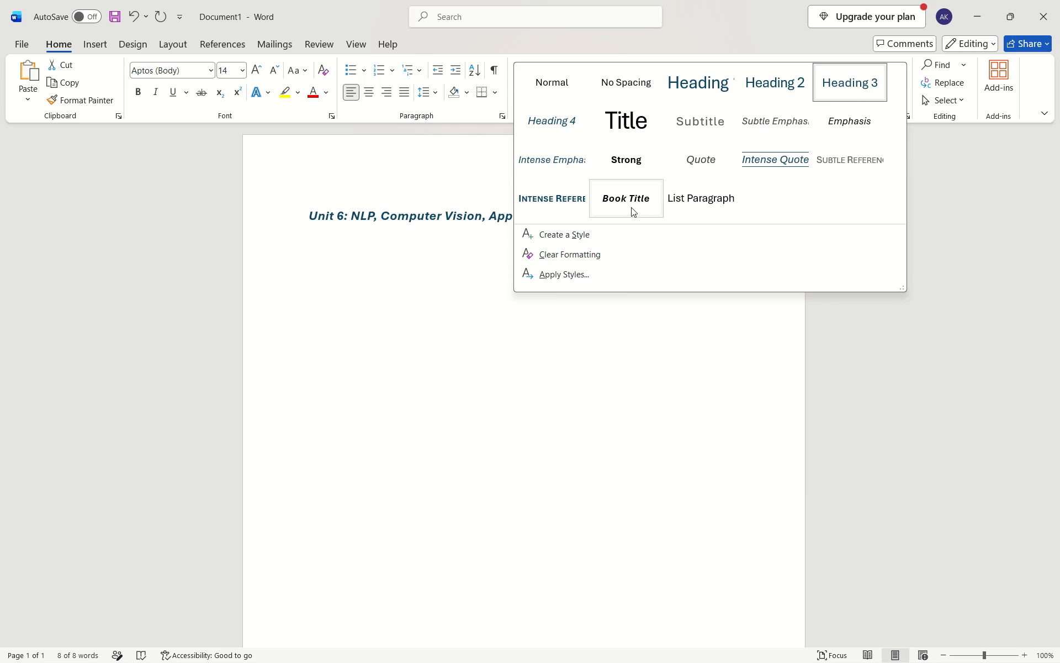
left_click(631, 157)
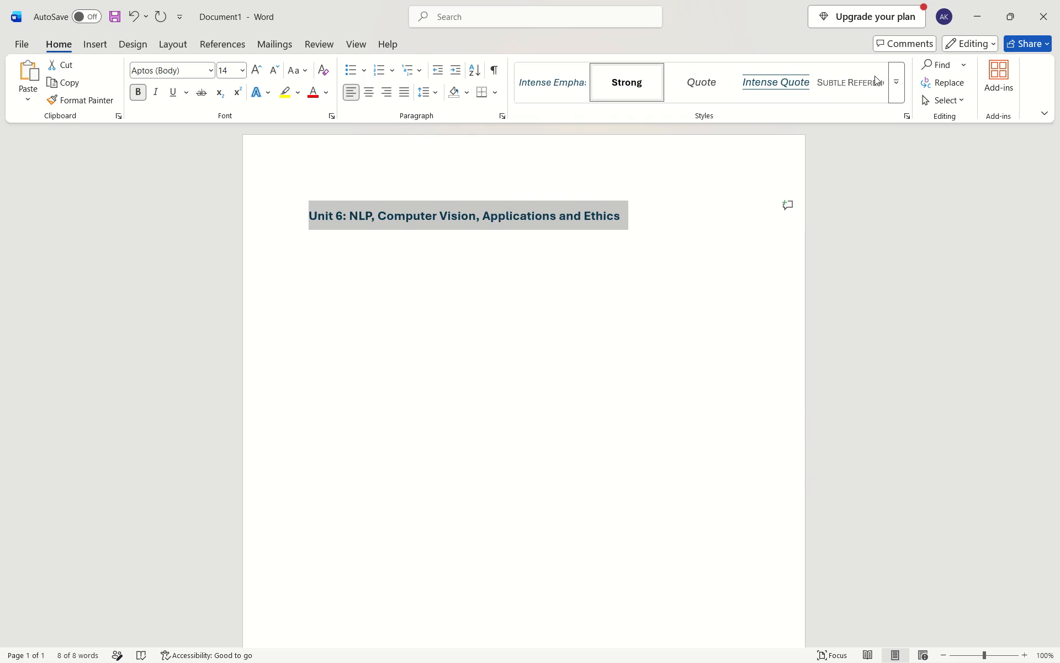
left_click(576, 277)
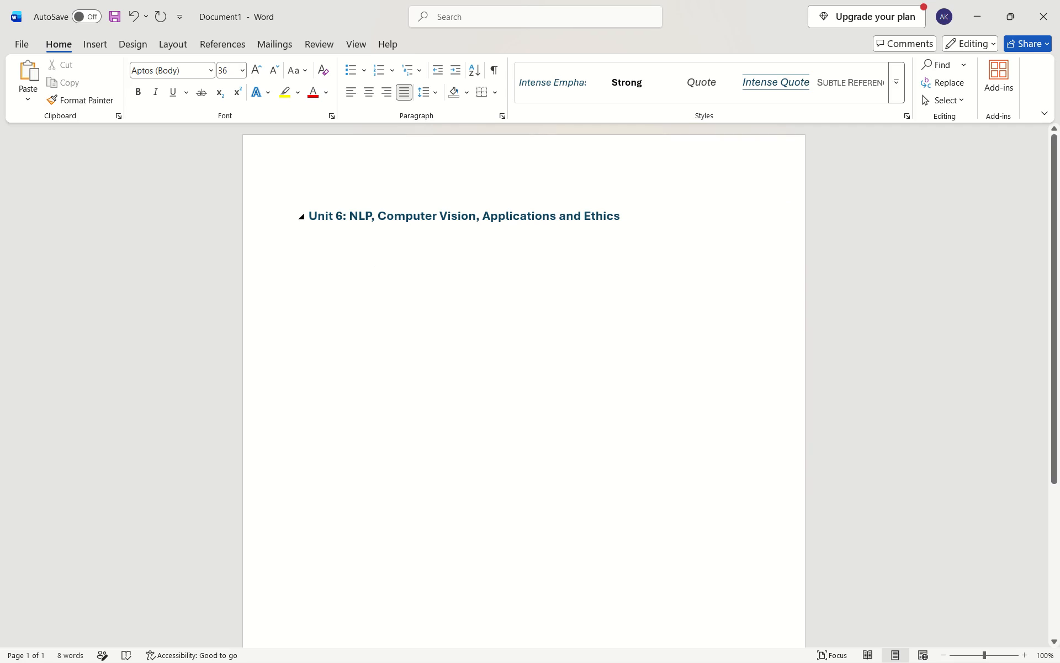
Set the font size of the Unit 6 heading to 28 and deselect it.
left_click_drag(301, 208, 650, 205)
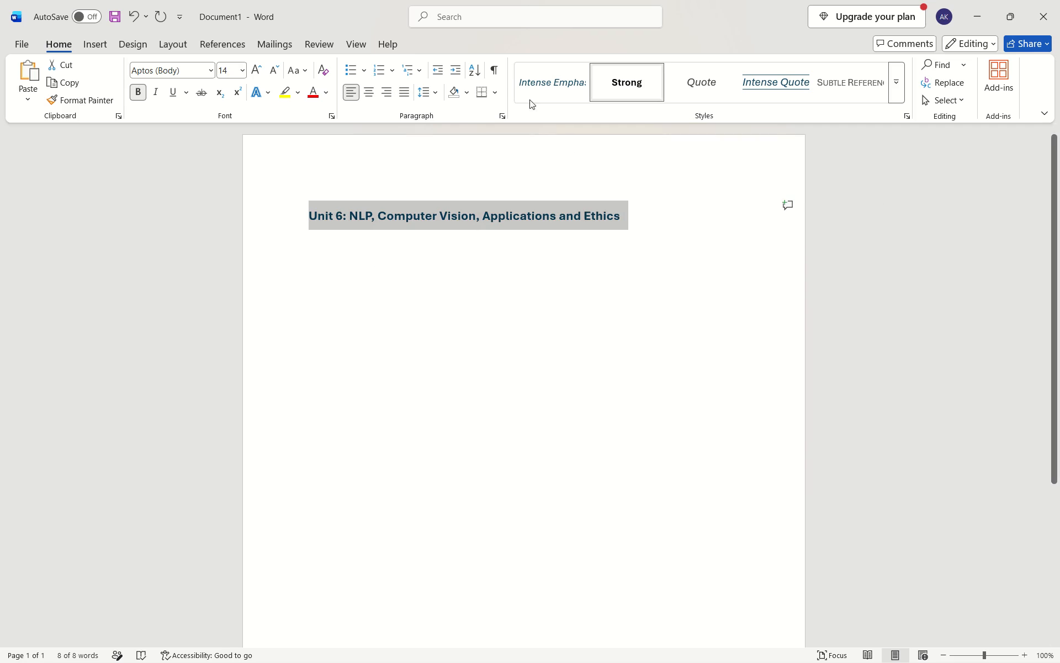
left_click(242, 73)
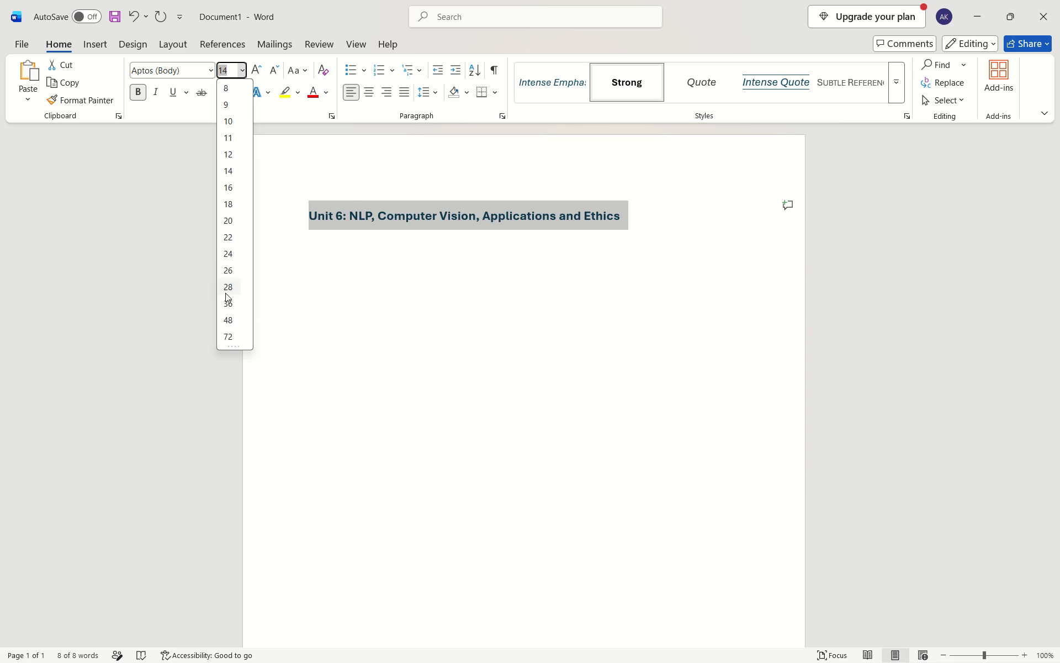
scroll(226, 295, "down", 1)
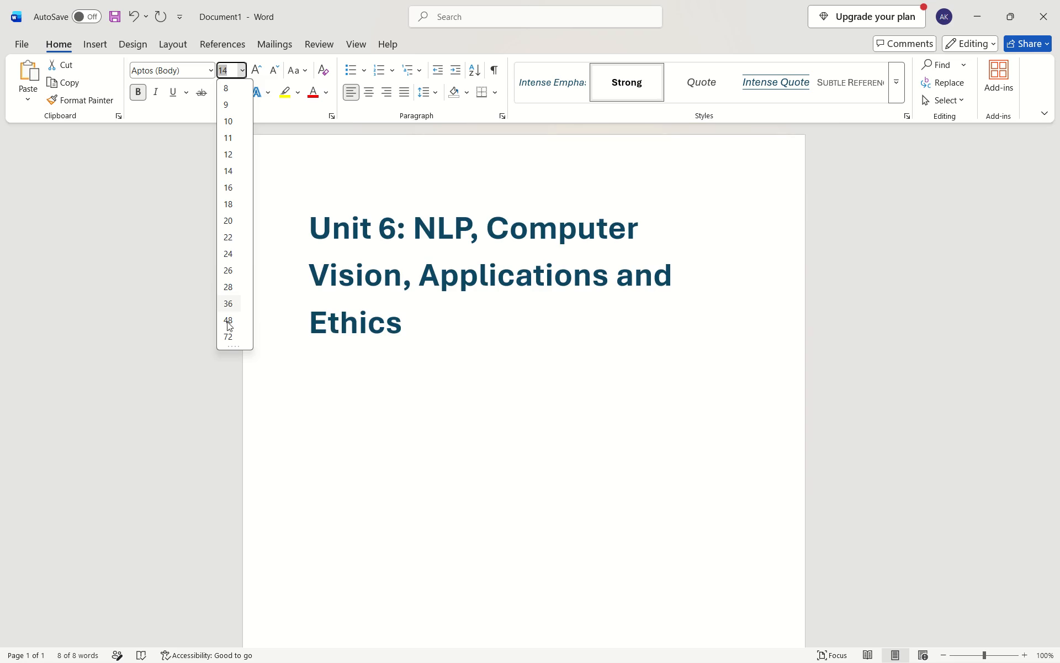
scroll(235, 267, "down", 1)
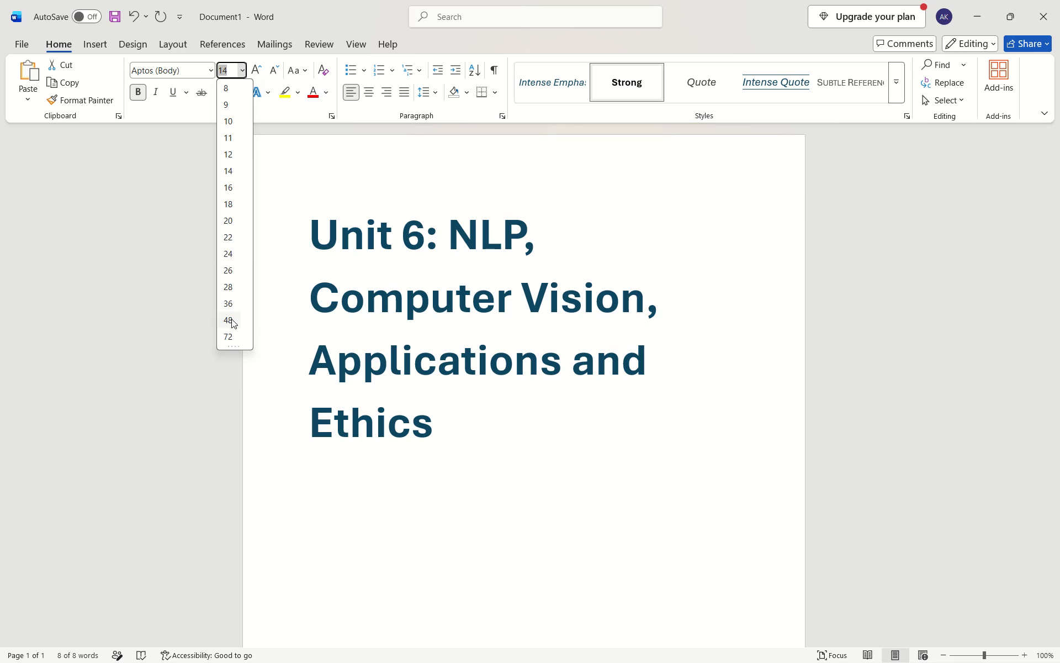
left_click(229, 286)
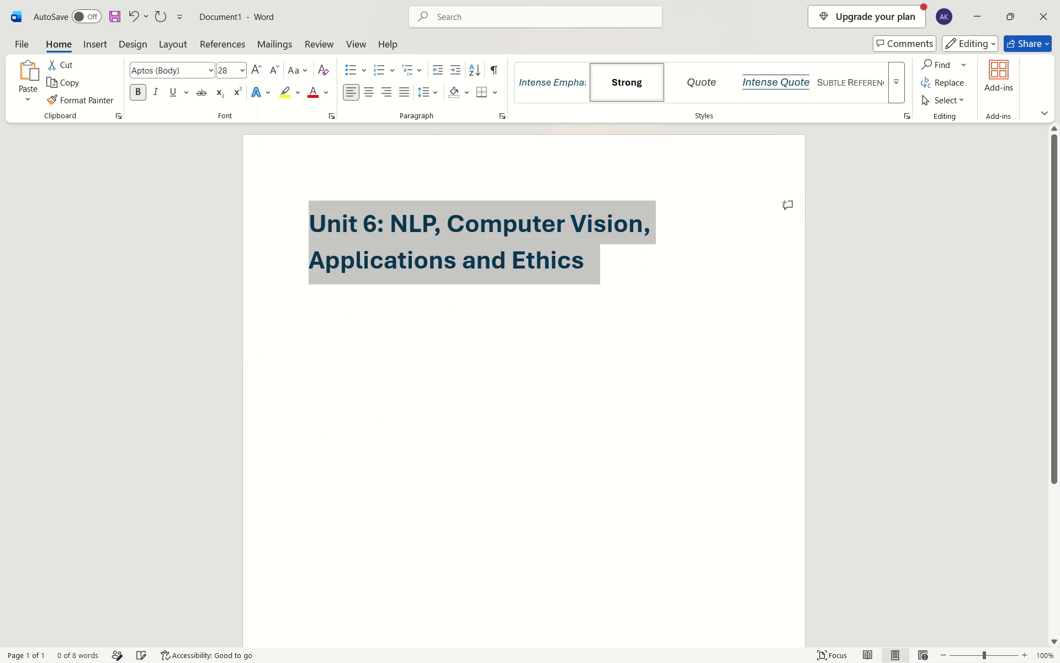
left_click(515, 332)
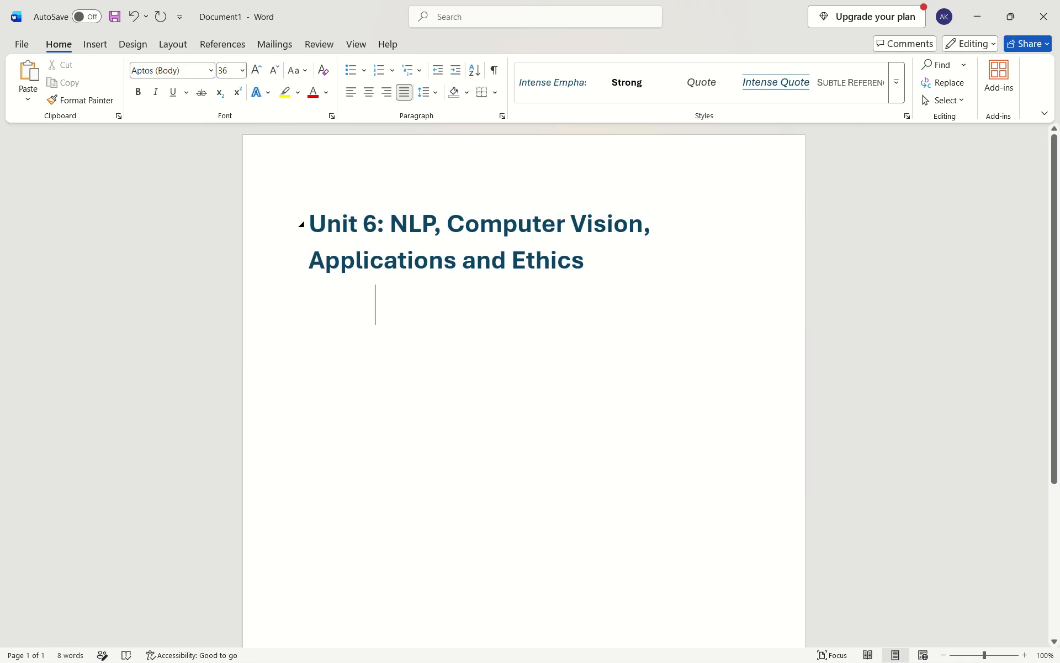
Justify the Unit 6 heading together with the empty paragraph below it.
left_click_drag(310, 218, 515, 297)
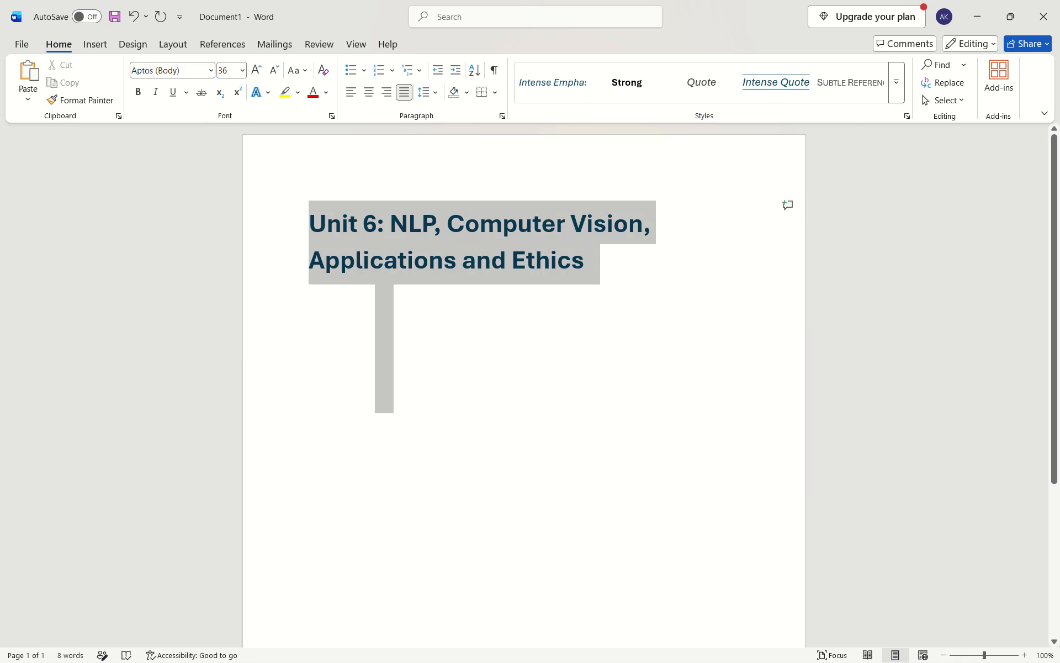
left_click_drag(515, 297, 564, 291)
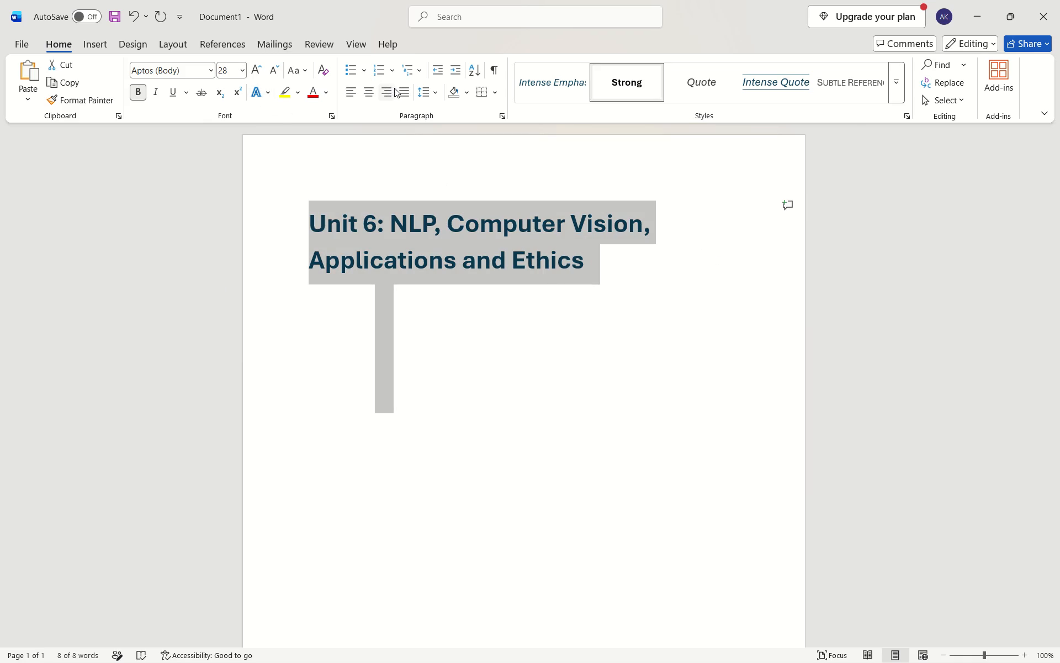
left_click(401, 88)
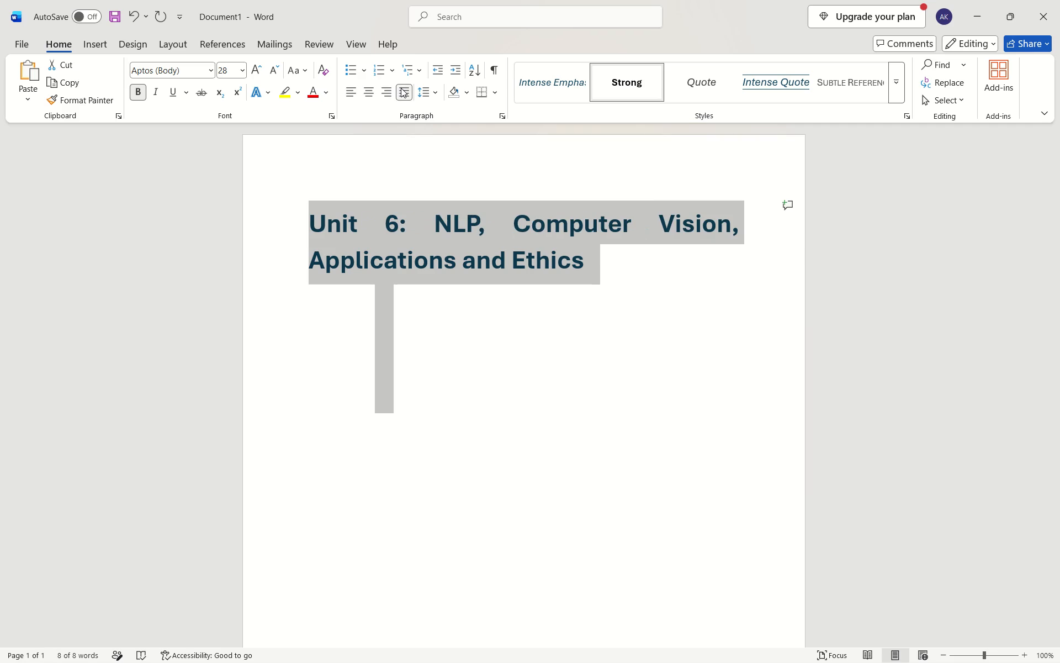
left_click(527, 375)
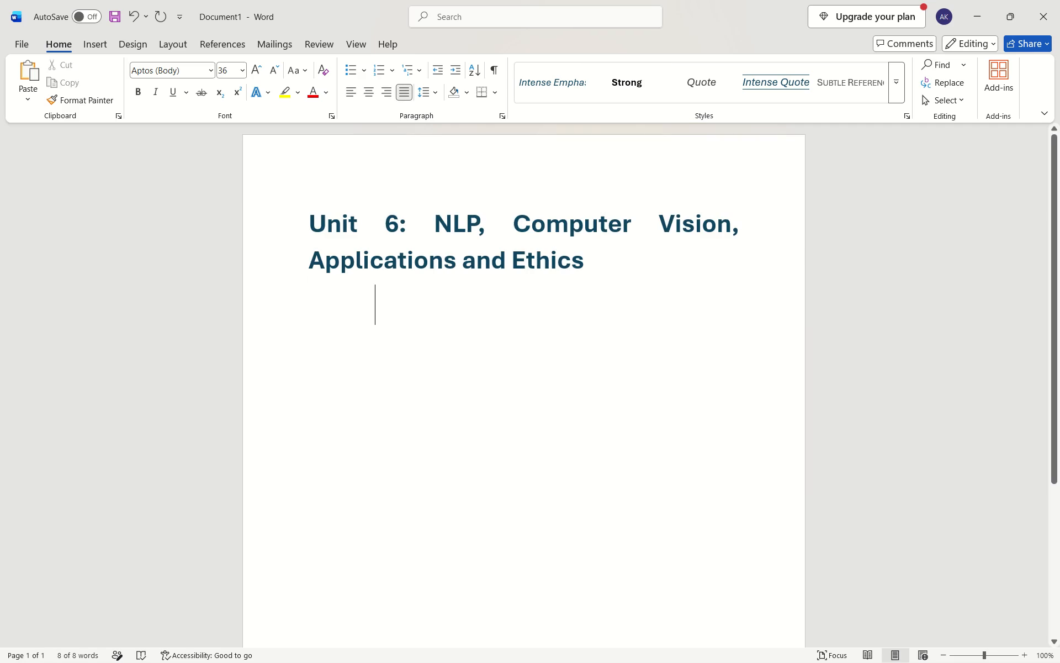
Try left alignment on the Unit 6 heading and the empty paragraph below it, ending with both centered.
left_click(353, 90)
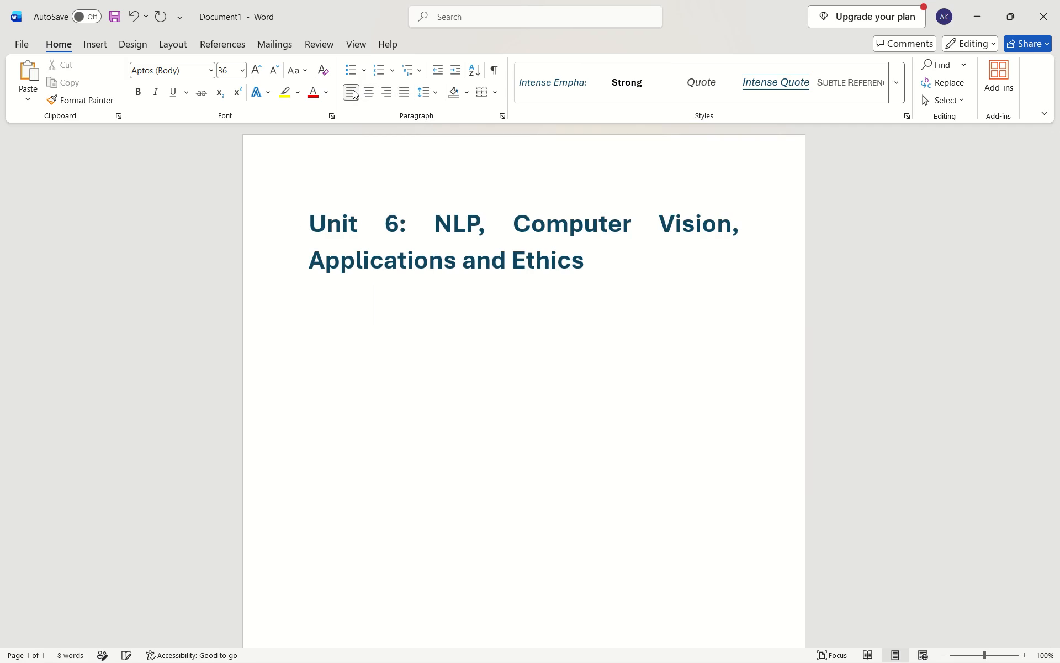
left_click_drag(306, 211, 563, 322)
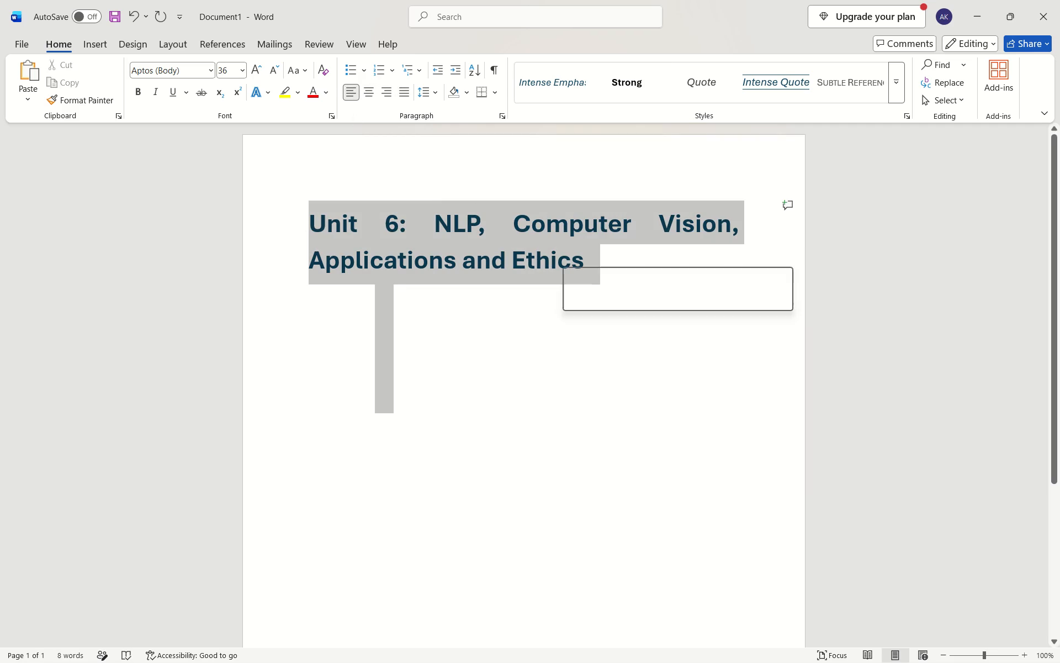
left_click(353, 94)
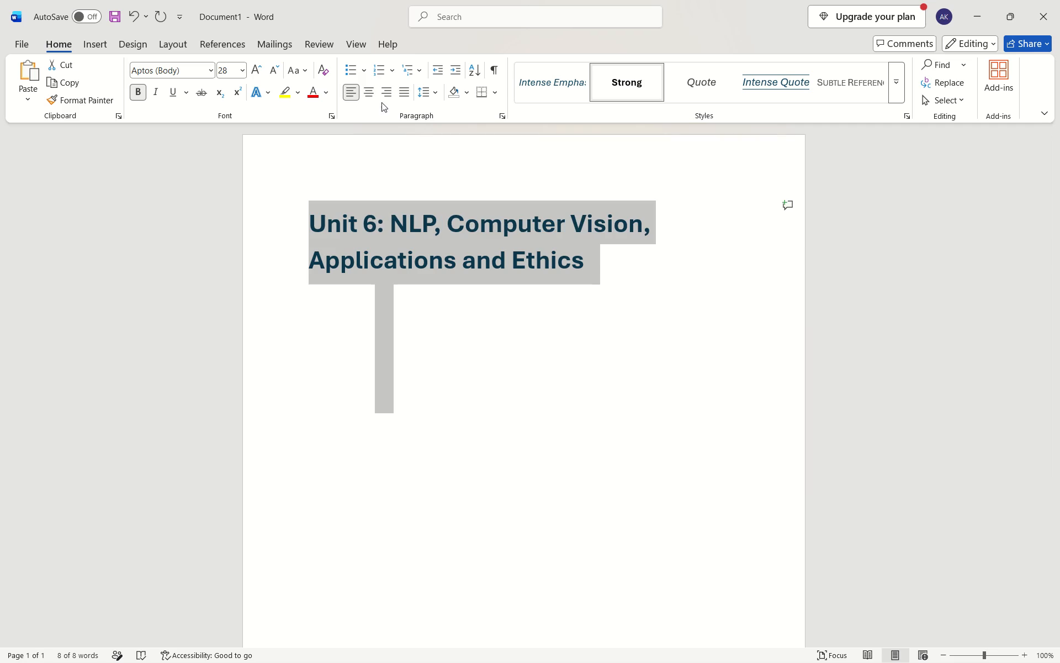
left_click(371, 92)
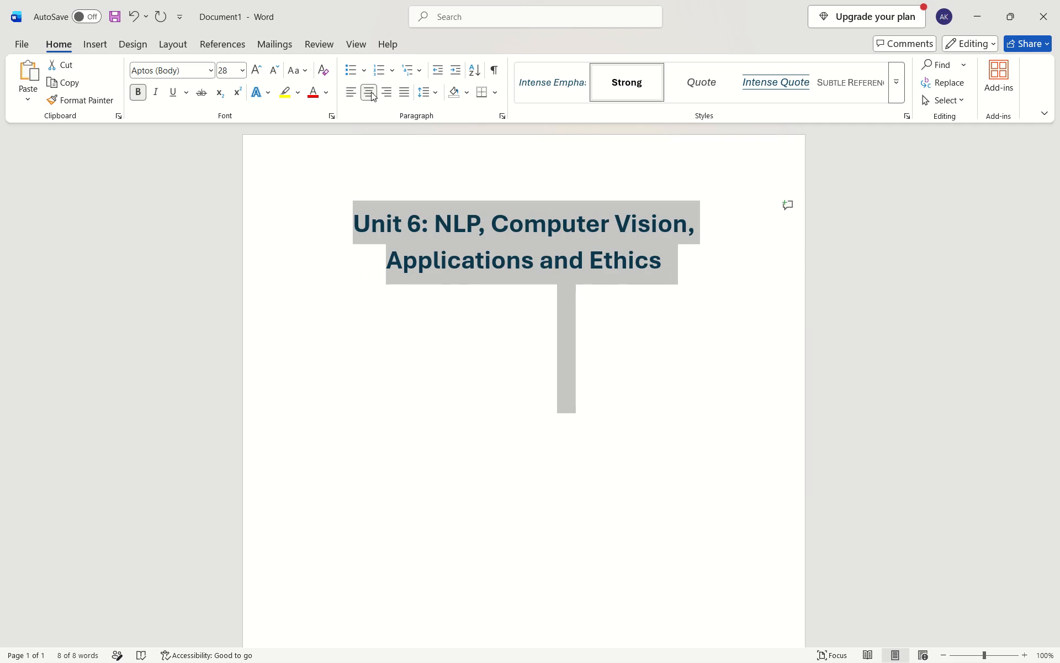
Toggle bold off and on for the Unit 6 heading and the empty paragraph below it, ending with bold on.
left_click(140, 94)
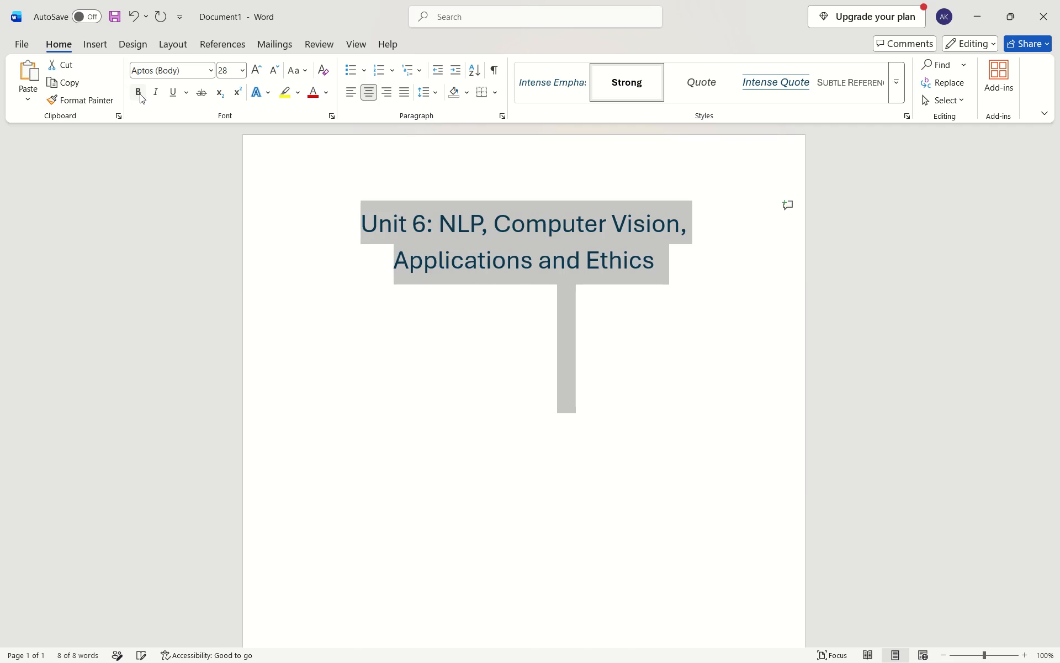
left_click(140, 94)
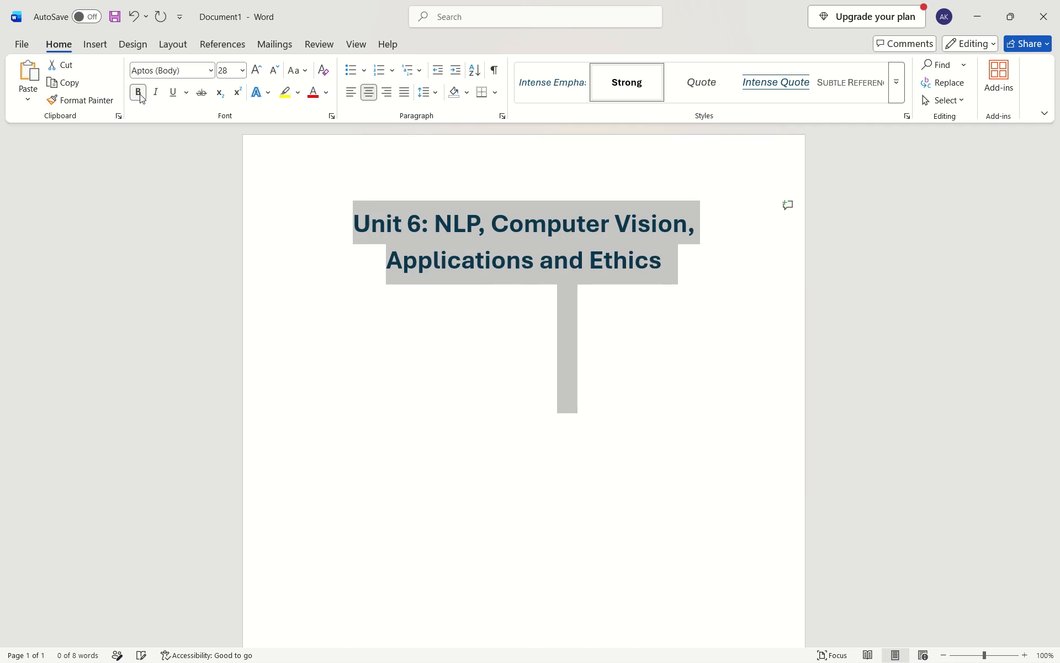
left_click(140, 94)
left_click(140, 94)
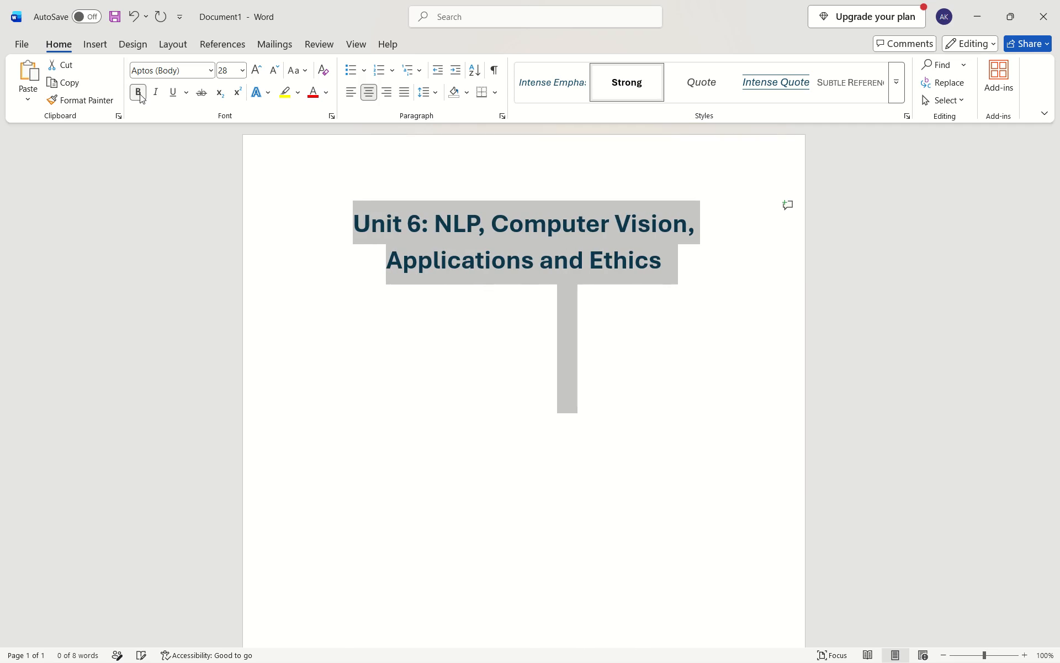
left_click(140, 94)
left_click(140, 94)
Italicize and underline the Unit 6 heading and the empty paragraph below it.
left_click(156, 96)
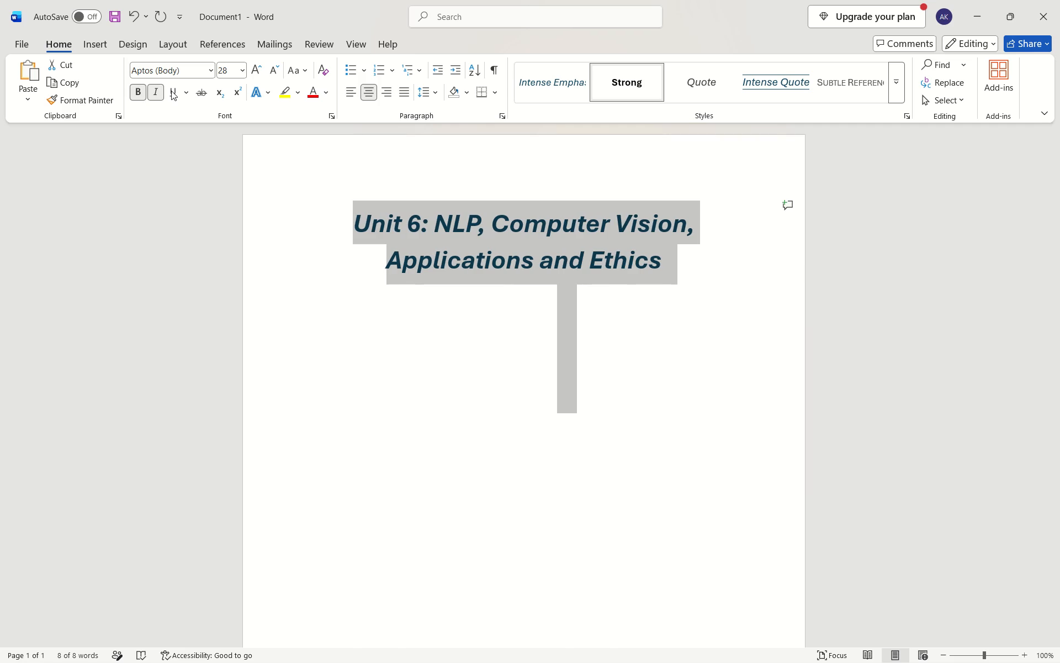
left_click(171, 91)
left_click(171, 91)
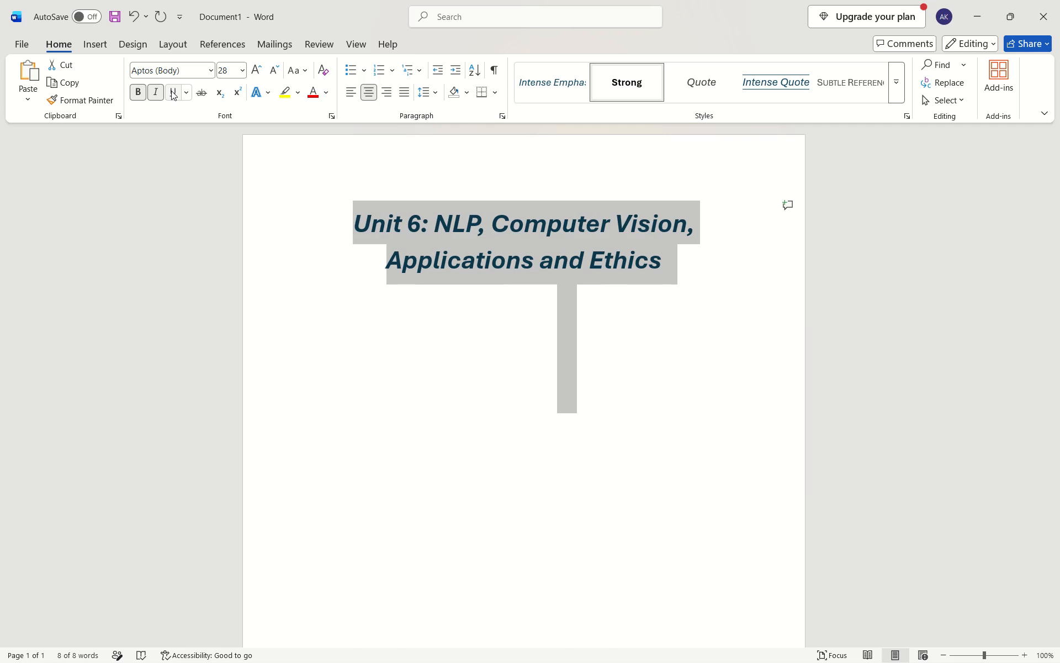
left_click(171, 91)
Remove the underline from the Unit 6 heading and the empty paragraph below it.
left_click(187, 91)
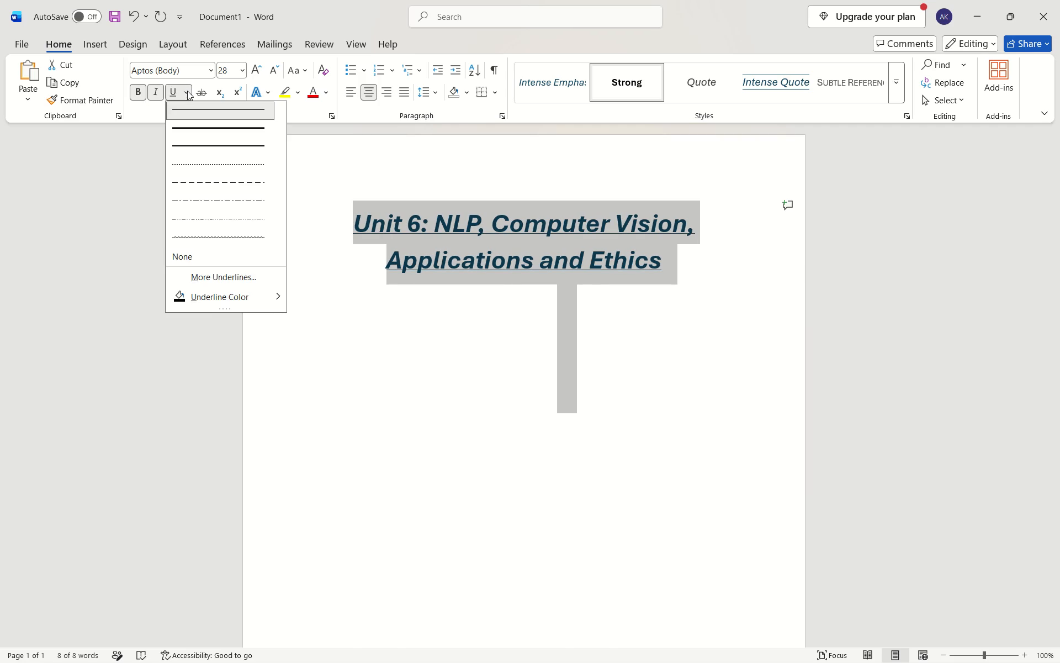
left_click(174, 89)
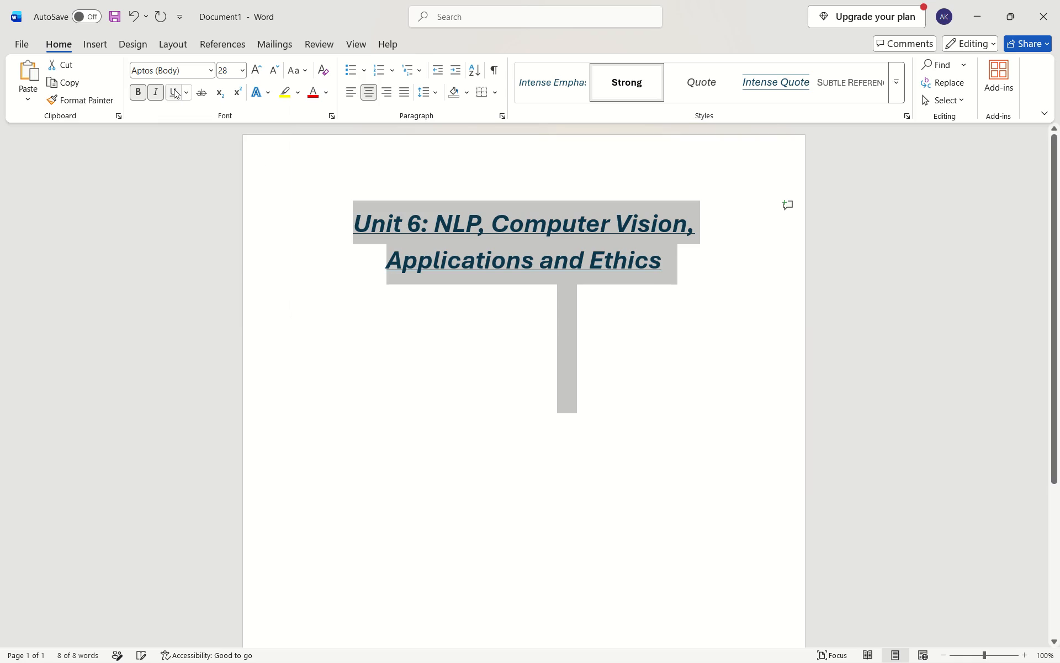
Apply strikethrough to the empty paragraph below the Unit 6 heading.
left_click(265, 342)
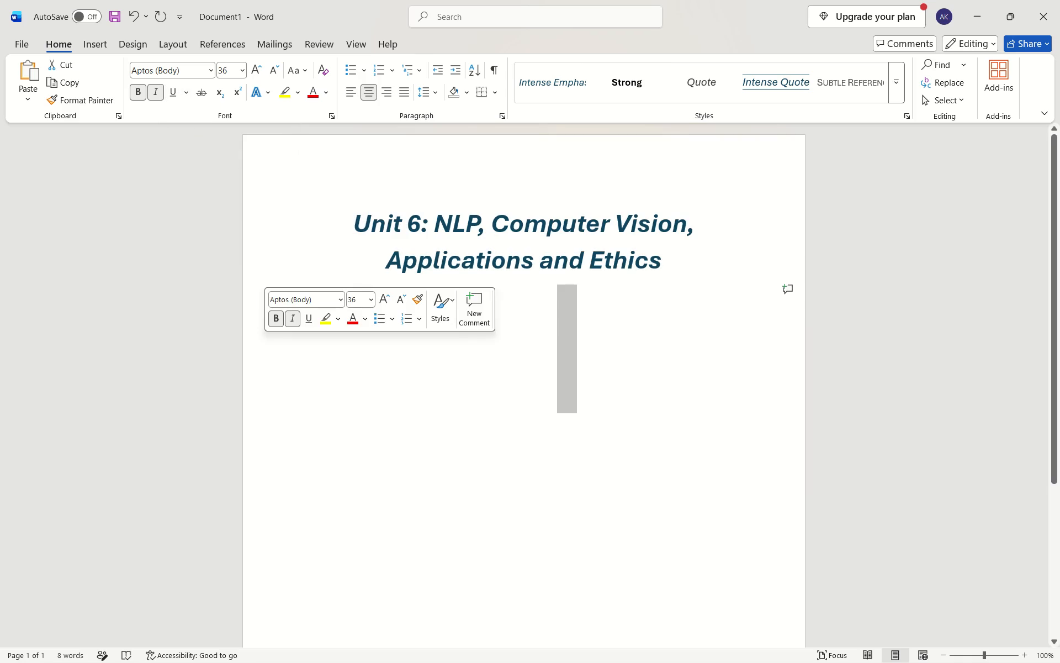
left_click(205, 96)
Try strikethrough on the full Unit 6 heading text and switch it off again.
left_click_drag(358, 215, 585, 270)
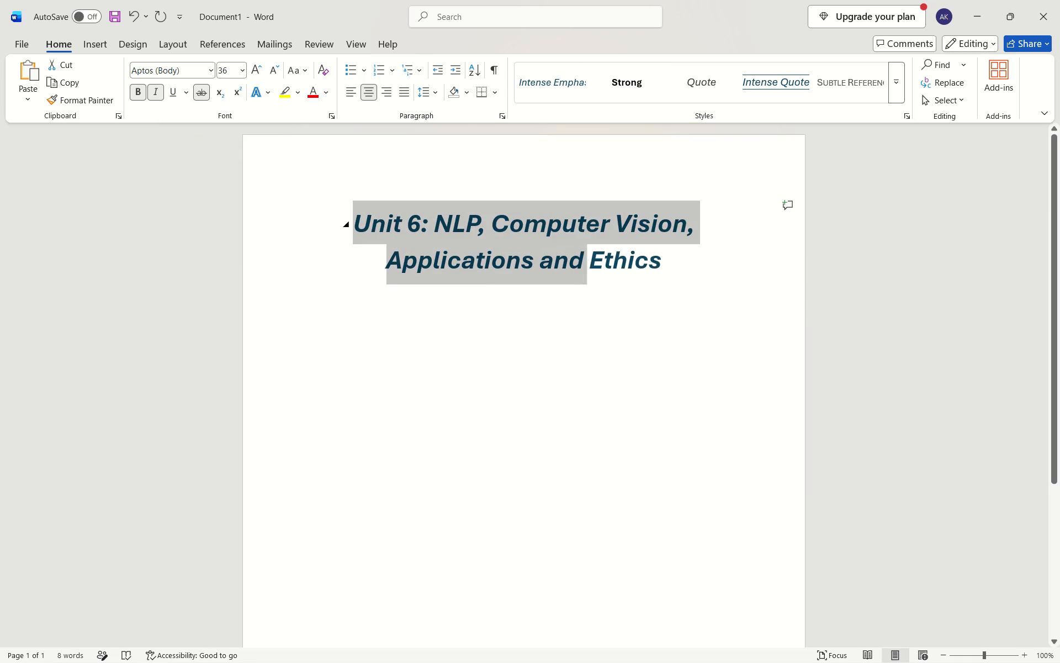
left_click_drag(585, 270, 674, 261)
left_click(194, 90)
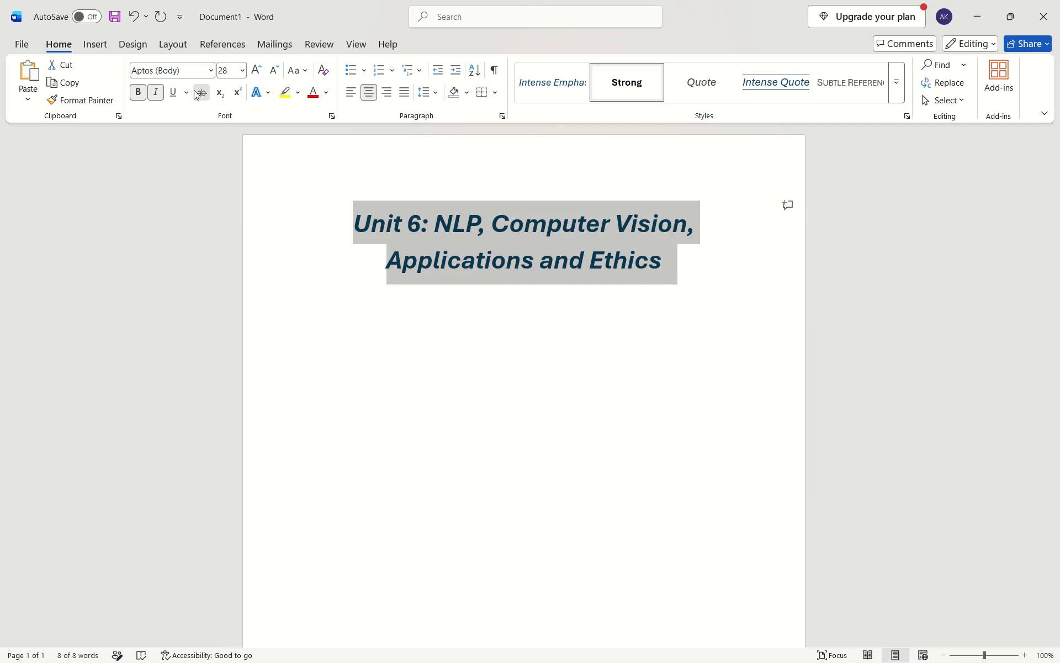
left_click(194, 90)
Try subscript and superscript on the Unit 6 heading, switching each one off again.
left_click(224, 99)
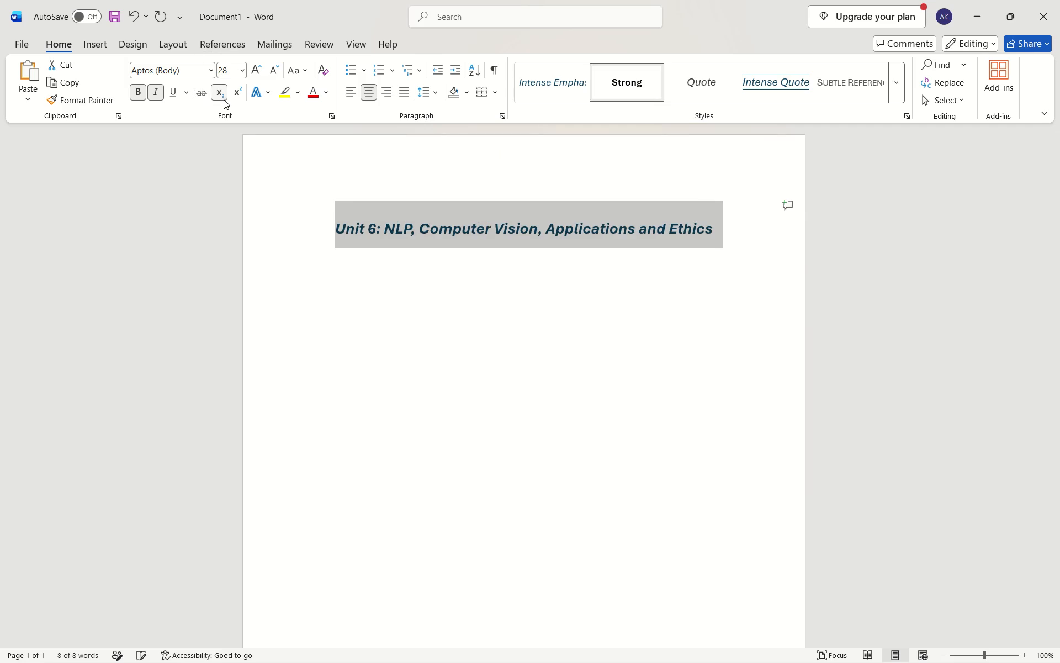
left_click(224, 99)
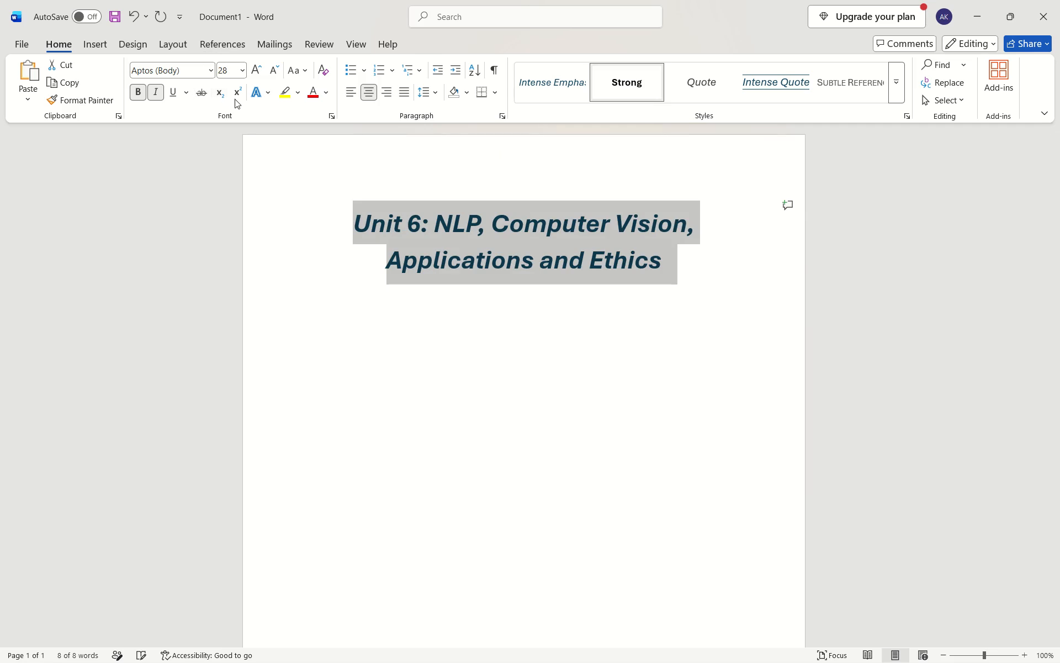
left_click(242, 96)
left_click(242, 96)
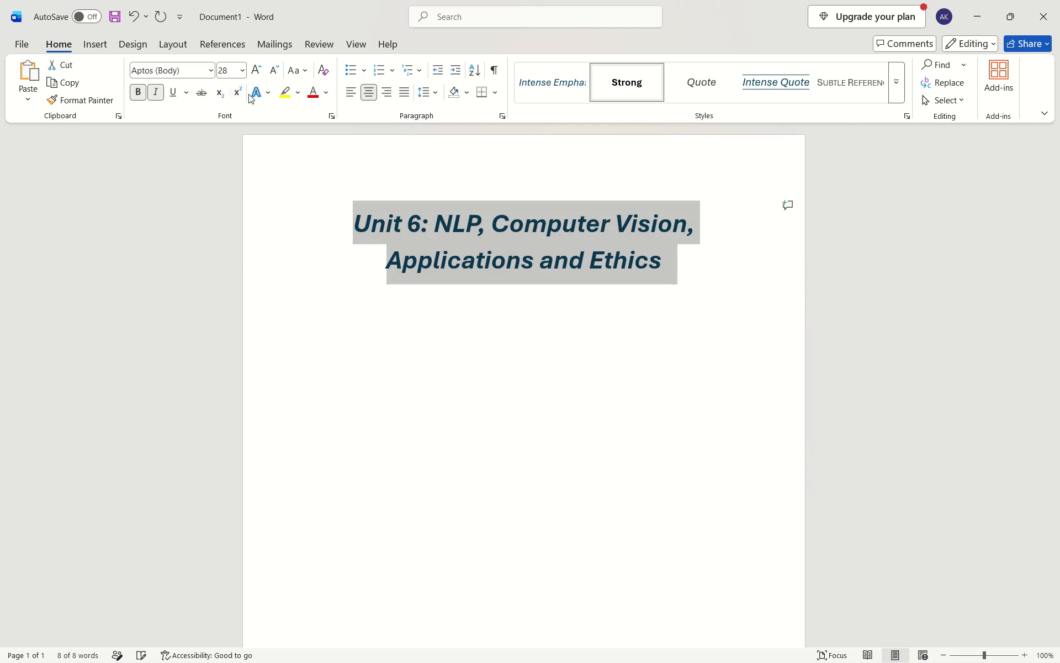
Apply the purple gradient text effect with reflection to the Unit 6 heading.
left_click(257, 92)
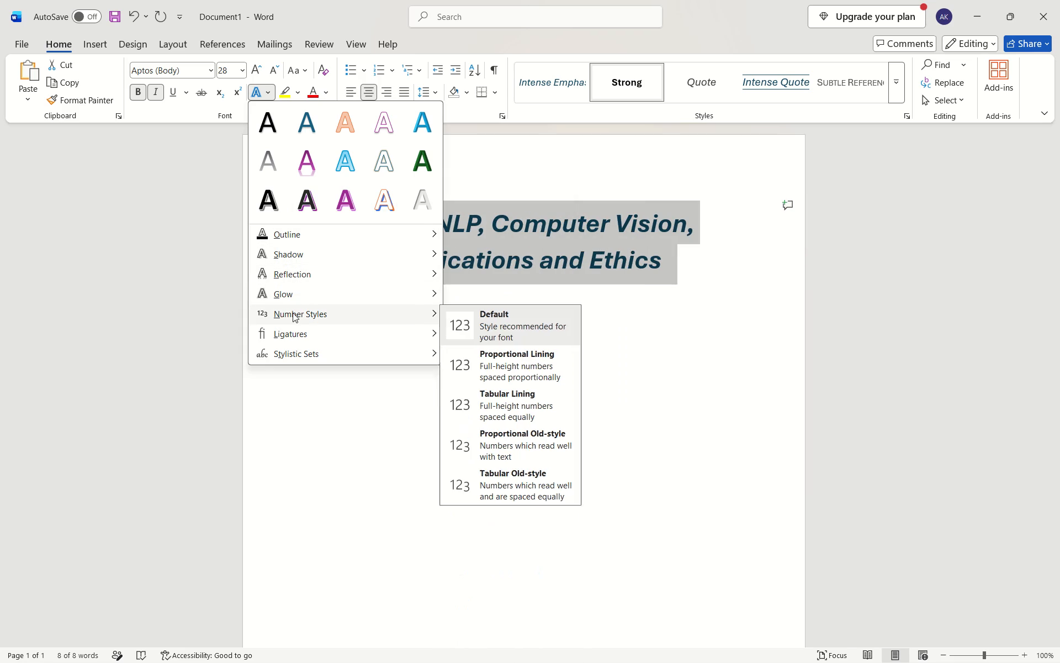
left_click(295, 166)
left_click(390, 333)
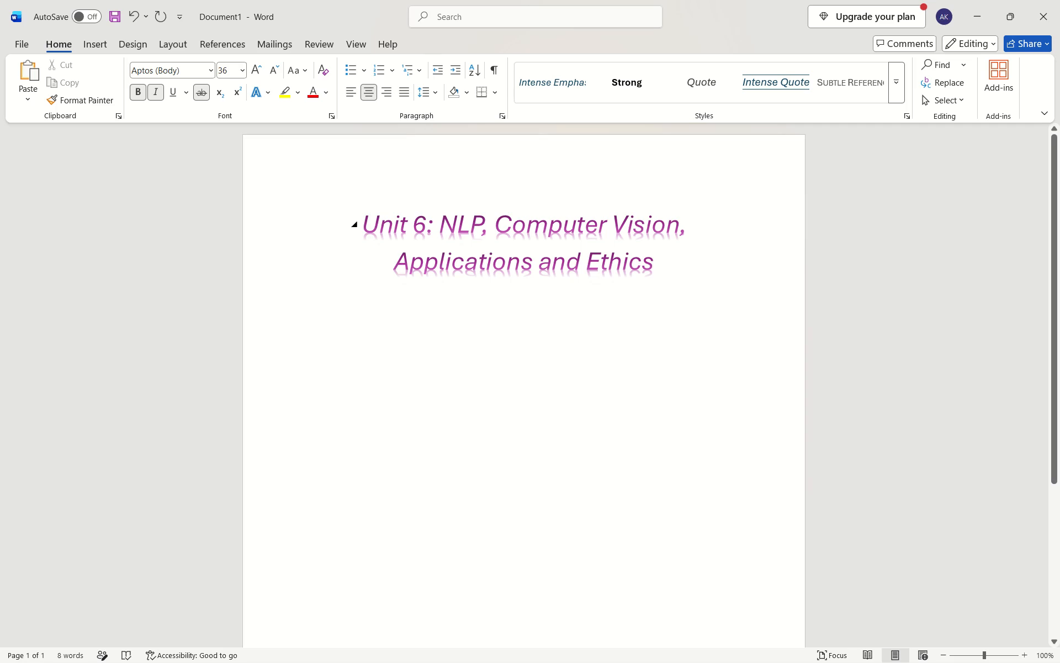
scroll(599, 283, "down", 1)
scroll(599, 283, "up", 1)
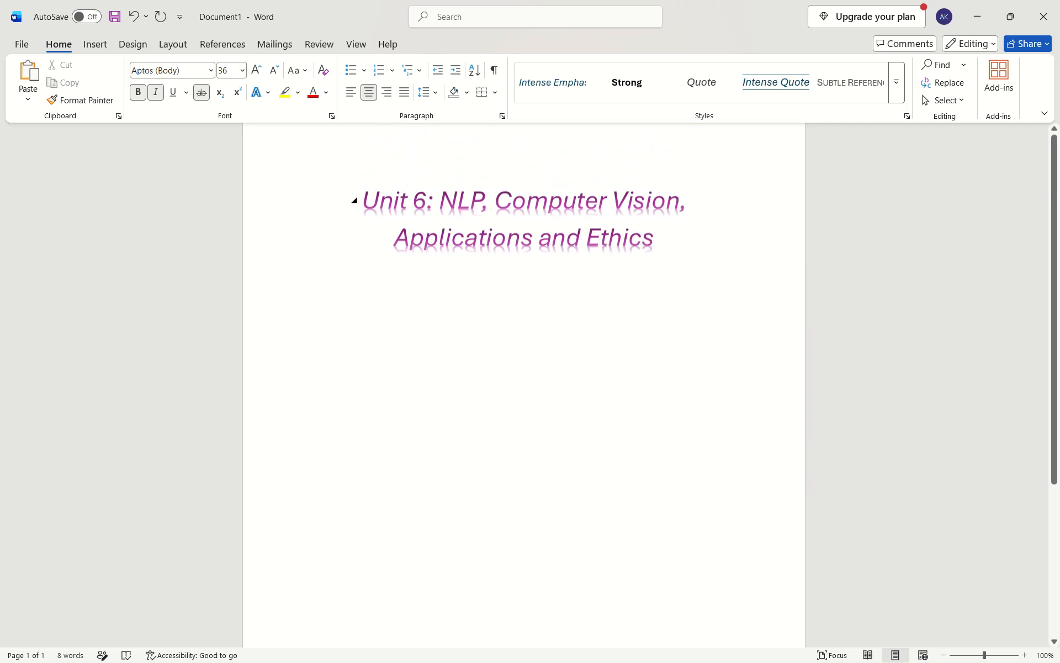
scroll(599, 283, "up", 1)
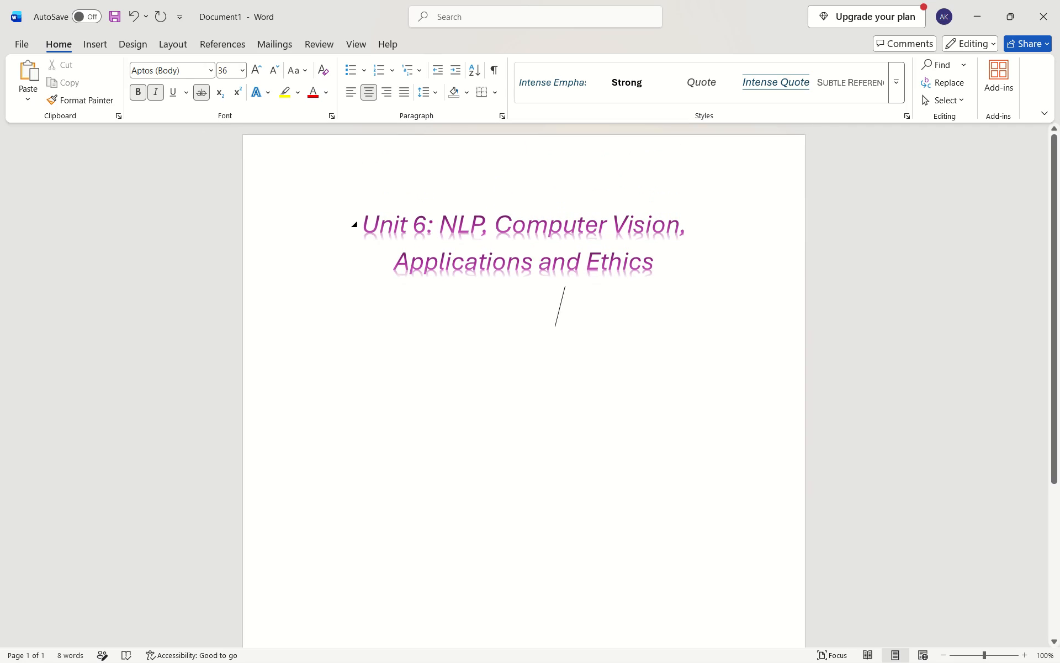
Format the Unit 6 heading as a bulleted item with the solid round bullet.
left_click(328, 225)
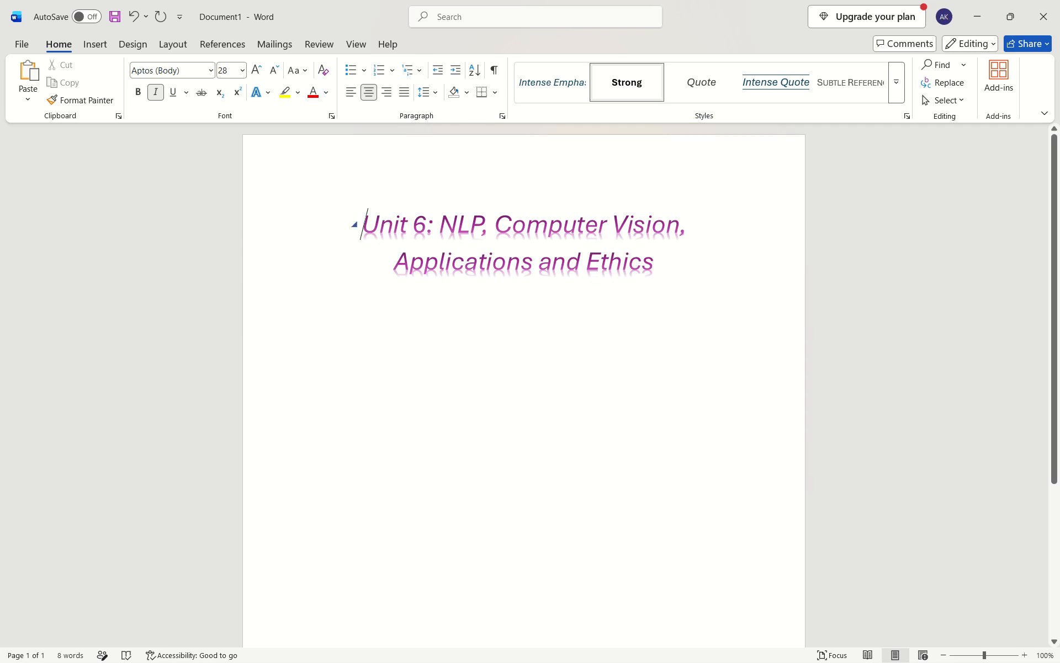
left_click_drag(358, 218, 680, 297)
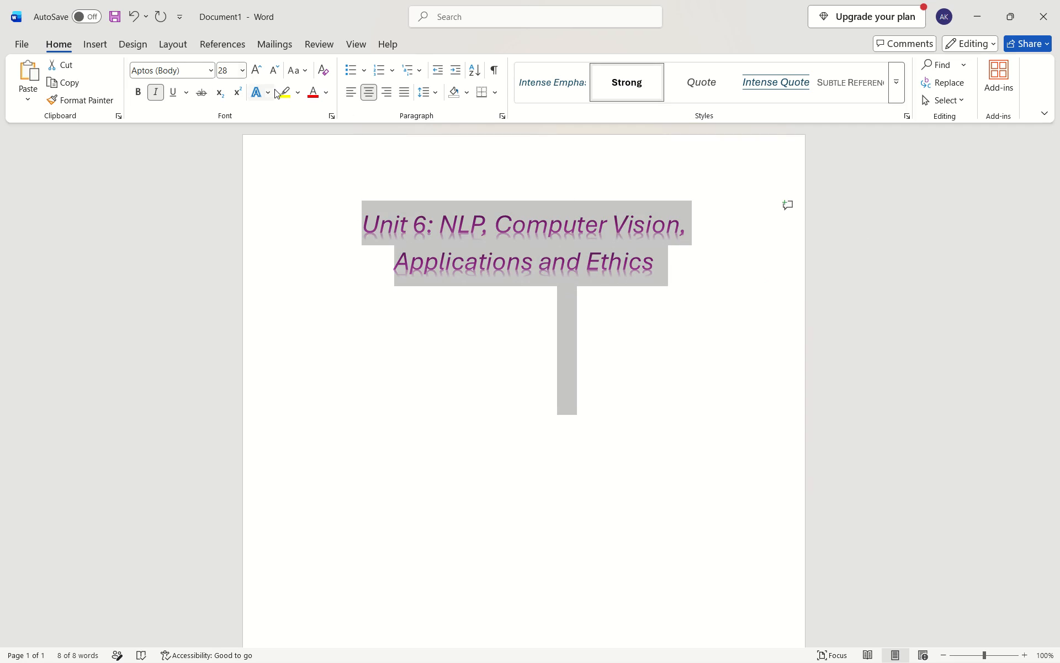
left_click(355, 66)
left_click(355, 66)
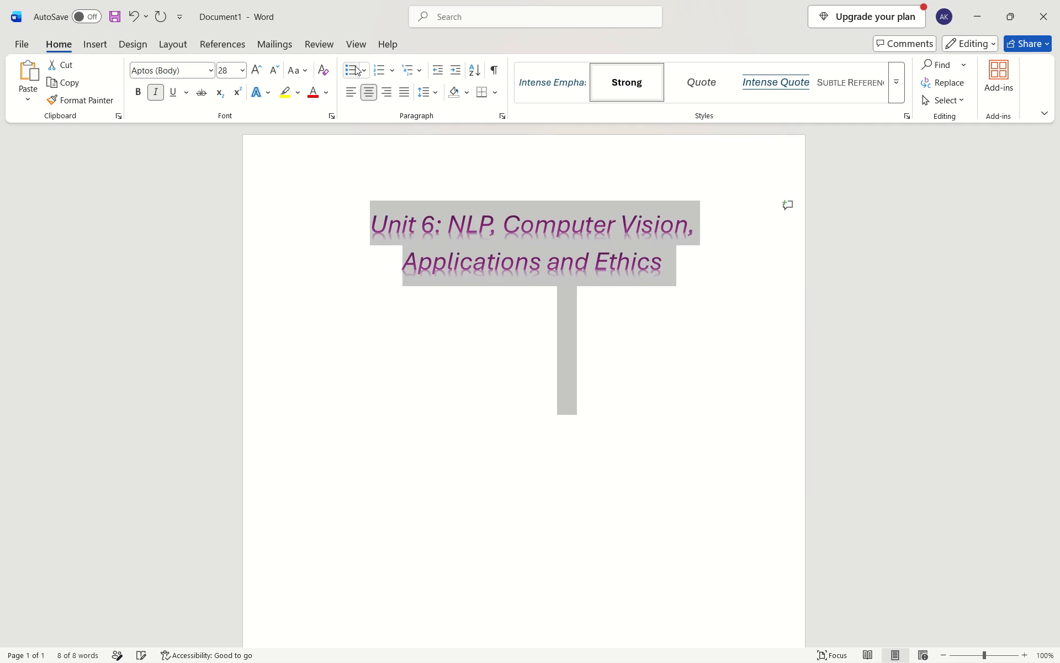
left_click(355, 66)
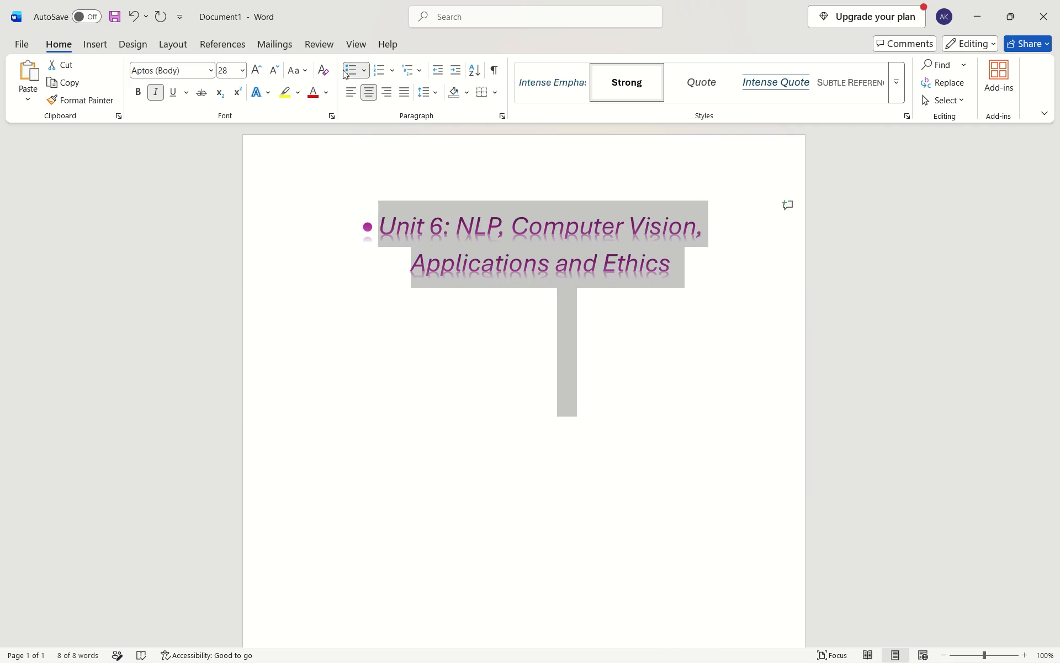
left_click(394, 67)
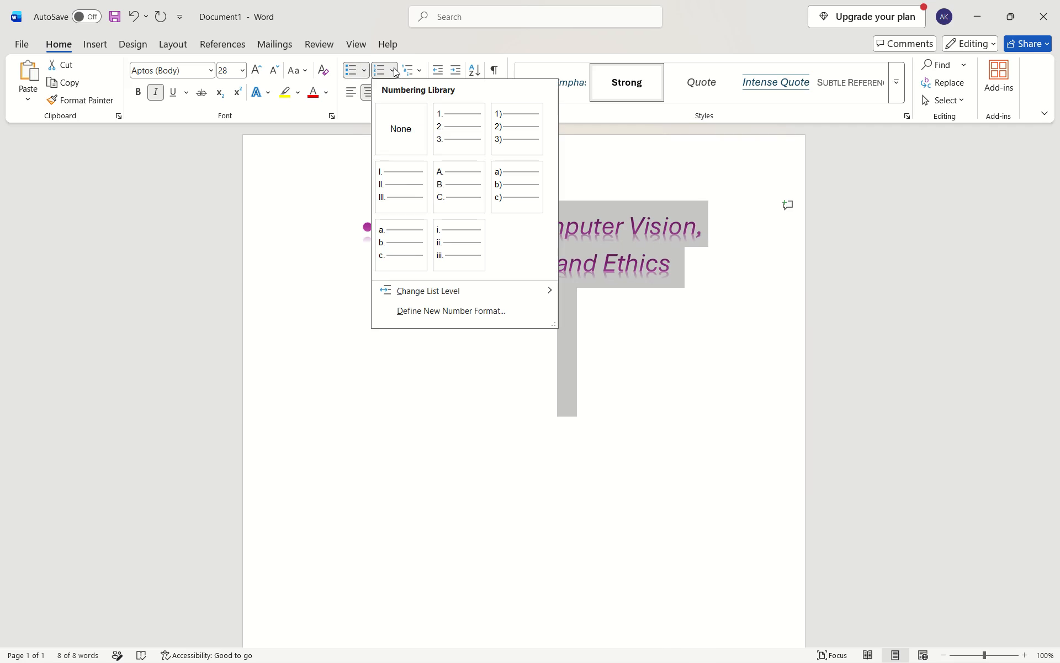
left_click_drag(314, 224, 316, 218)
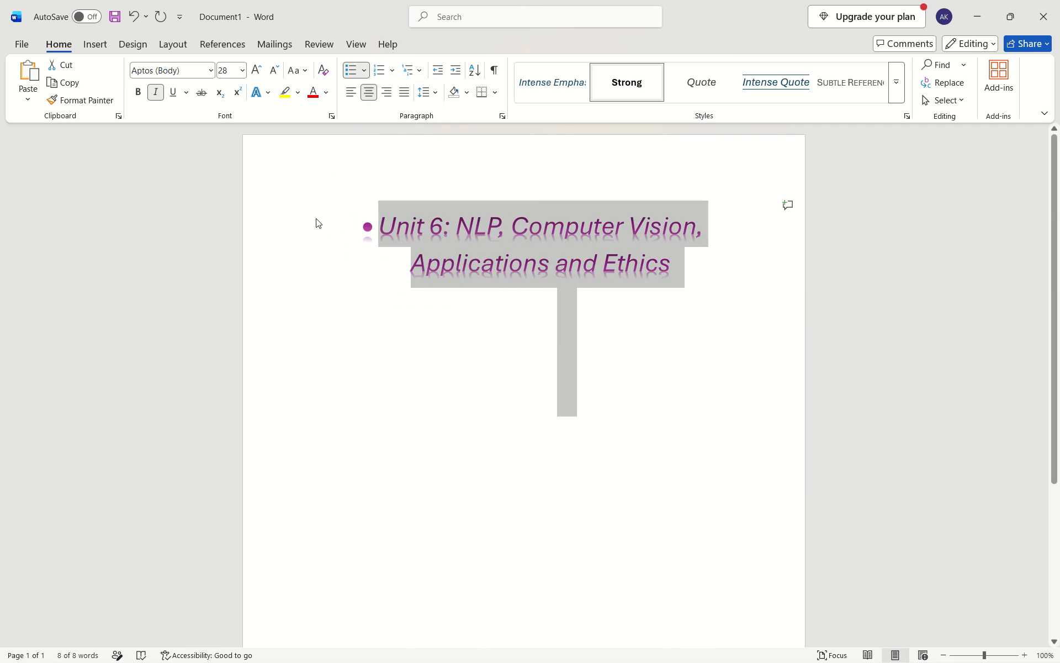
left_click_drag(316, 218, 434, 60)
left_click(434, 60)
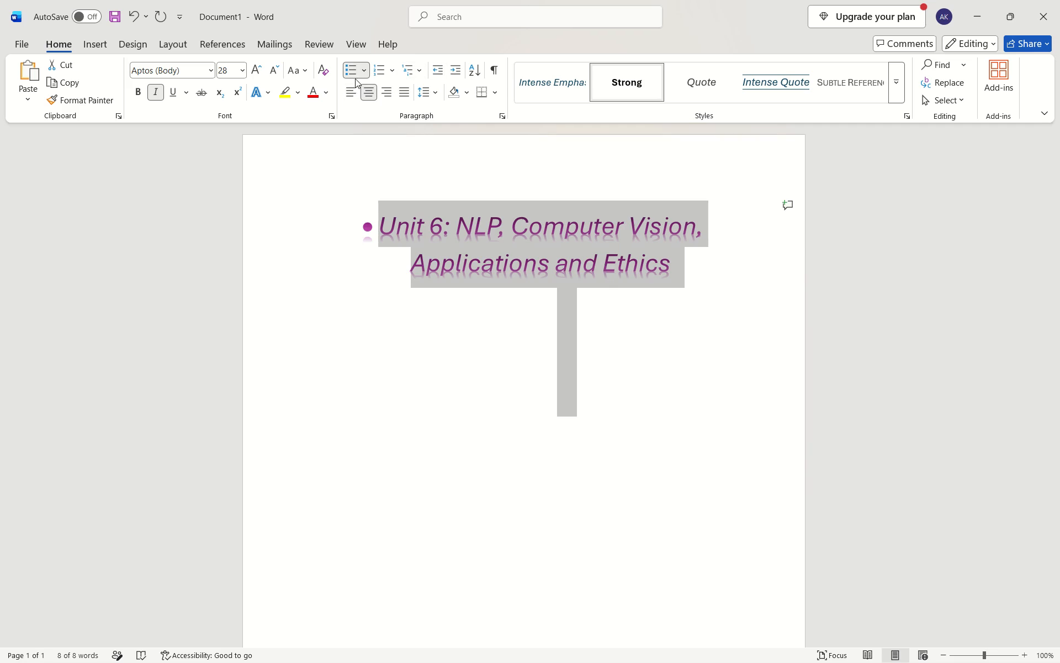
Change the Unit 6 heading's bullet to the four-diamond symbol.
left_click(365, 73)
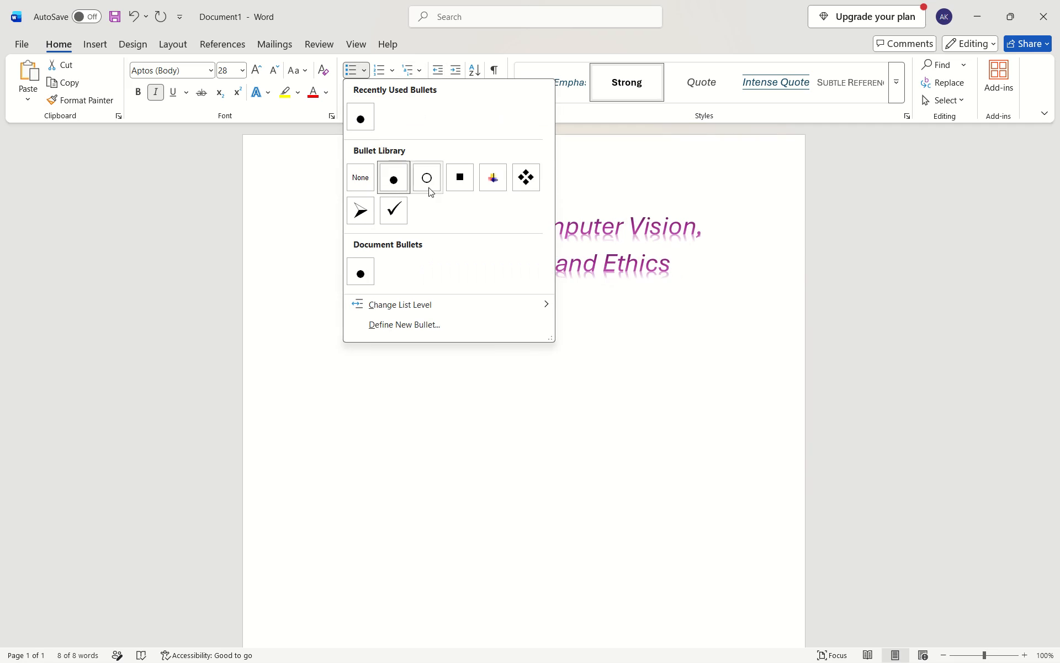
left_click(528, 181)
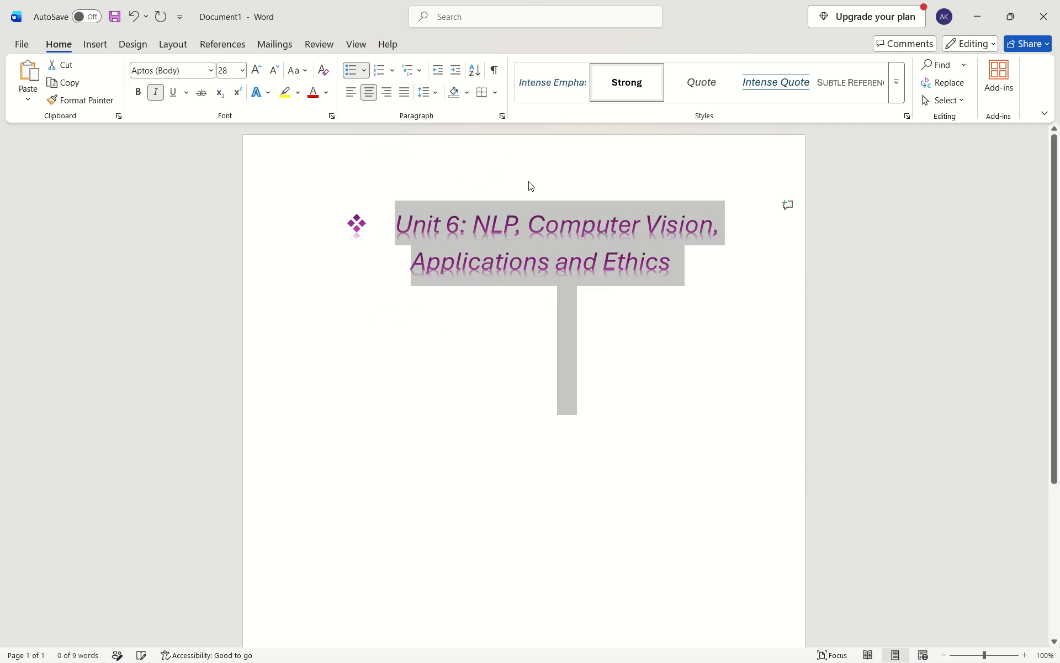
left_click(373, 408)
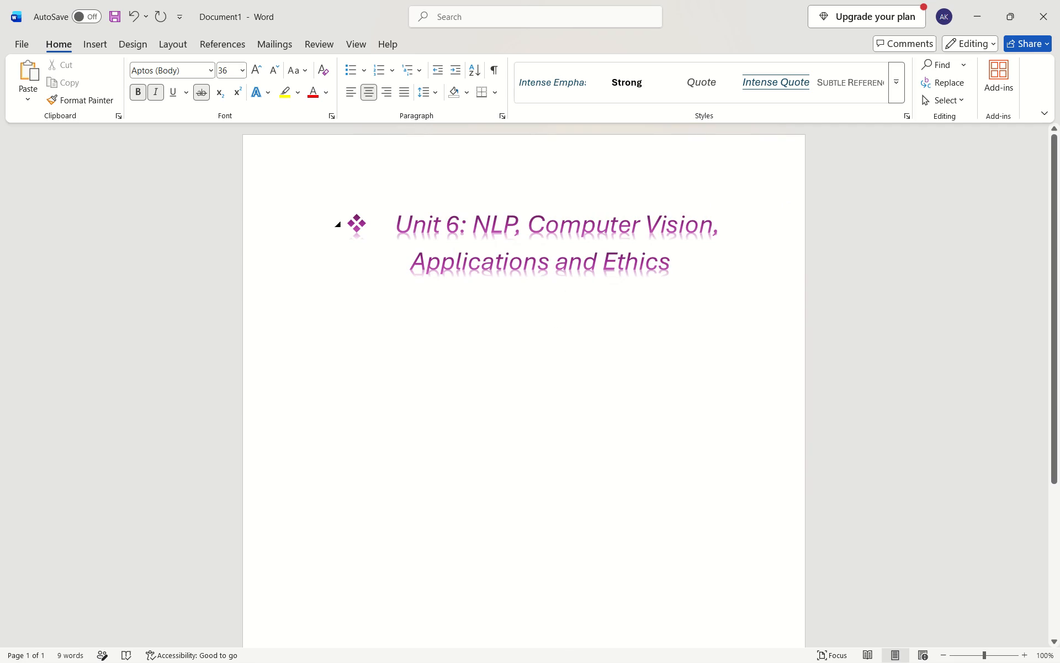
Set the font size of the Unit 6 heading text to 36.
left_click_drag(347, 208, 629, 305)
left_click(570, 306)
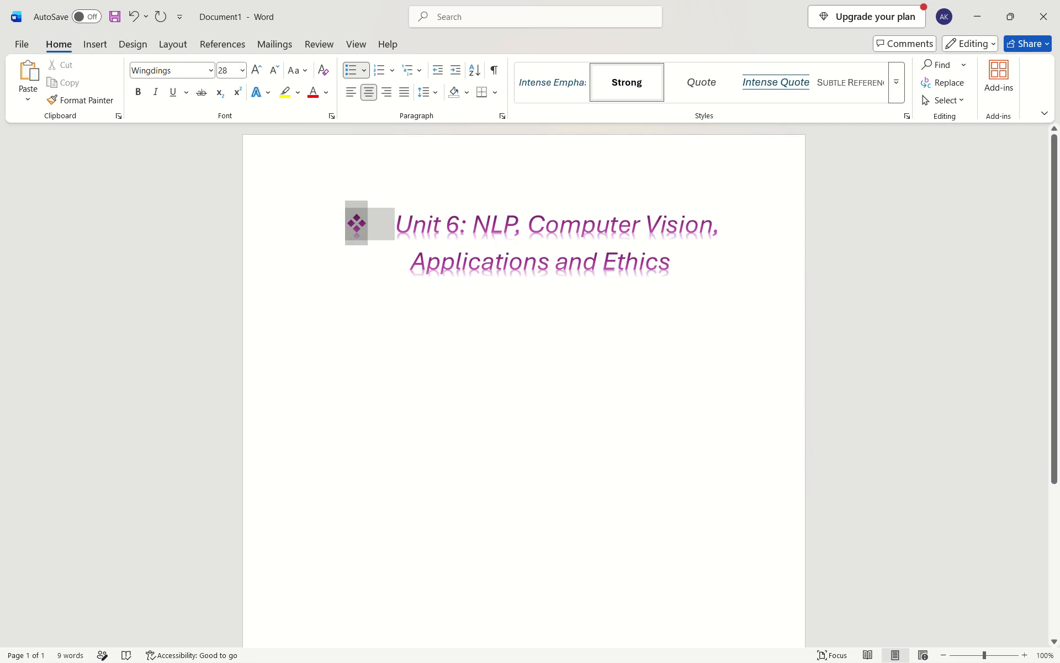
left_click_drag(387, 222, 613, 288)
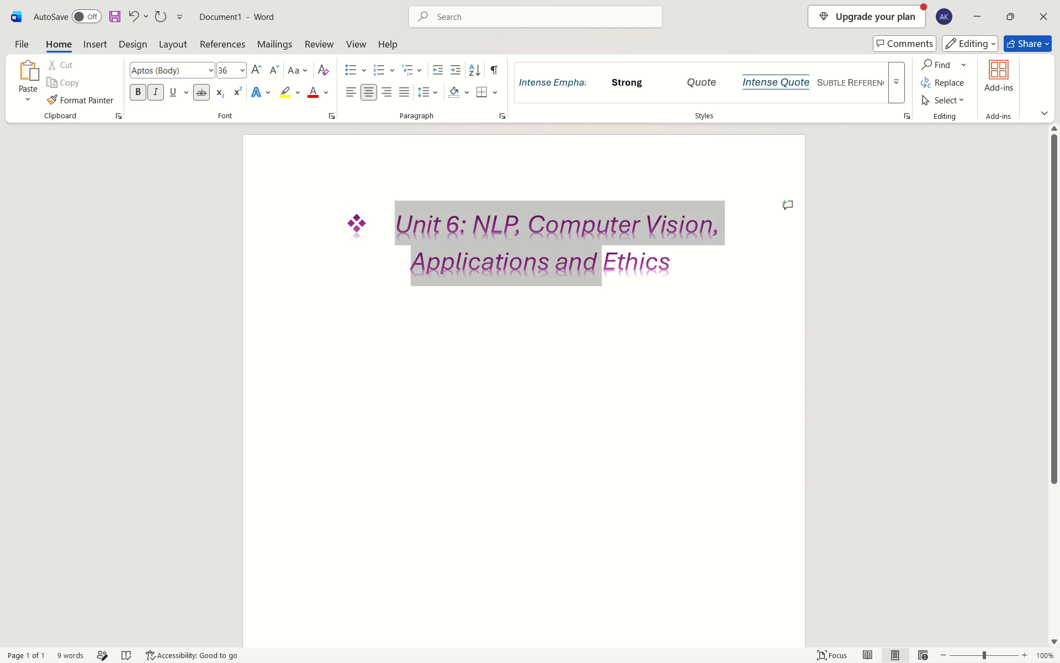
left_click_drag(613, 288, 718, 277)
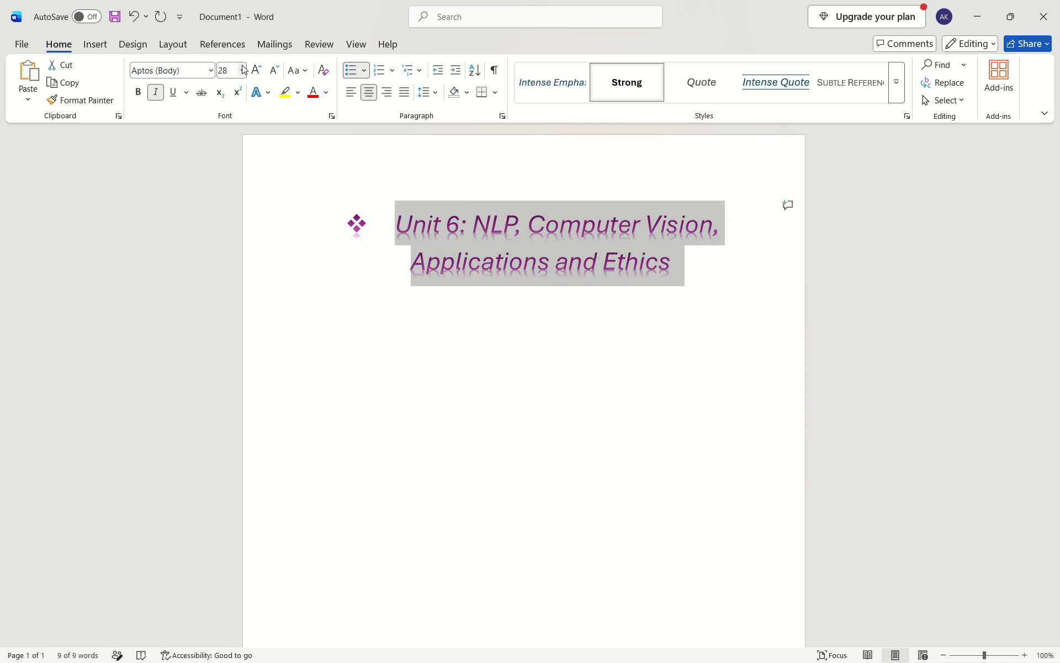
left_click(242, 65)
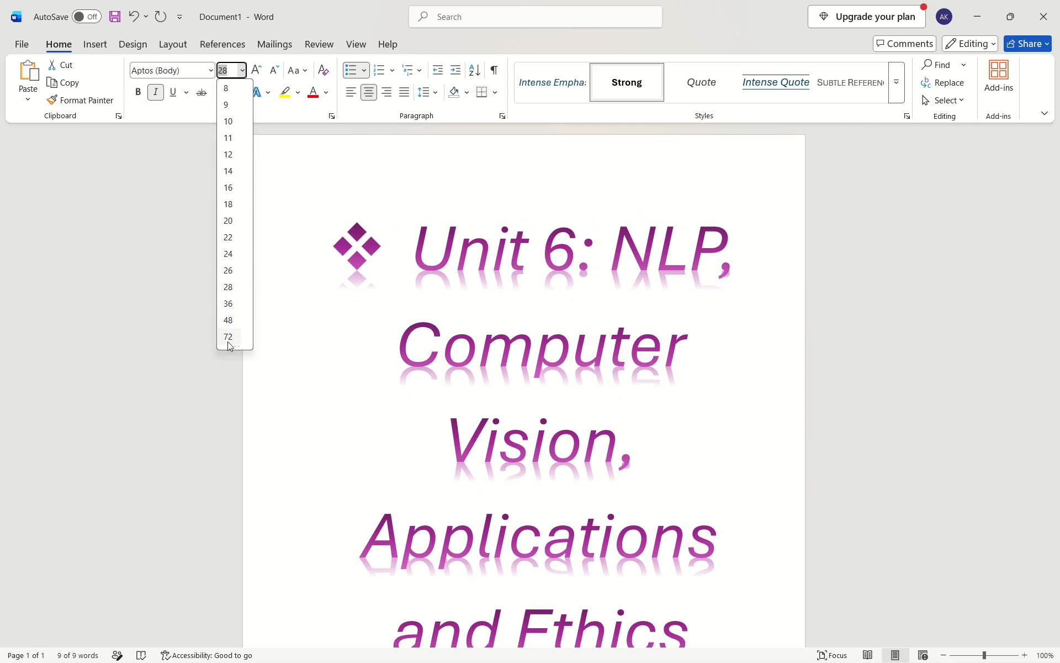
scroll(227, 341, "down", 1)
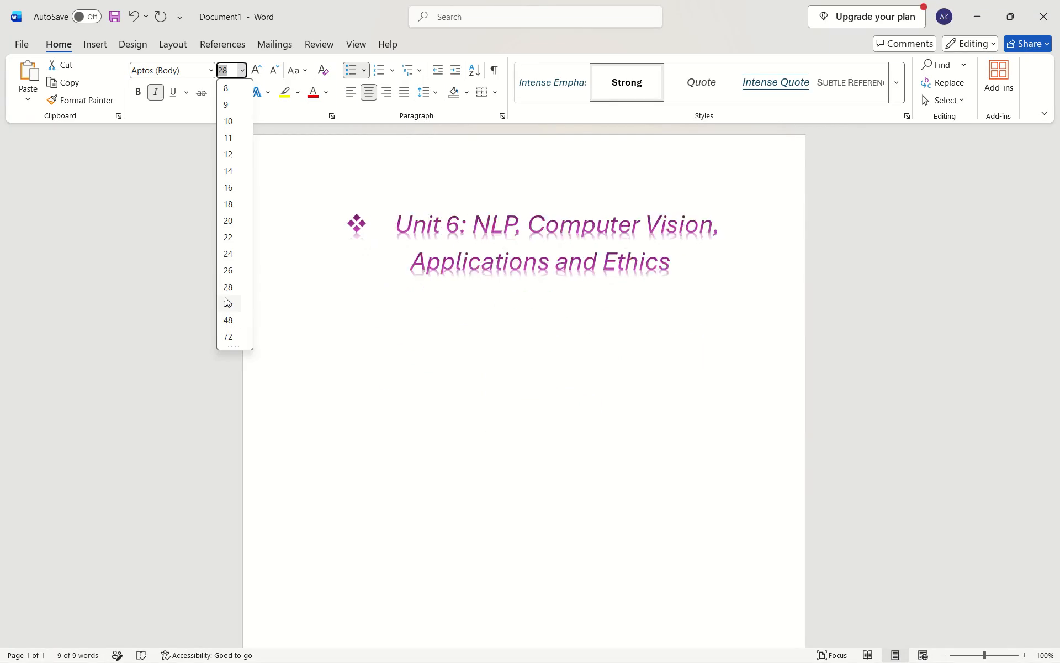
left_click(223, 300)
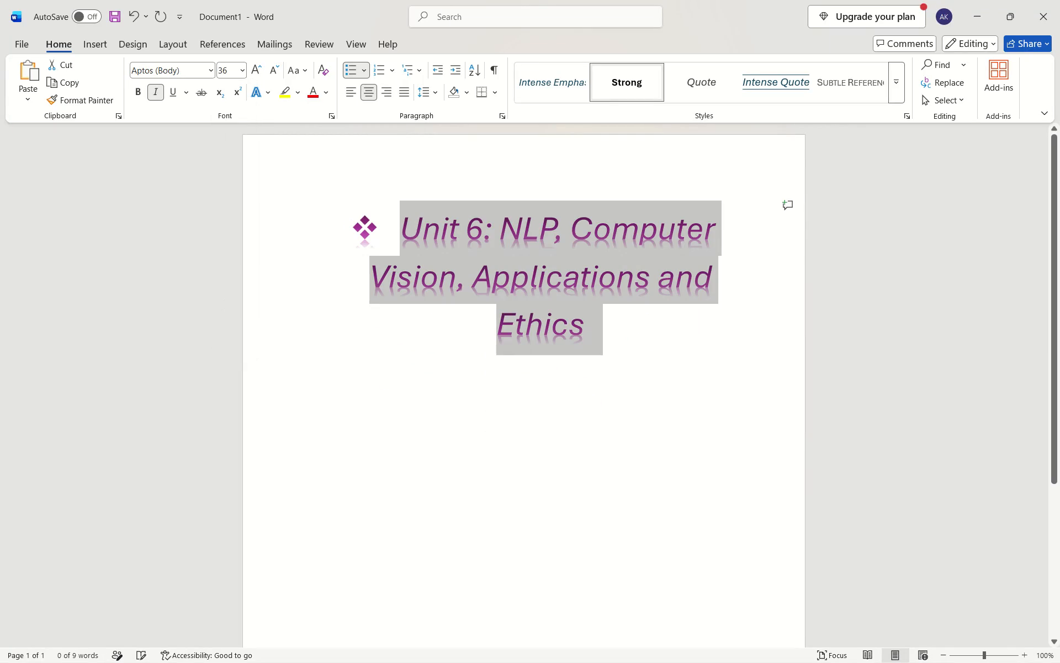
left_click(453, 450)
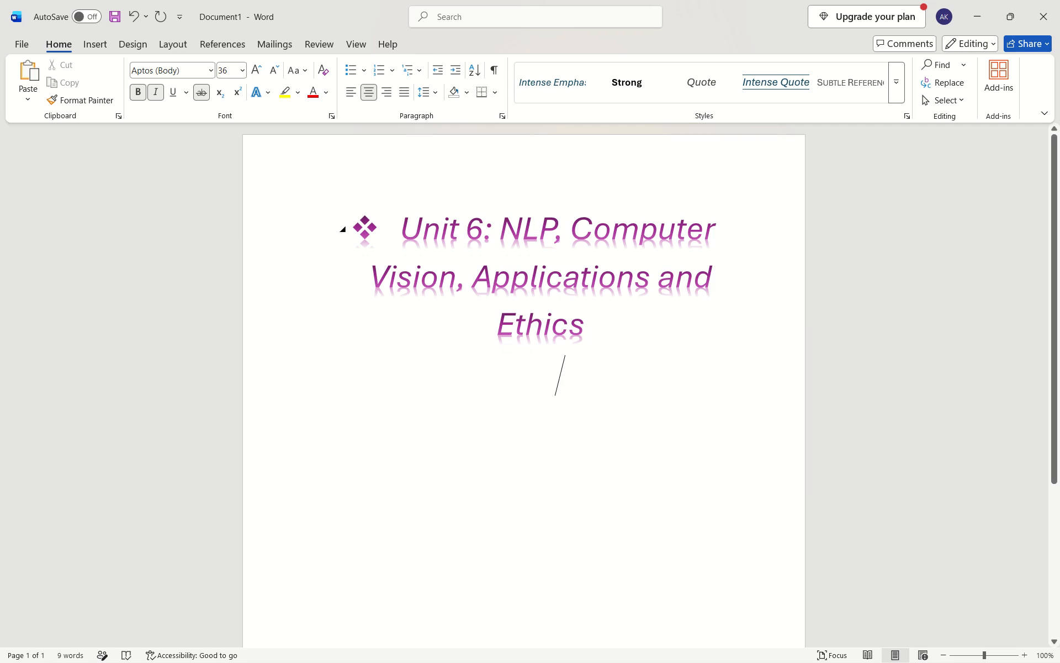
Apply the Title style to the Unit 6 heading and the empty paragraph below it.
left_click_drag(348, 223, 642, 387)
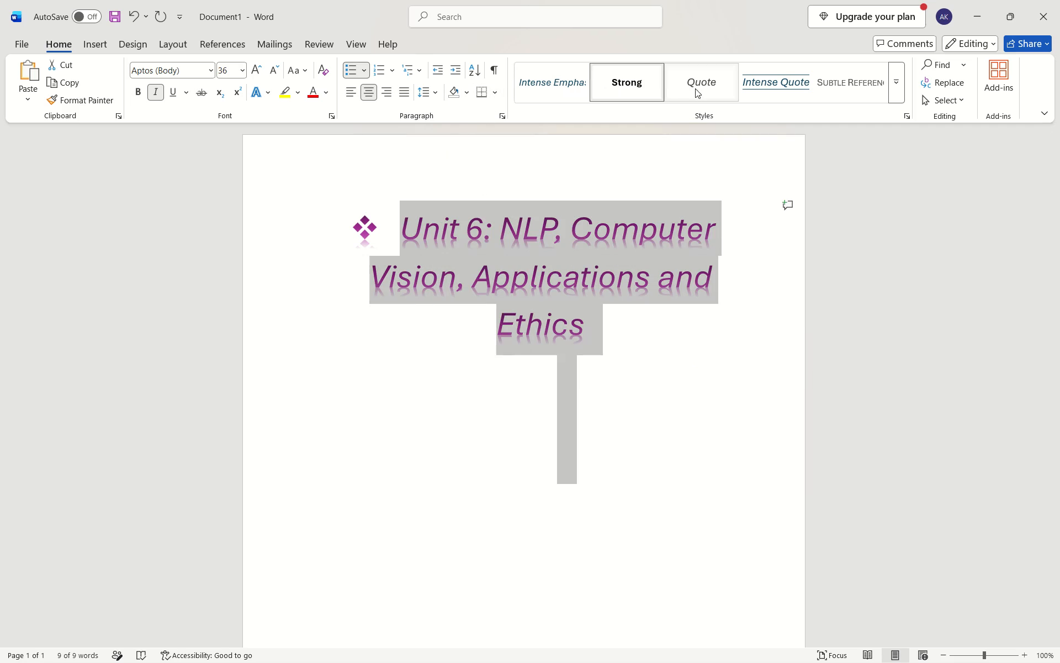
left_click(497, 91)
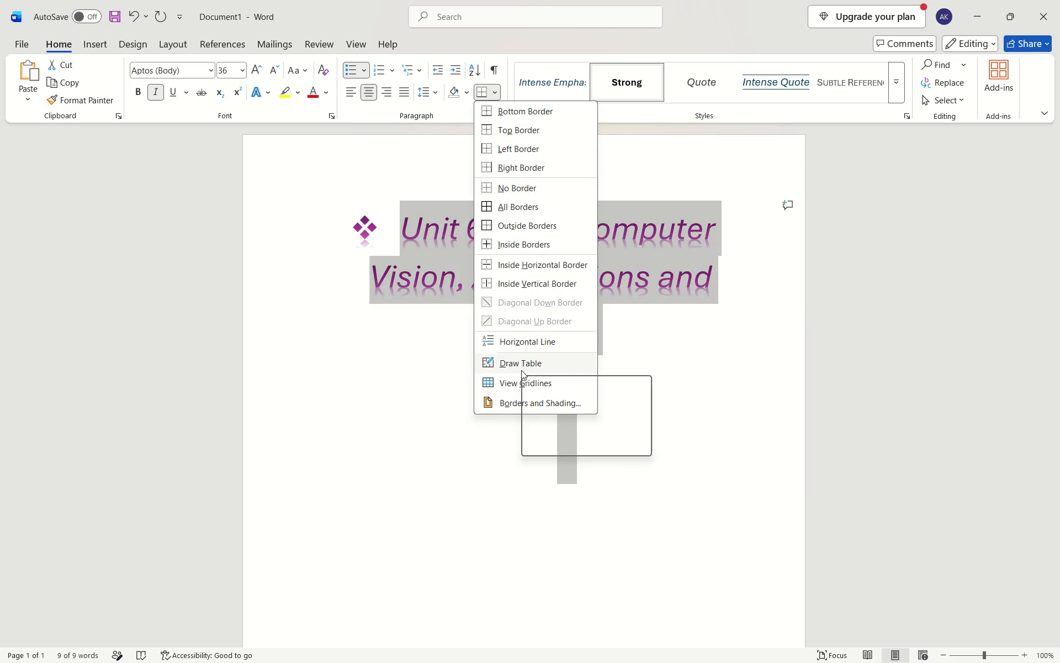
left_click(679, 351)
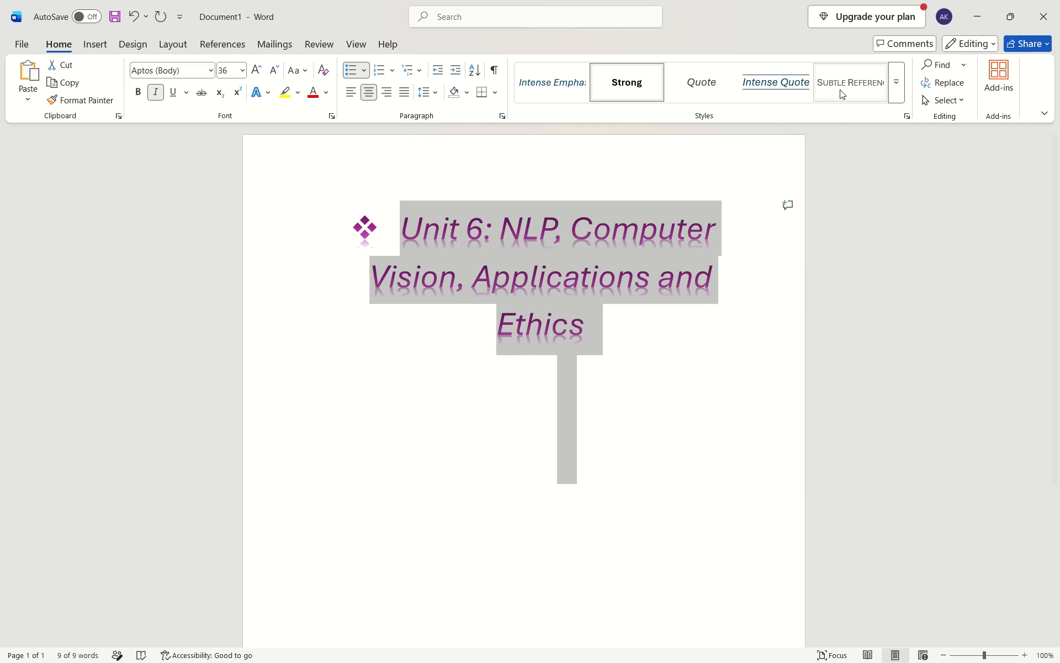
left_click(893, 77)
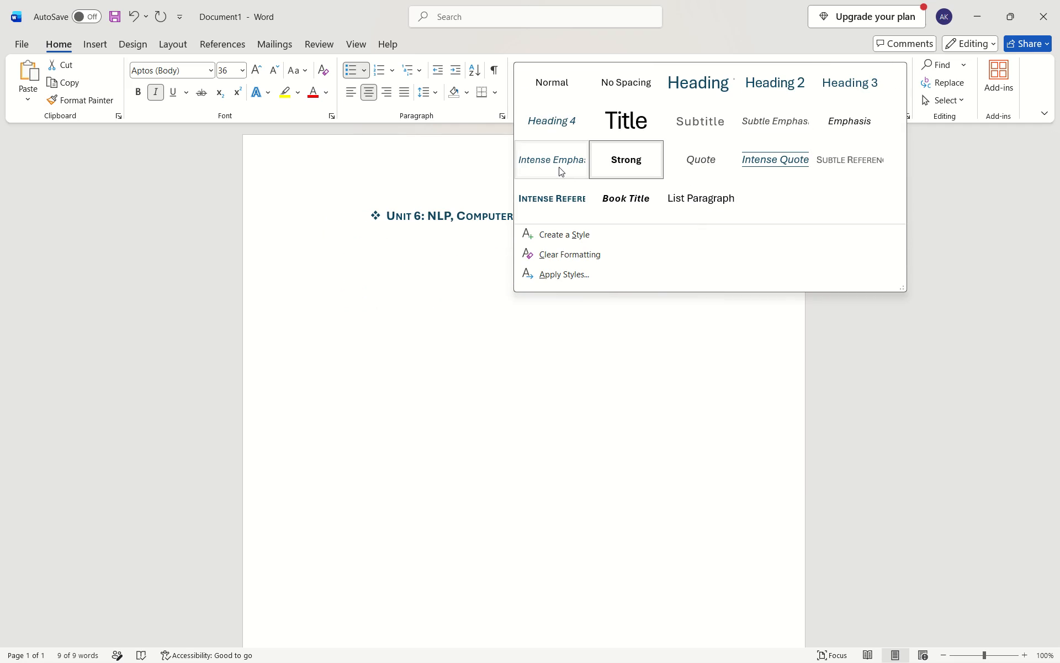
left_click(610, 129)
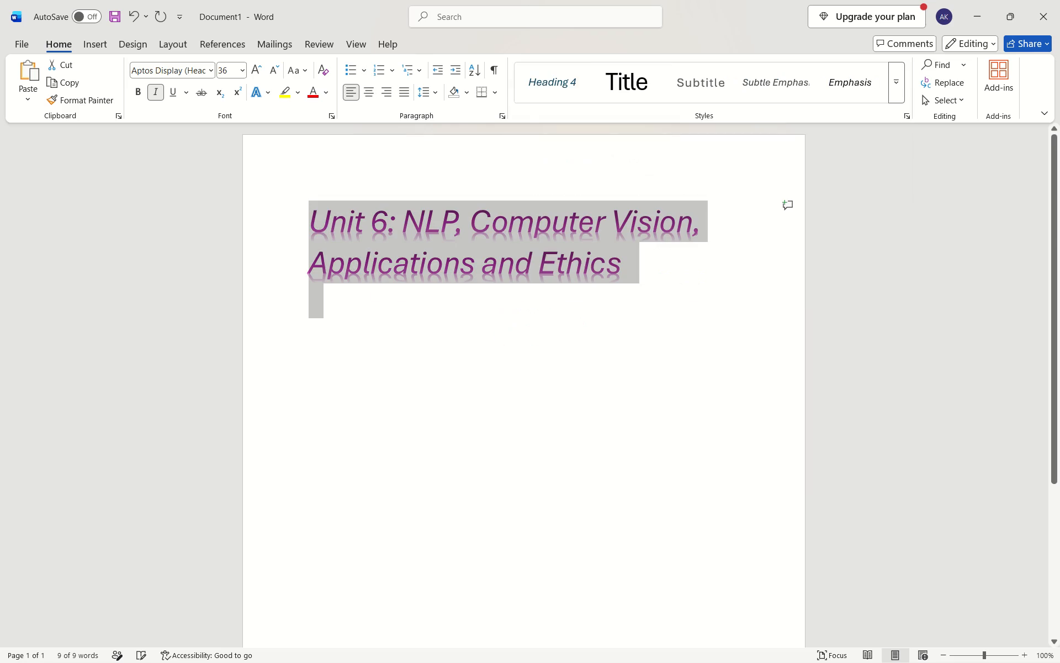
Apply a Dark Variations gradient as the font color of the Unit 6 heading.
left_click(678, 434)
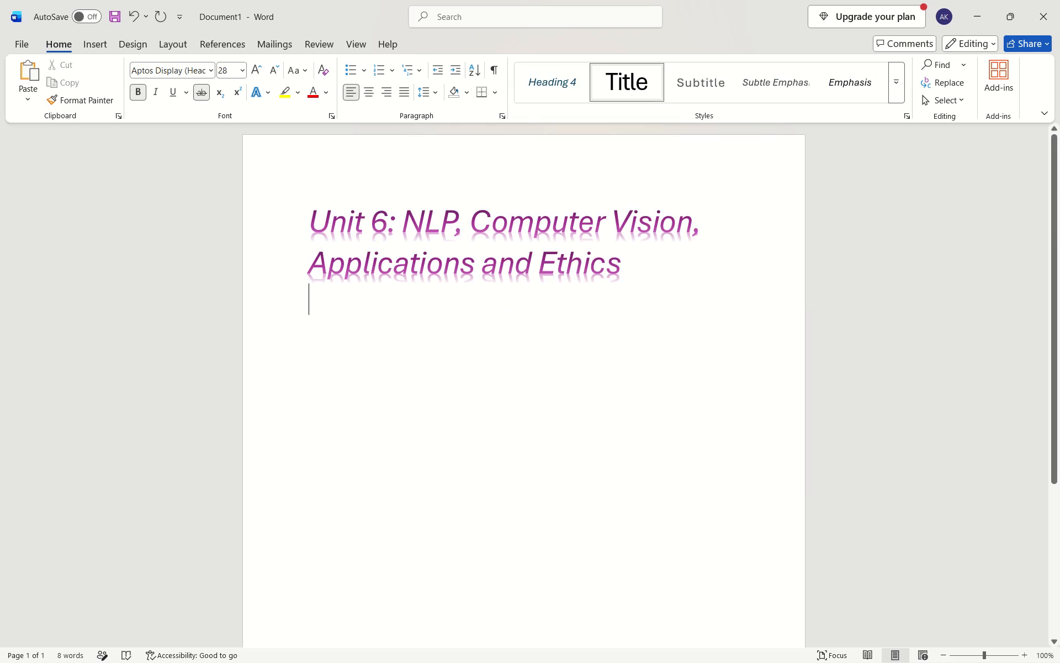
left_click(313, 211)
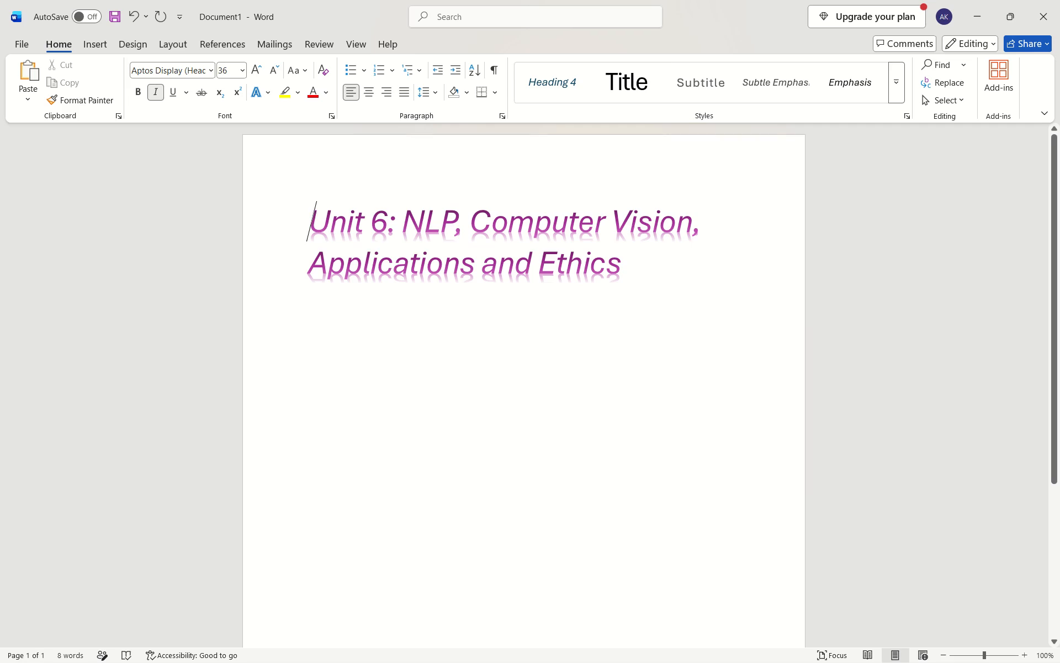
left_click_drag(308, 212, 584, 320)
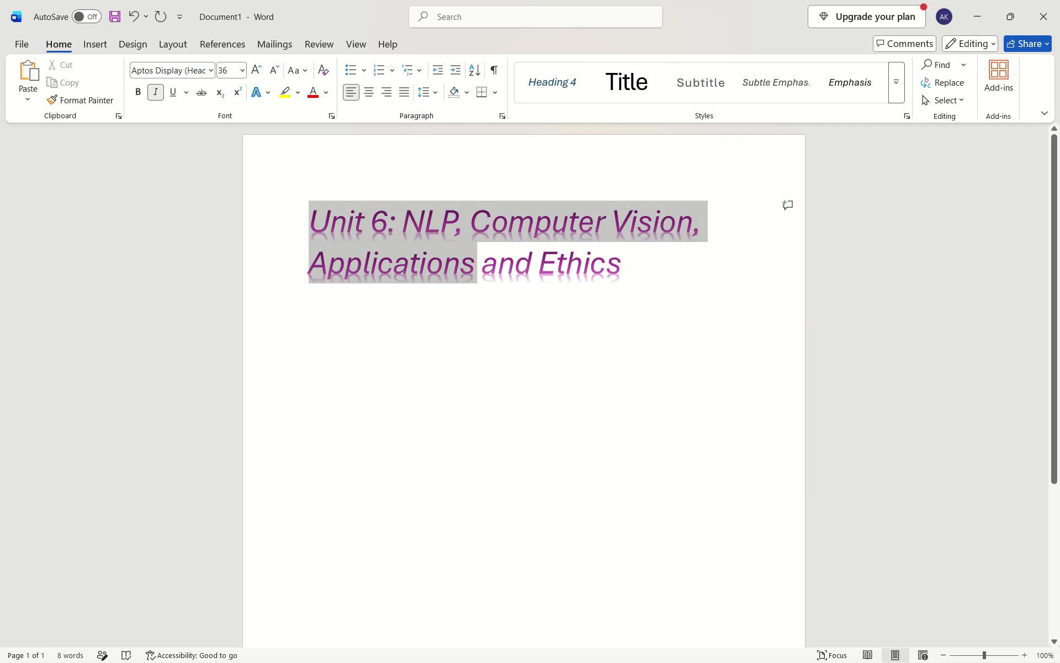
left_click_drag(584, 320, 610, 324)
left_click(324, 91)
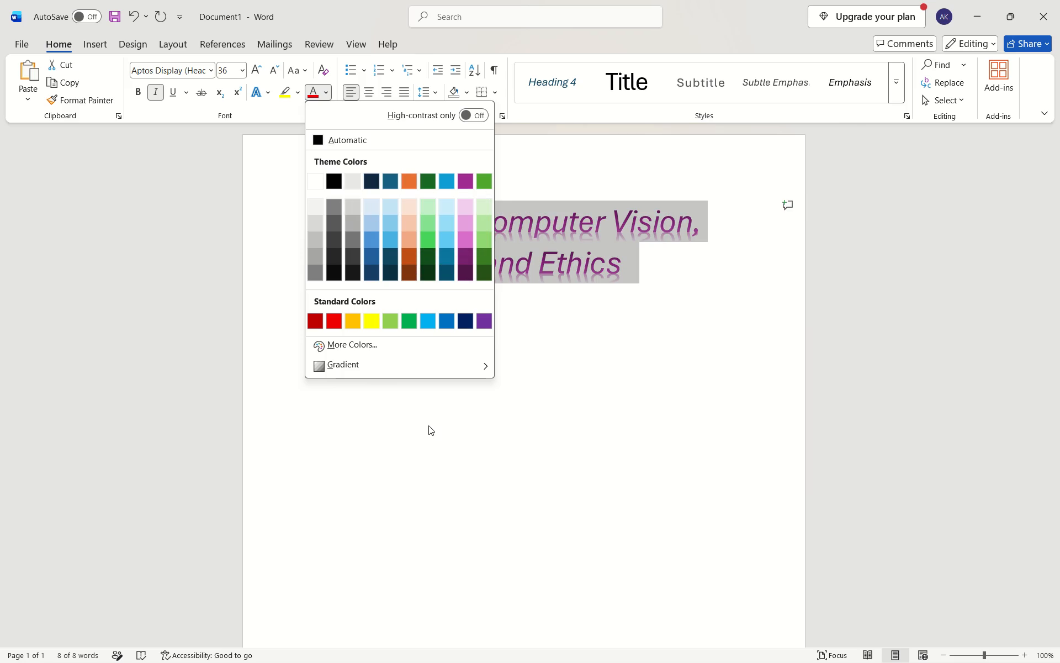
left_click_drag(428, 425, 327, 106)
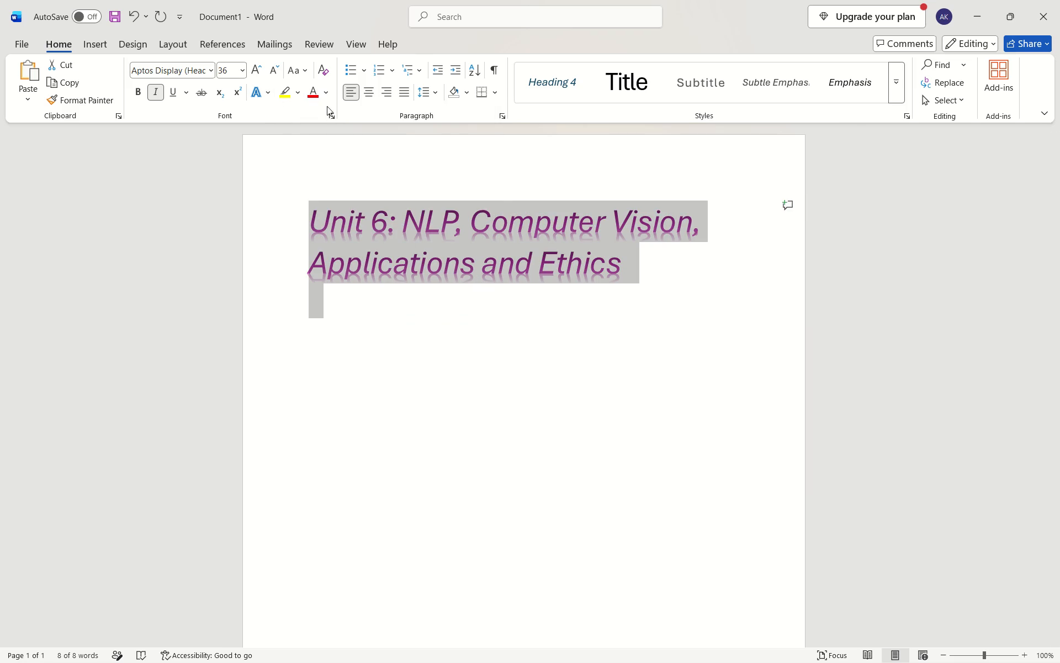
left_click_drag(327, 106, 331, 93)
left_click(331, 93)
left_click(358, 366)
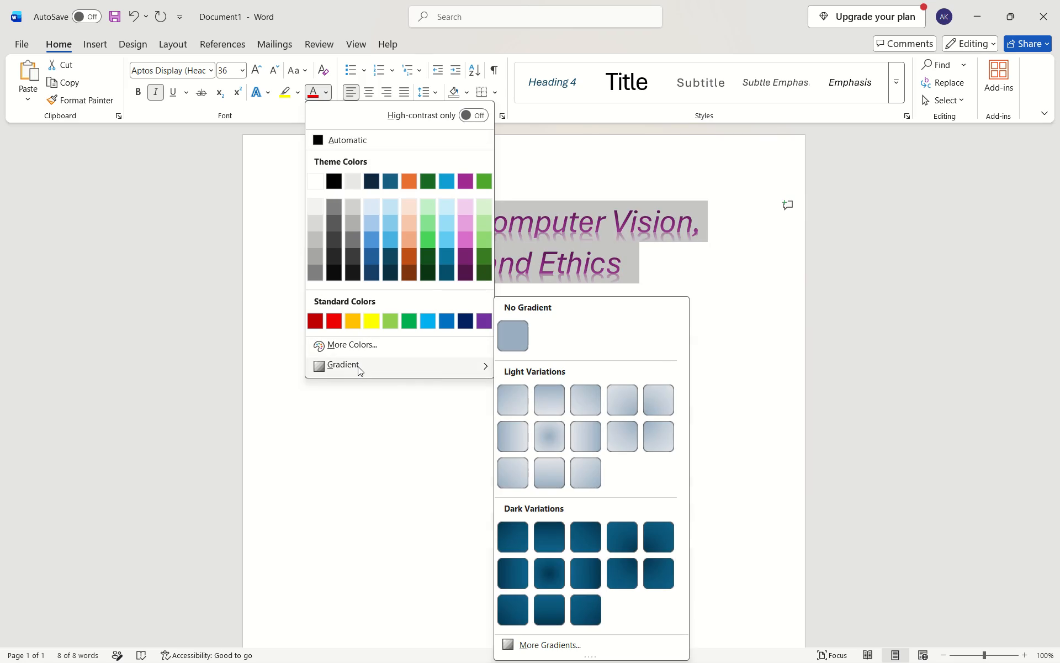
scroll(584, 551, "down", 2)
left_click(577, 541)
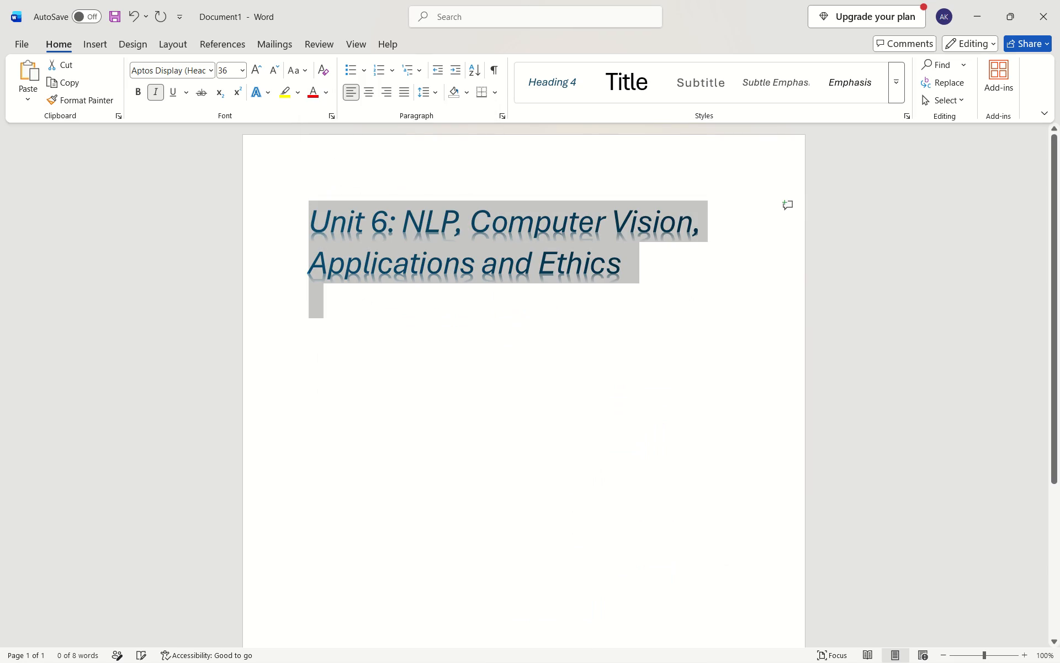
Apply the black text effect with the purple hard shadow to the Unit 6 heading.
left_click(263, 98)
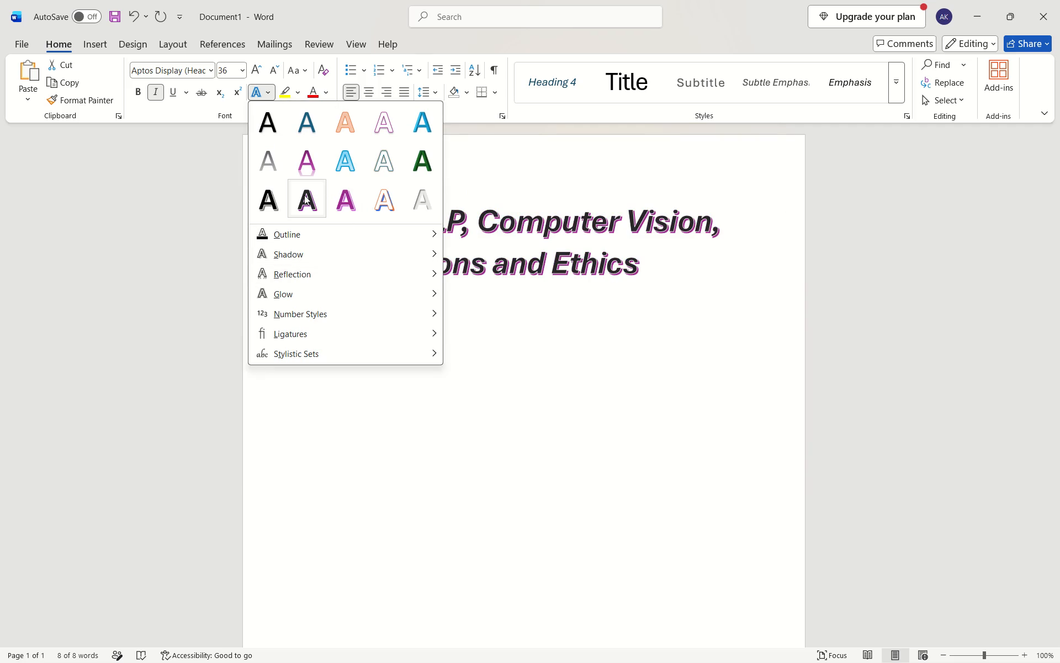
left_click(304, 195)
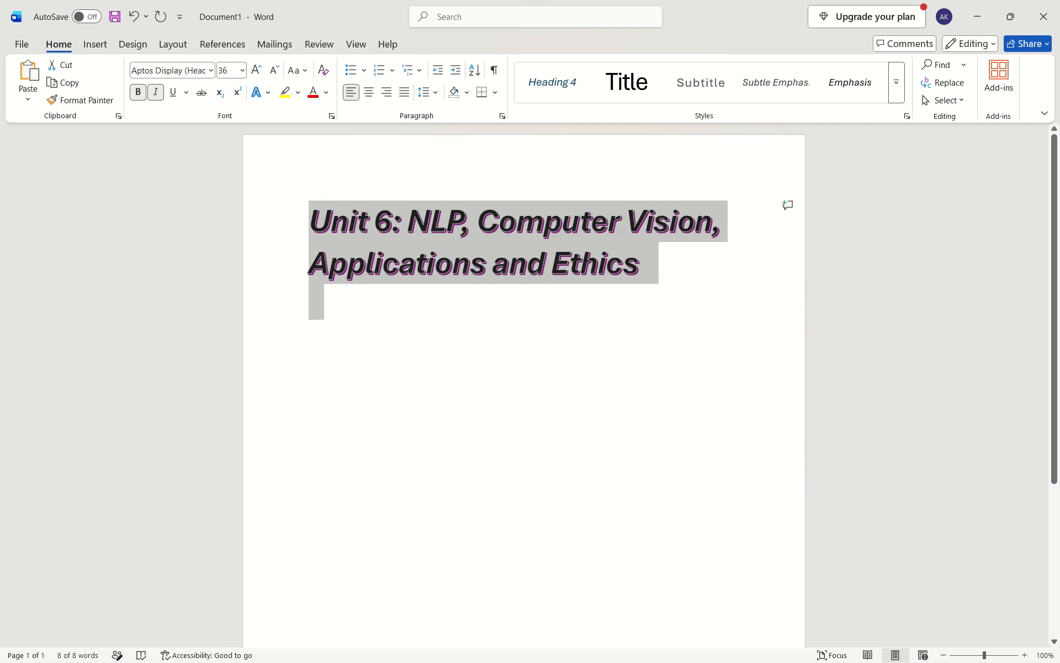
left_click(476, 373)
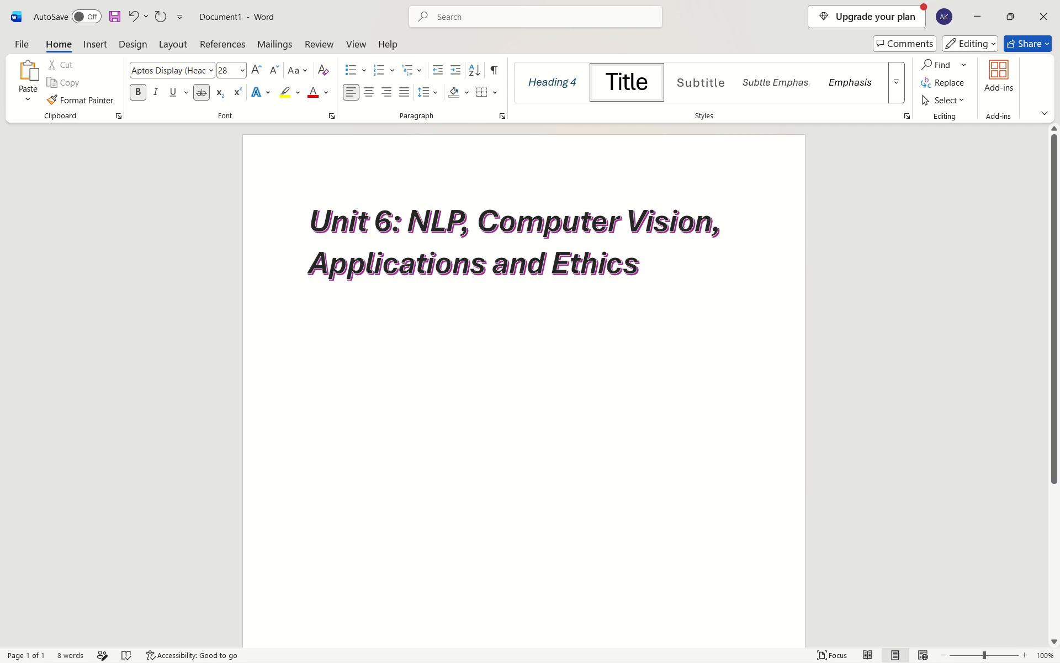
Format the Unit 6 heading as a bulleted item with the four-diamond symbol.
left_click_drag(314, 212, 720, 318)
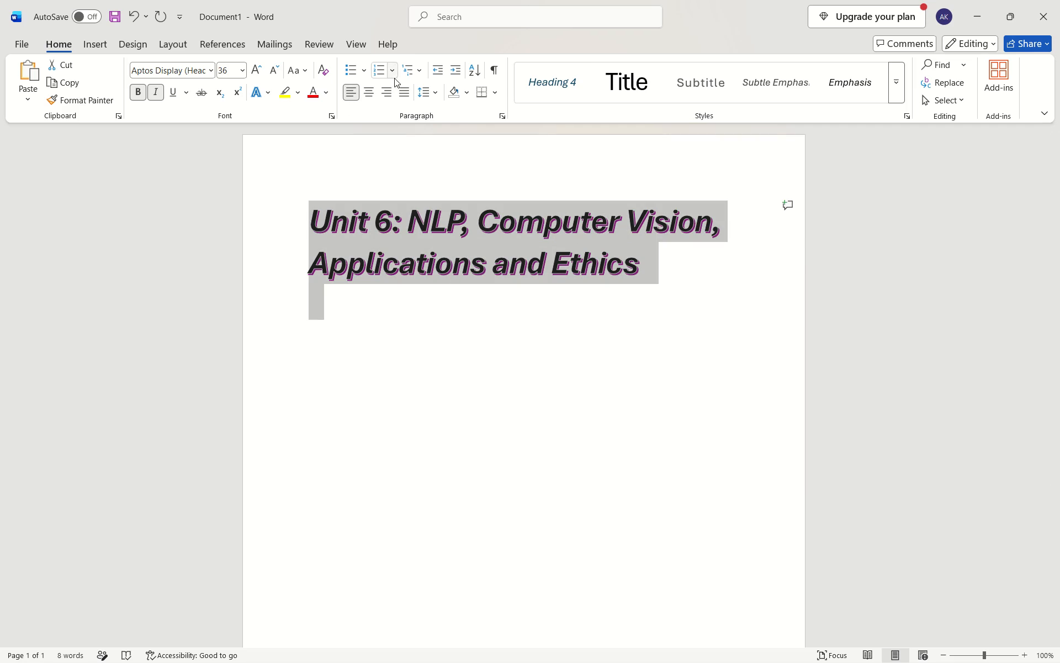
left_click(370, 69)
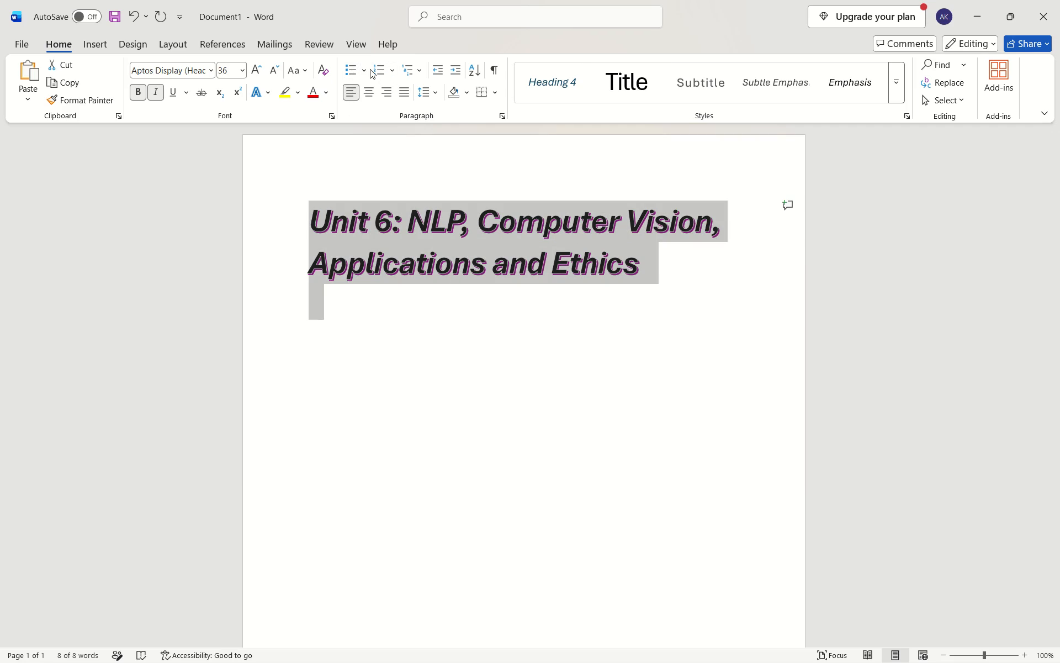
left_click(363, 70)
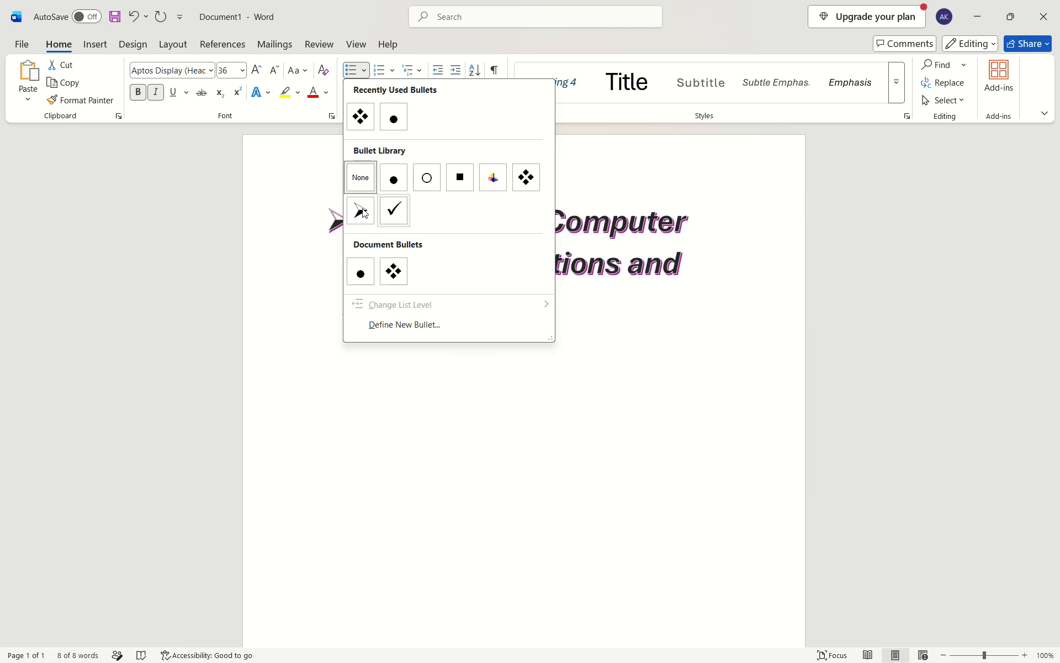
left_click(516, 178)
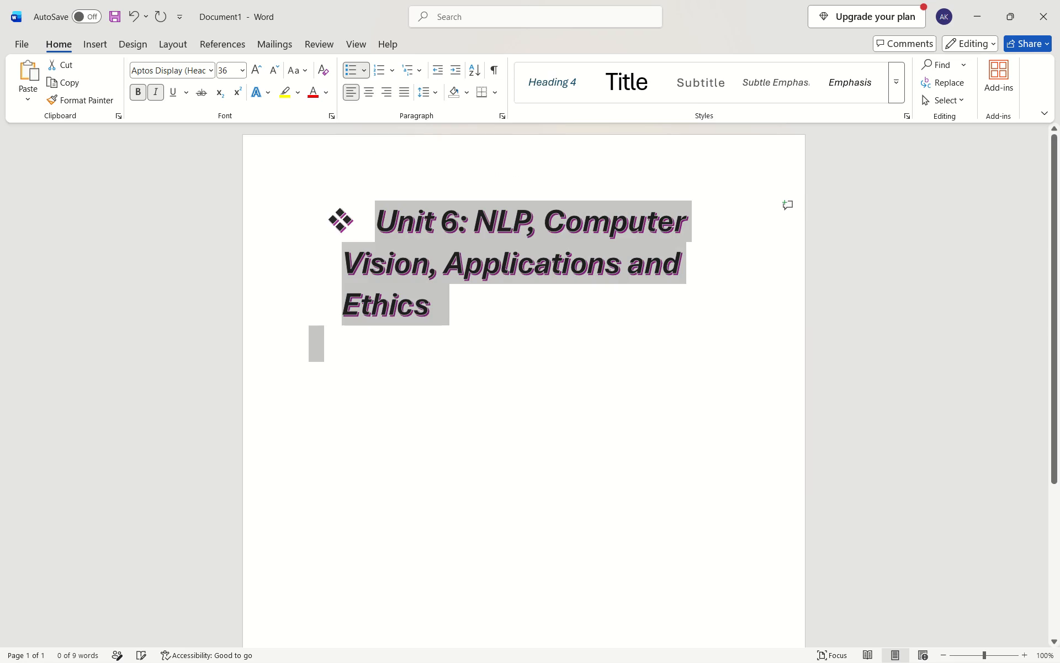
left_click(544, 397)
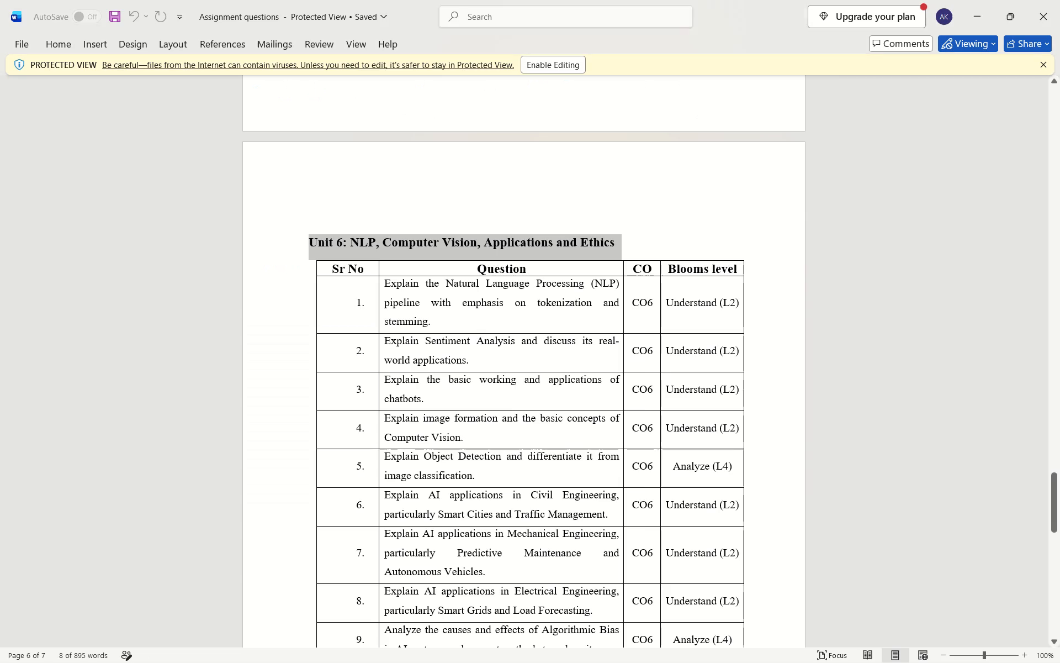
Copy question 1 with its number from the Unit 6 table in Assignment questions and paste it below the heading in Document1.
left_click_drag(383, 282, 416, 306)
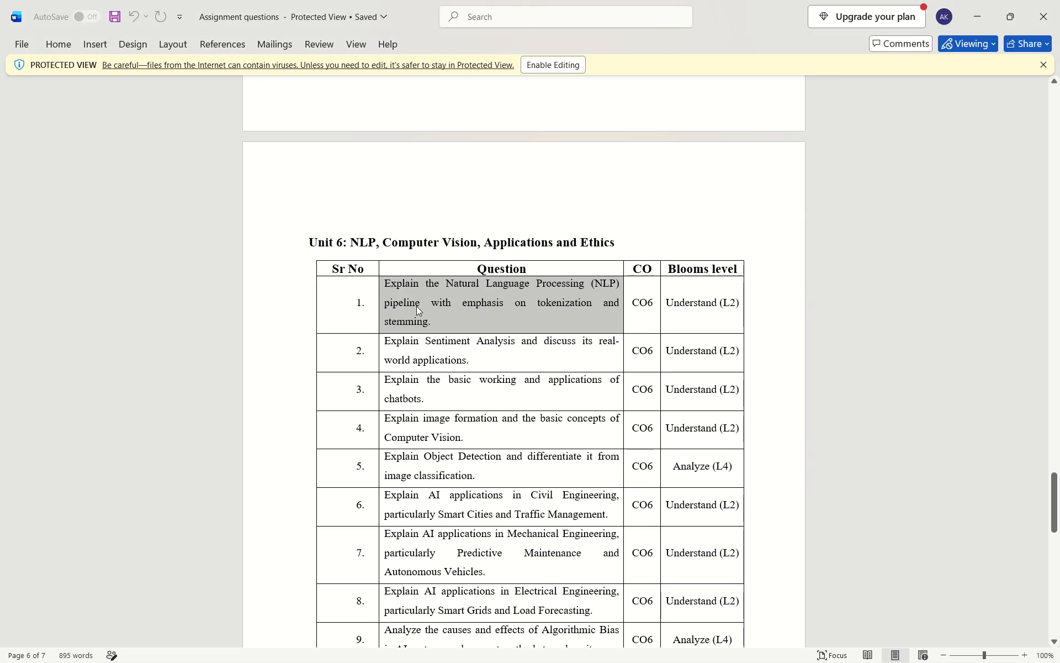
left_click(344, 285)
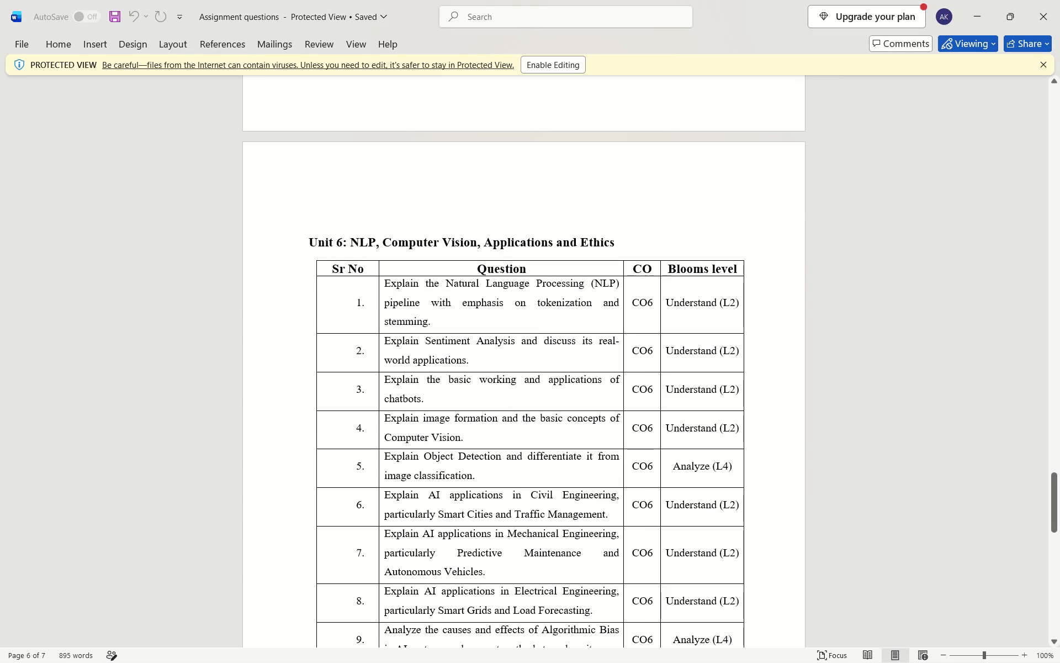
left_click_drag(353, 302, 407, 304)
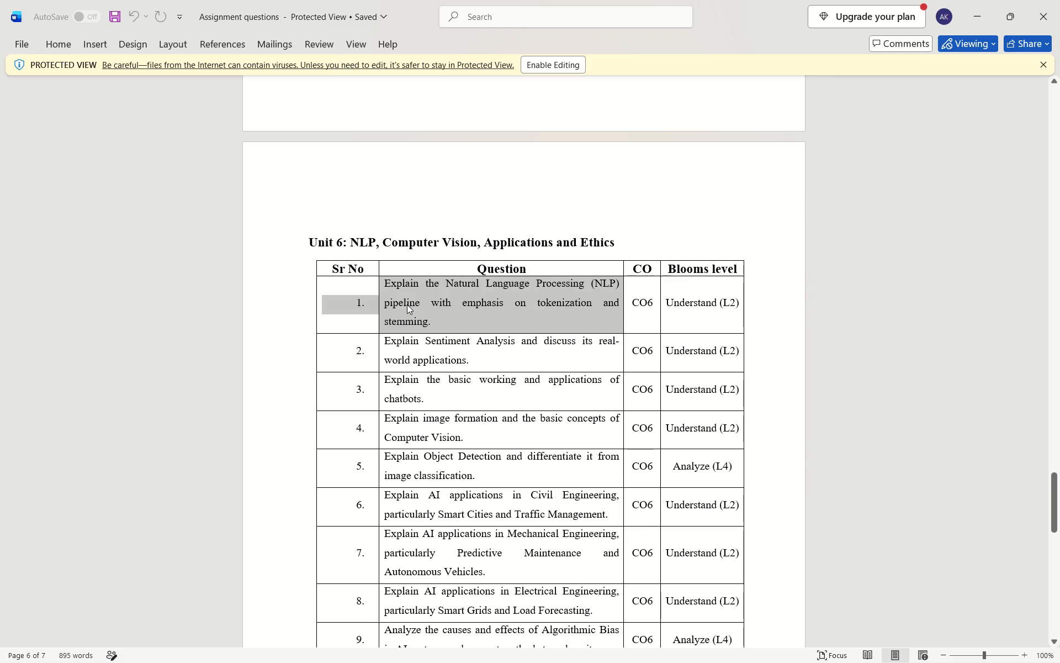
right_click(407, 304)
left_click(451, 359)
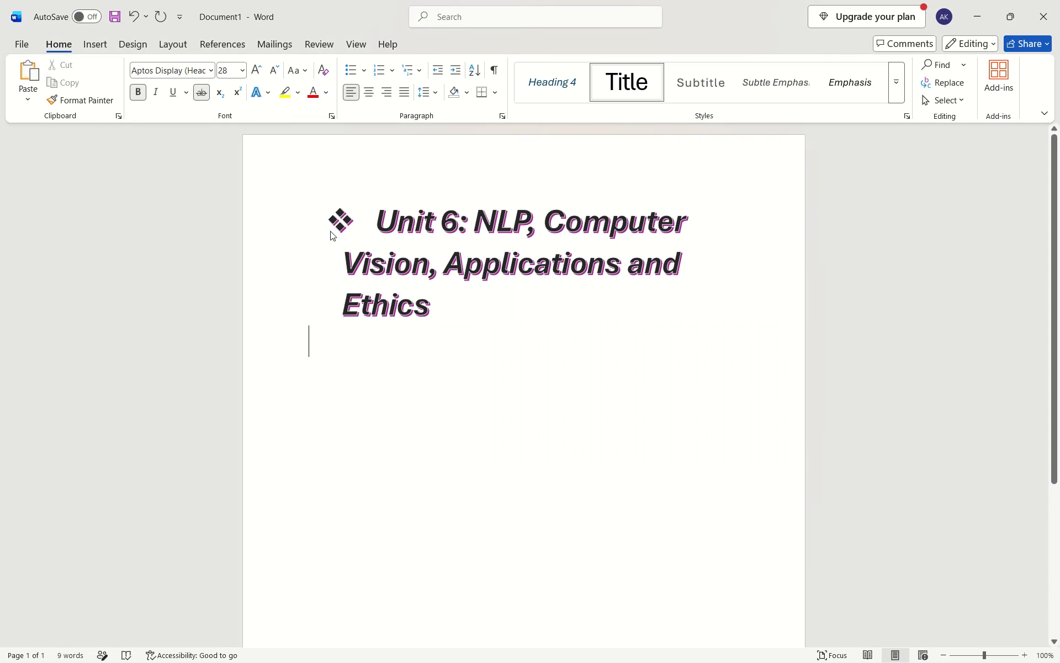
key("ctrl+v")
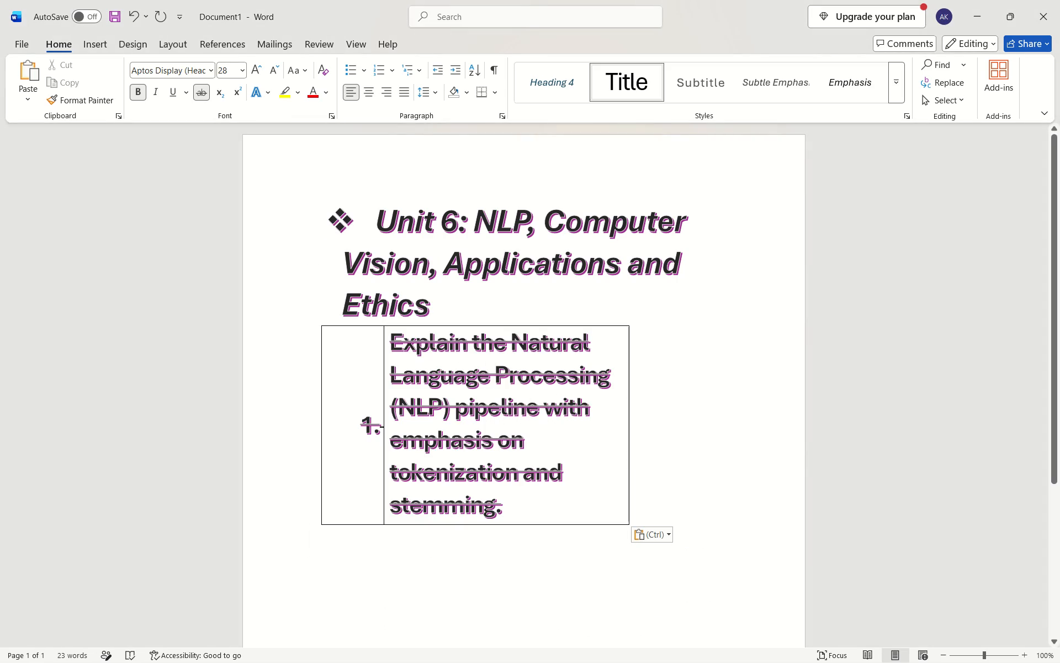
Turn off bold for the empty paragraph below the pasted question table.
left_click(142, 94)
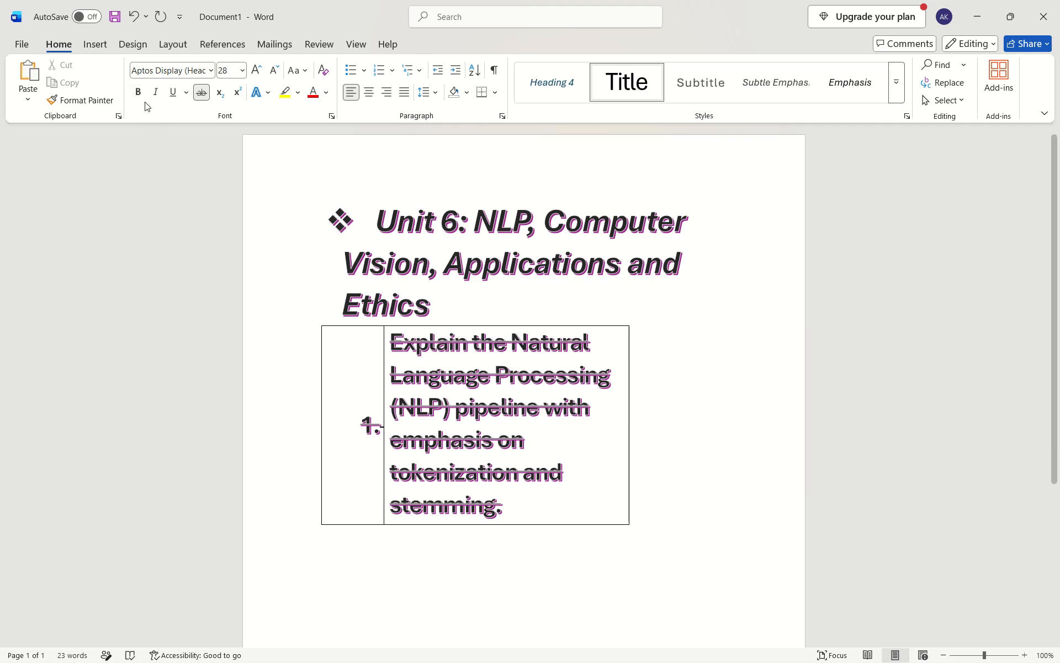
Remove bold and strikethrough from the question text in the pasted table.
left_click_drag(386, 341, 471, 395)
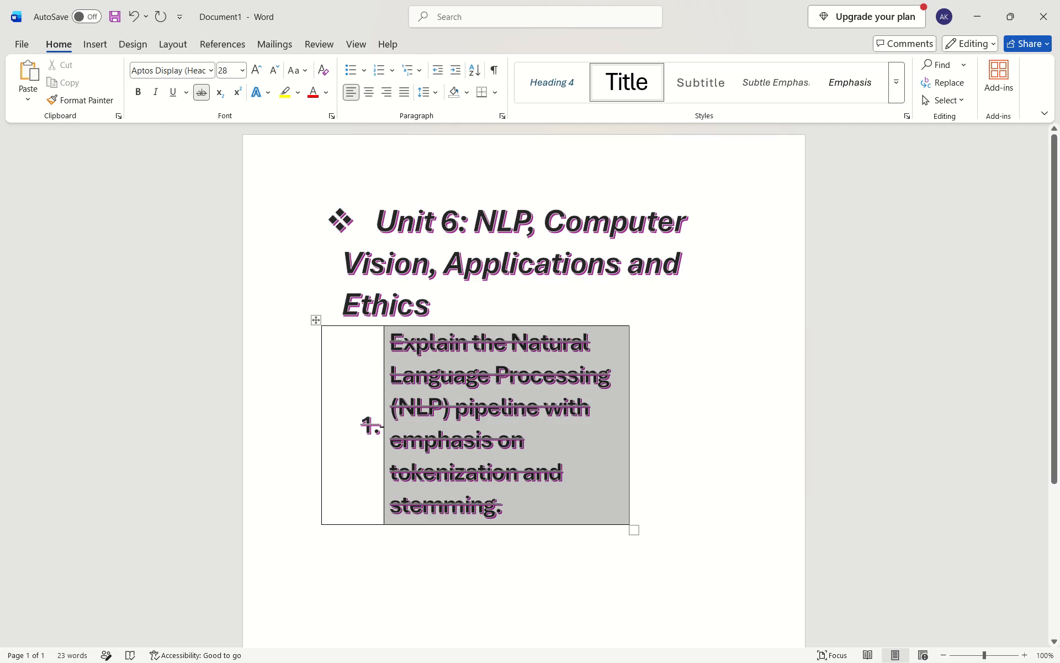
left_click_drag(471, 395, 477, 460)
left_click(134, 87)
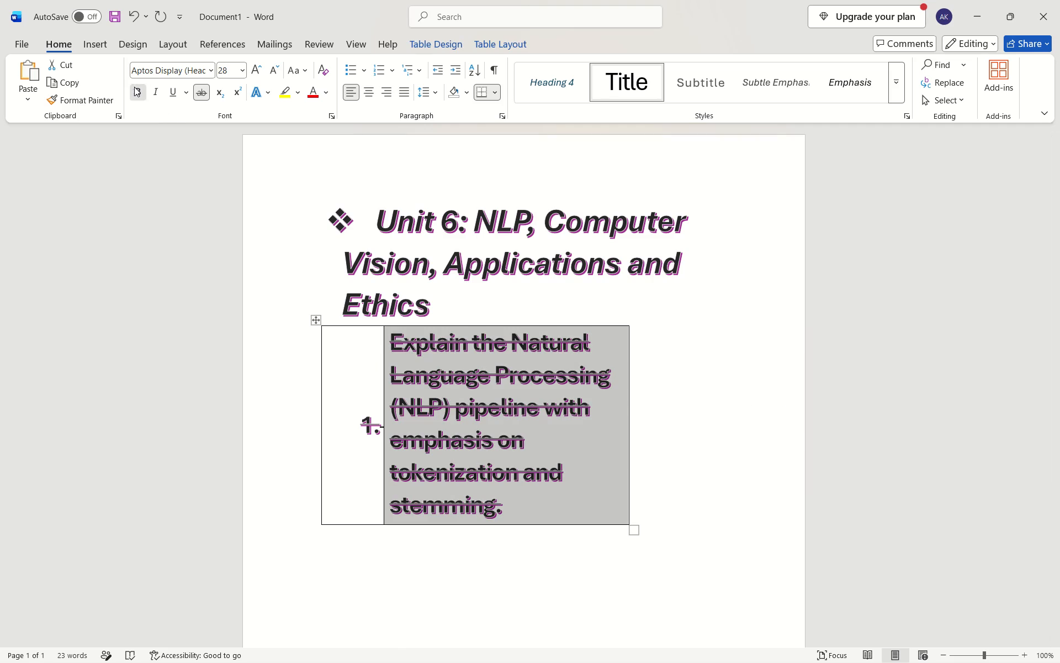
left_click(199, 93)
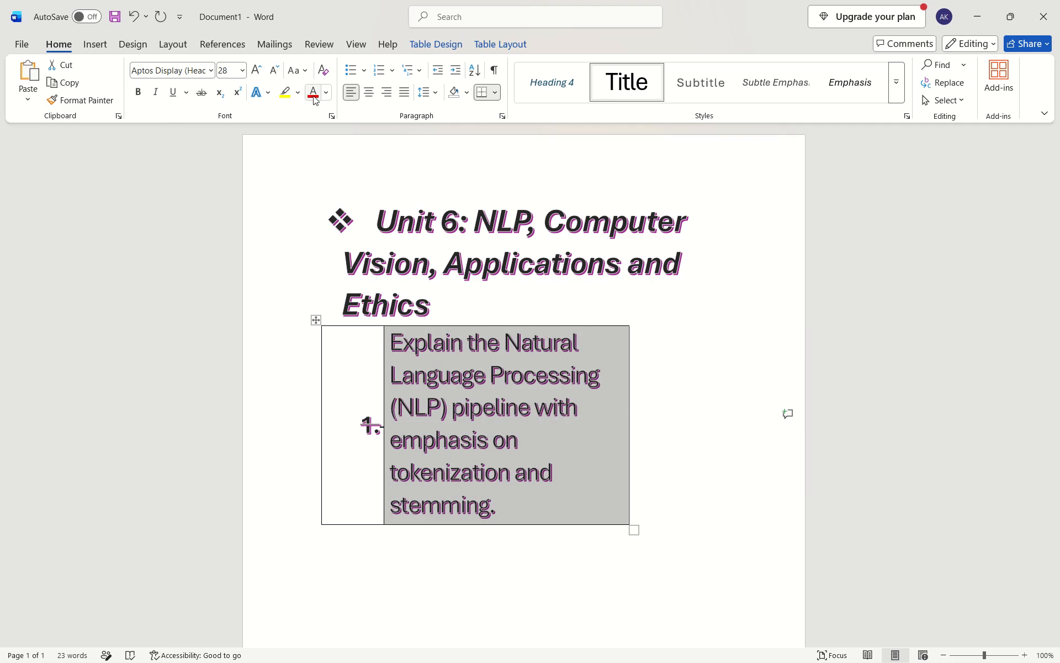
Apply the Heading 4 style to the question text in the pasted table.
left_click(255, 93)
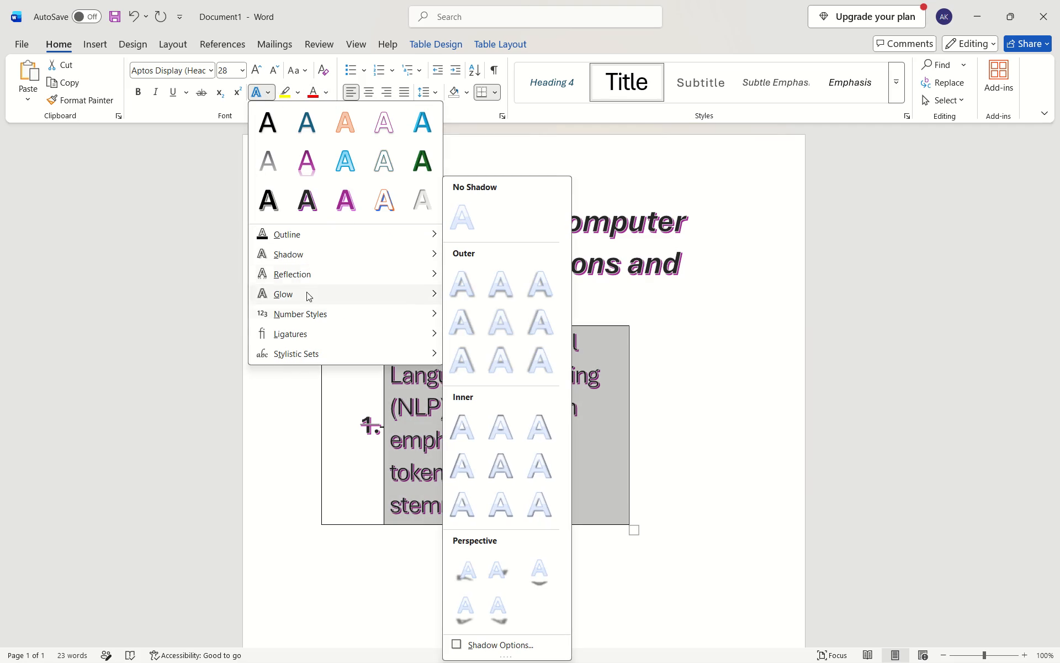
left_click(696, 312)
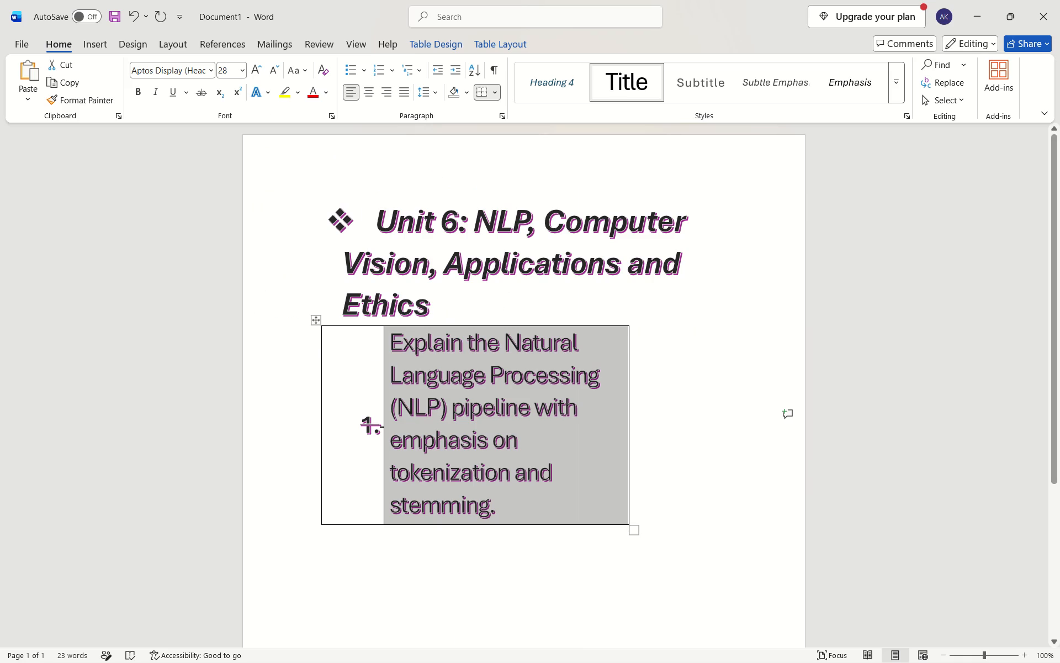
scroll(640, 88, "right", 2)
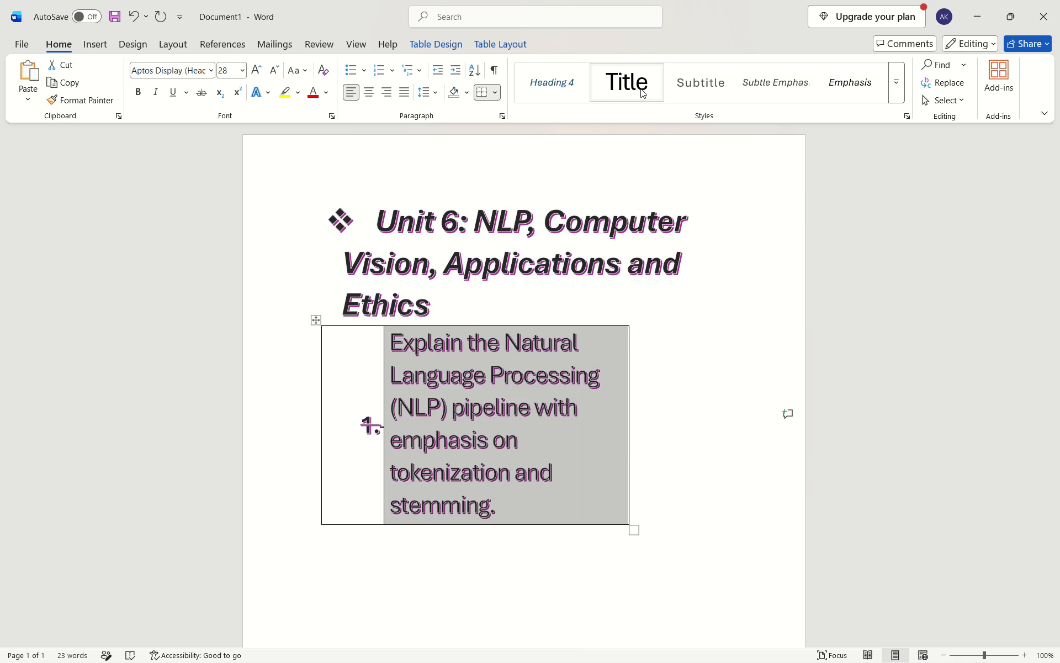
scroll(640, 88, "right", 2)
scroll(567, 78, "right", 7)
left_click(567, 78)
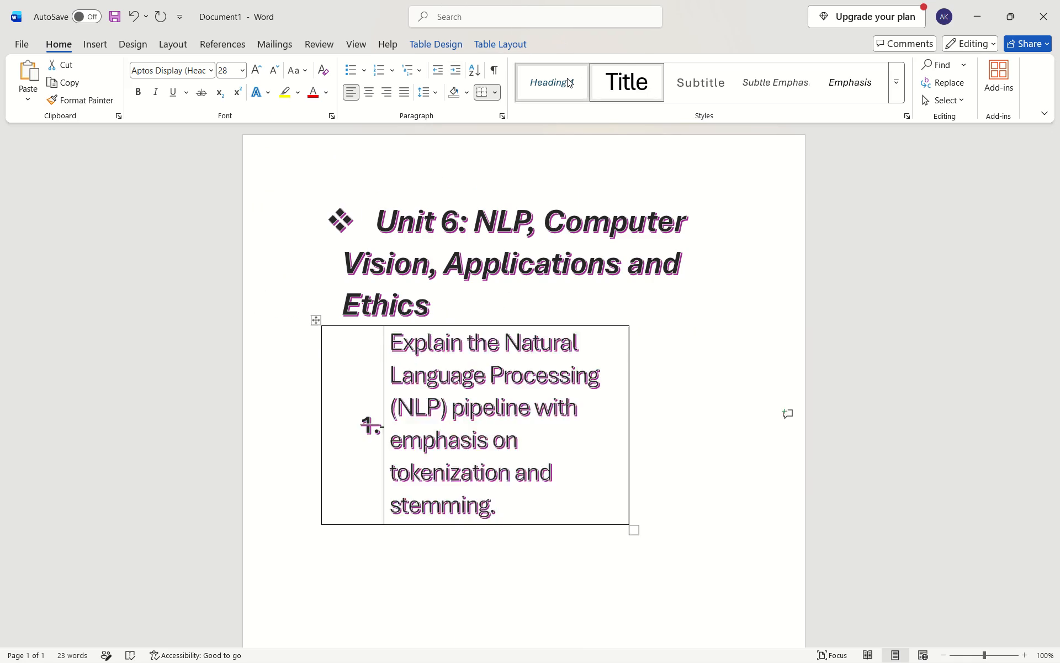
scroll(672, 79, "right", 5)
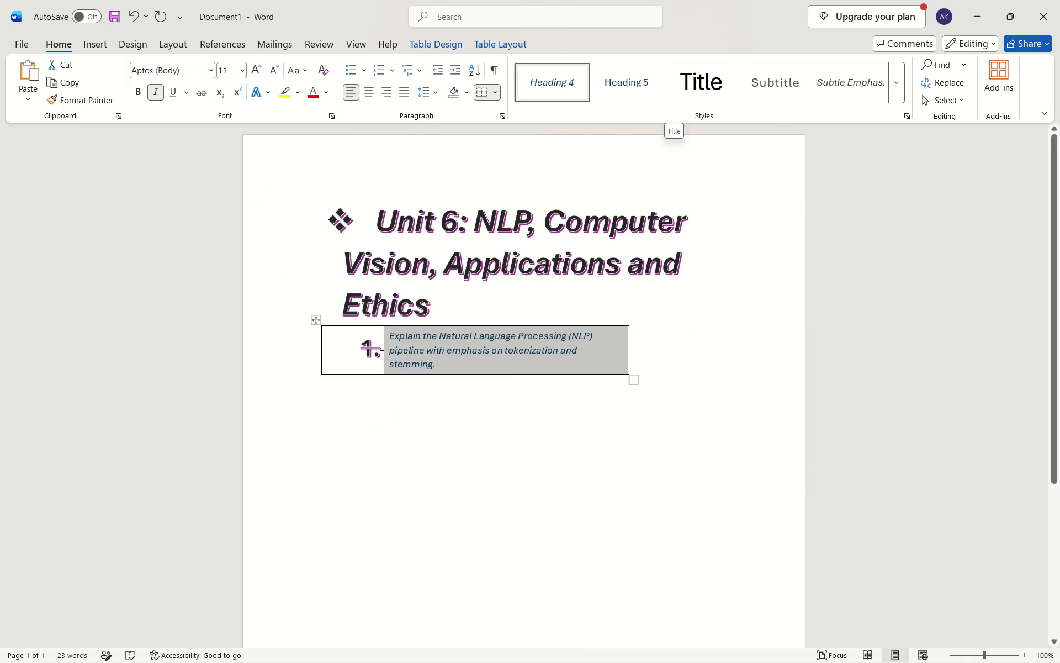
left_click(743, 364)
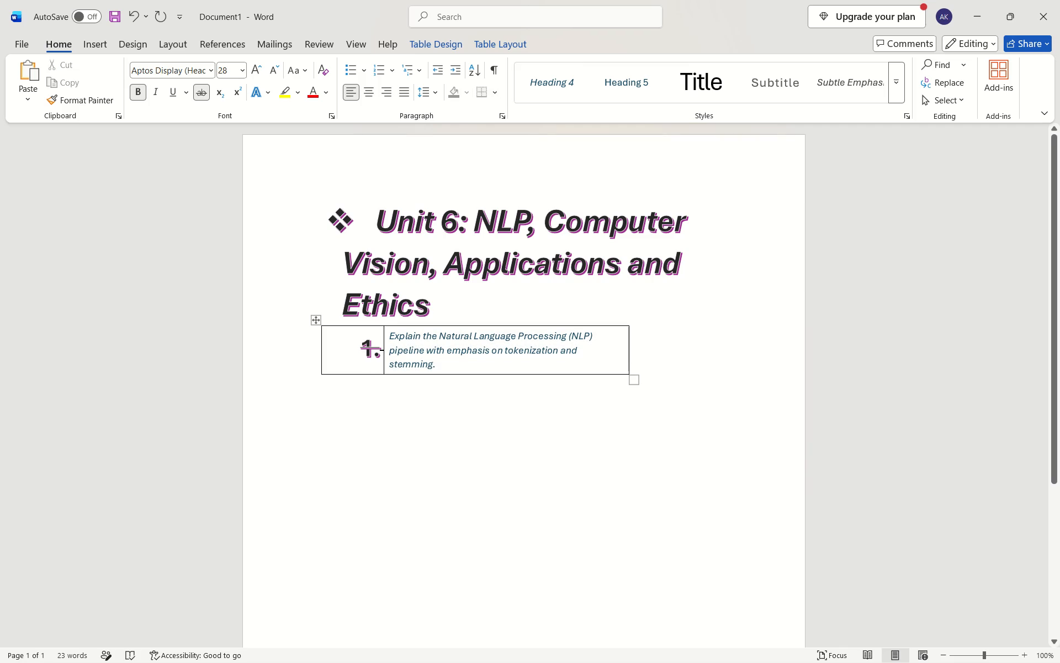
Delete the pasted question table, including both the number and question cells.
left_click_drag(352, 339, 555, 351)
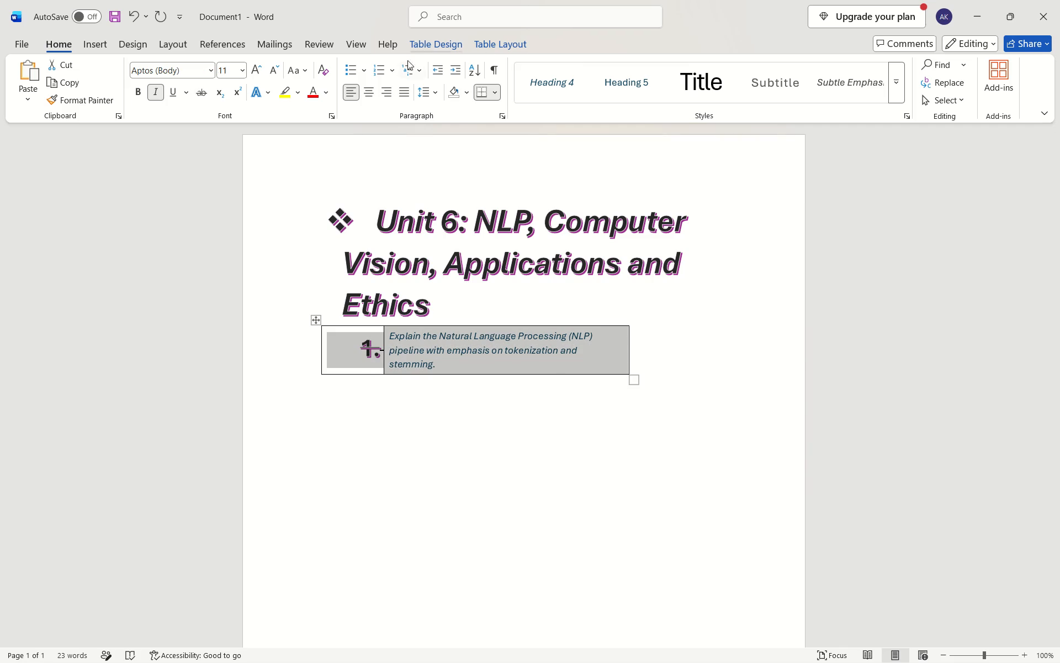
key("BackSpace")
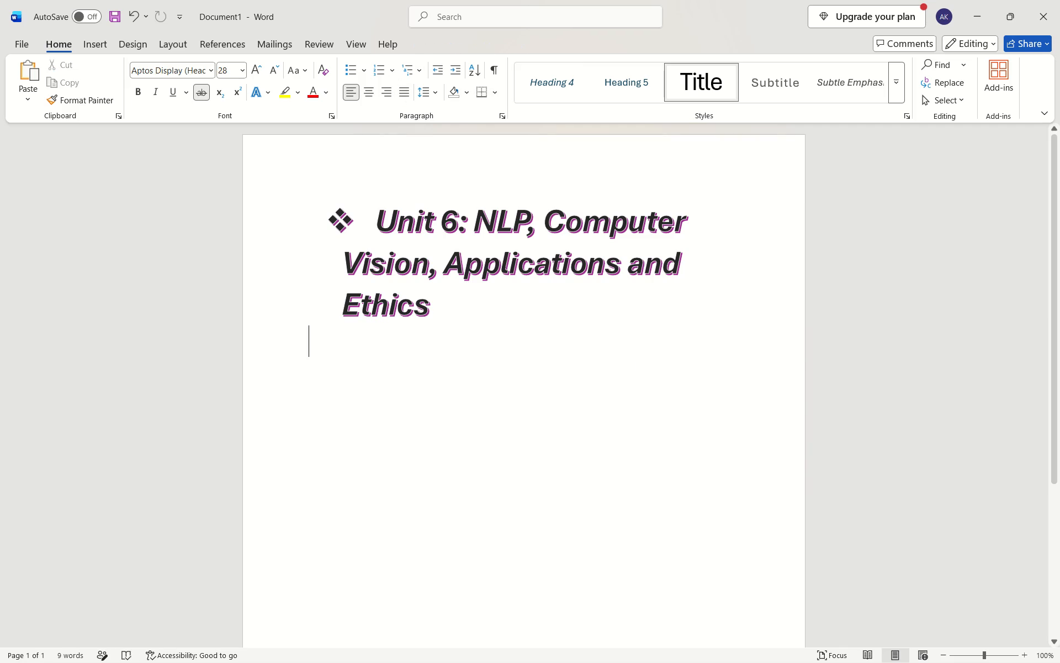
Turn off strikethrough in the empty paragraph below the heading and paste the copied question 1 row there.
left_click(357, 387)
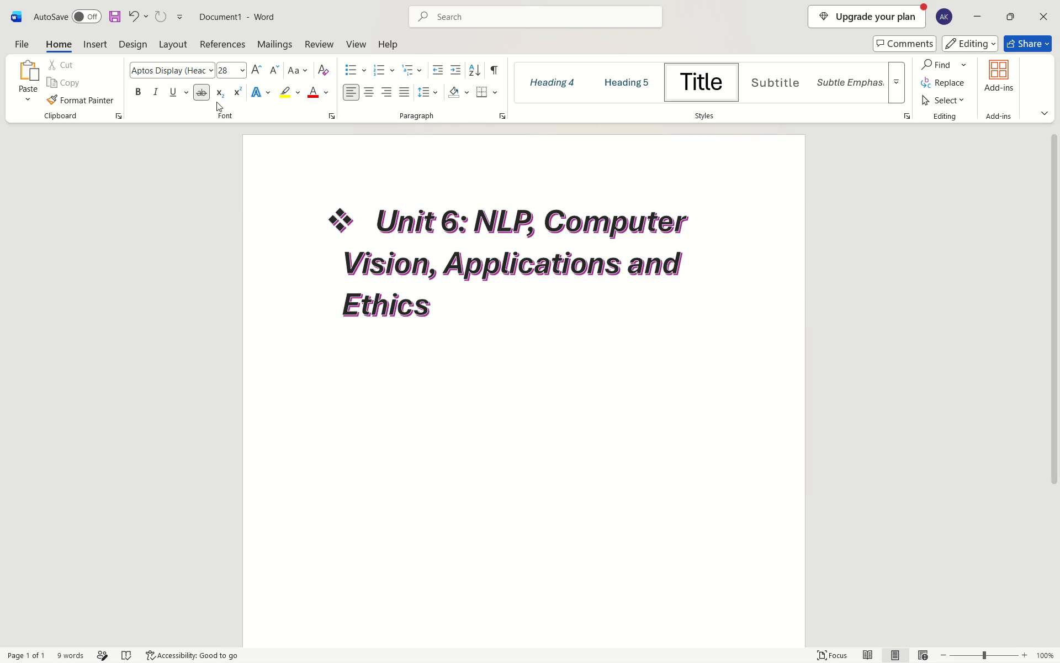
left_click(206, 98)
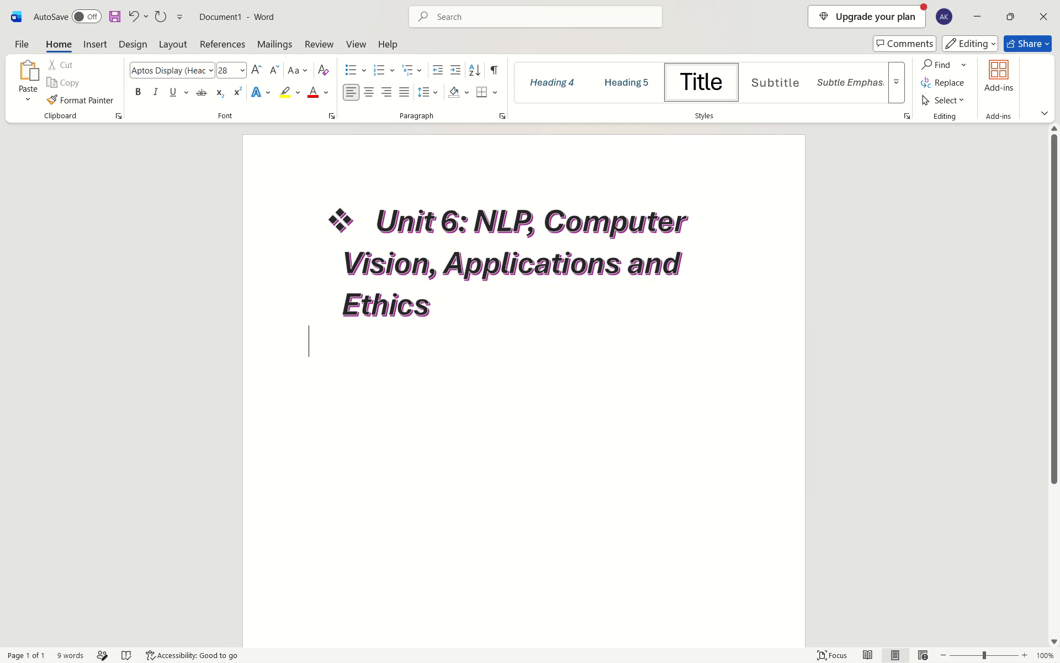
key("ctrl+v")
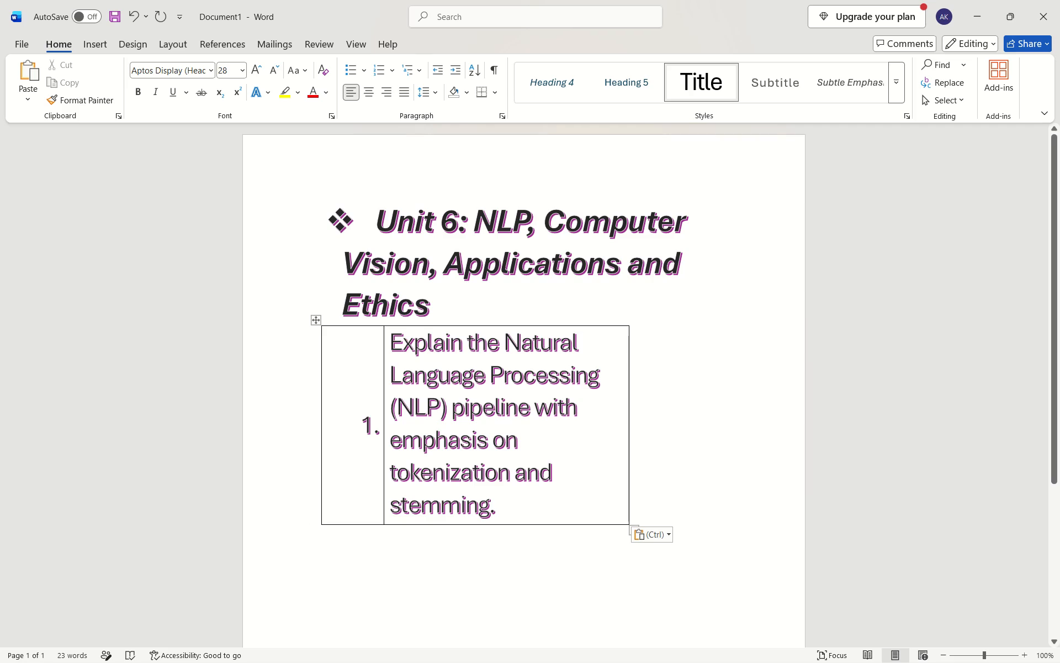
Set the font size of the question 1 table text, including its number, to 20.
left_click_drag(393, 338, 513, 530)
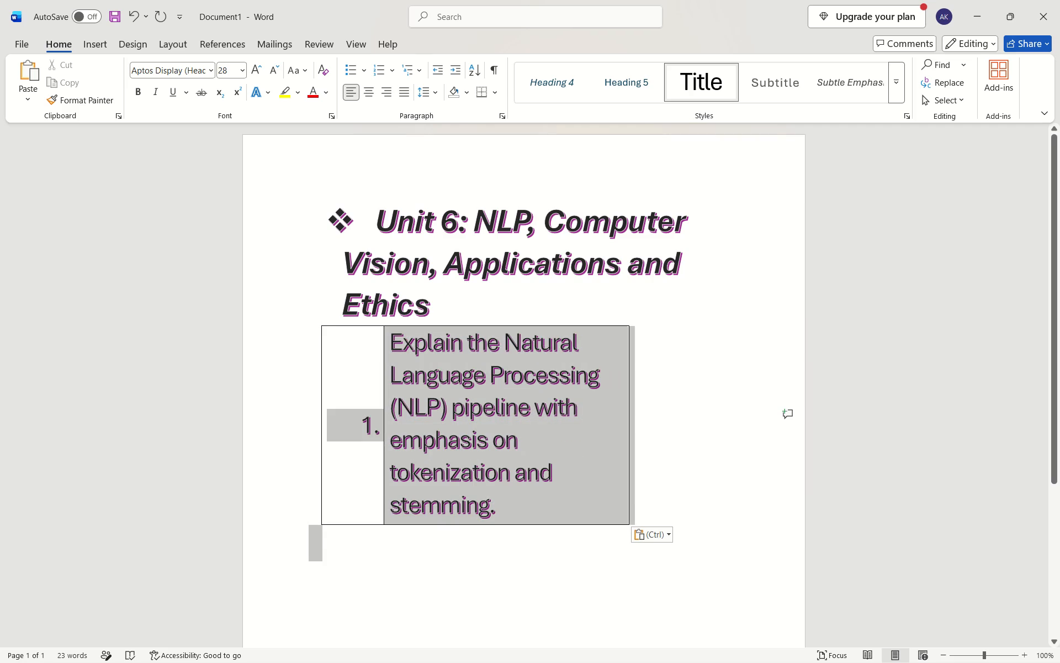
left_click_drag(513, 530, 481, 538)
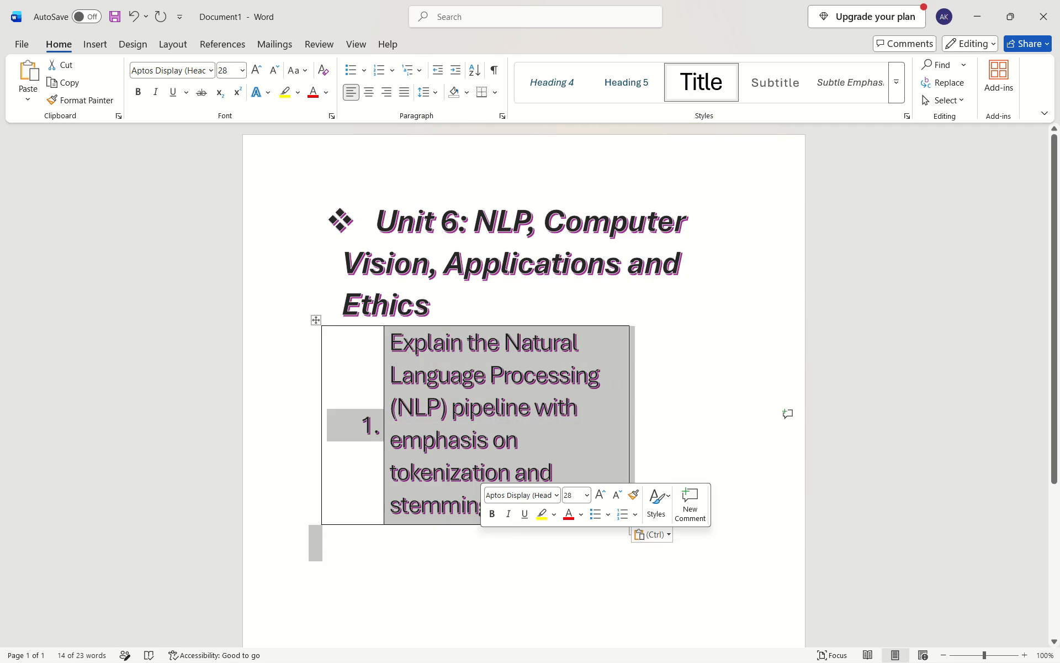
left_click(238, 67)
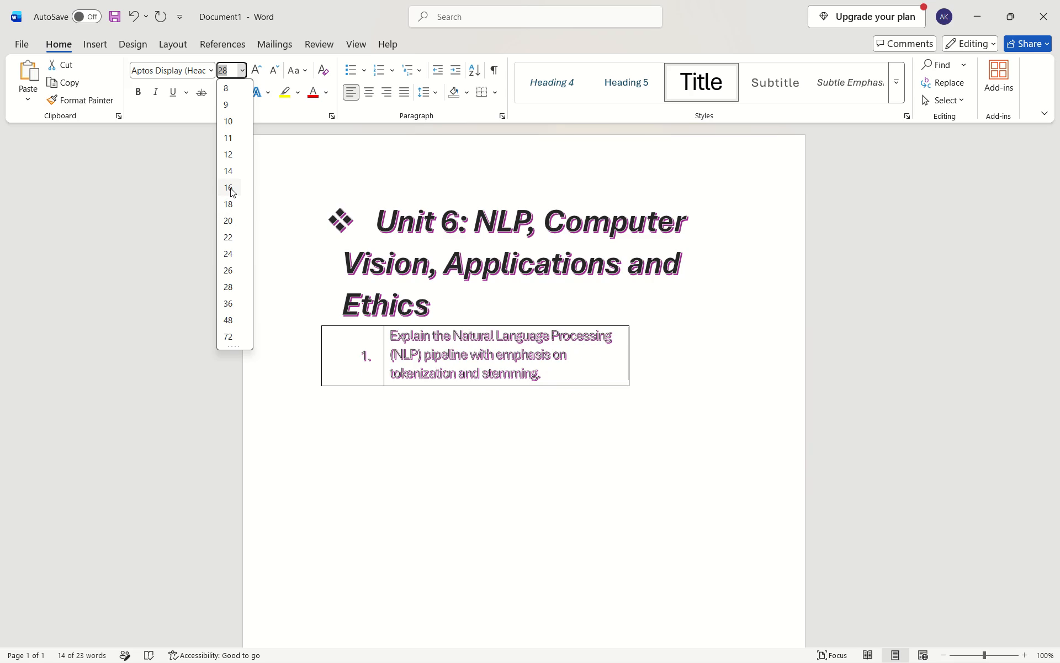
left_click(230, 225)
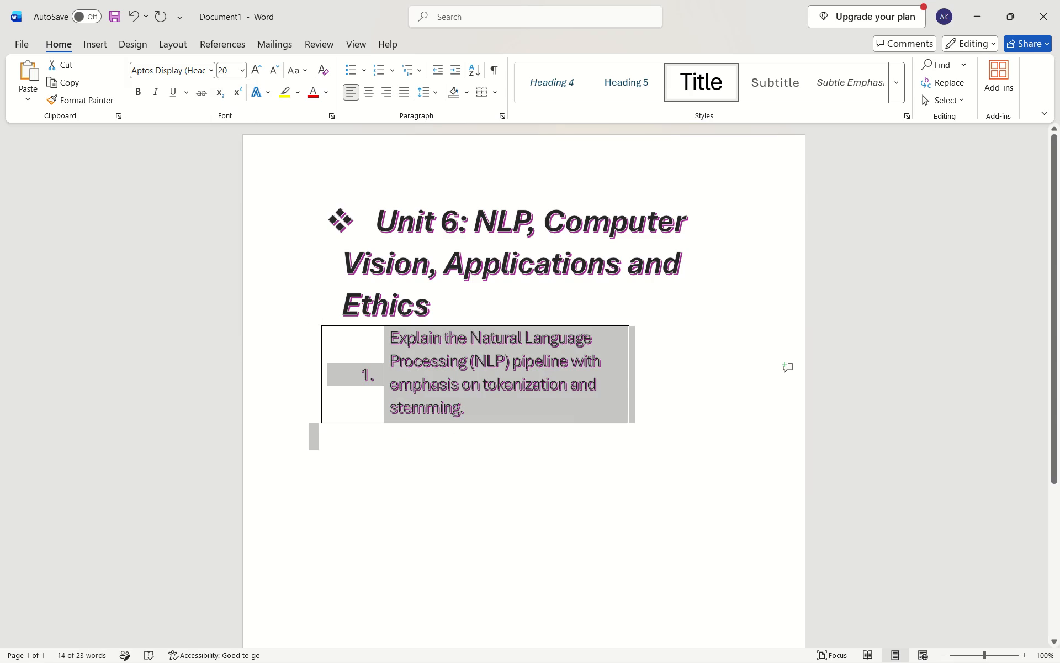
left_click(633, 540)
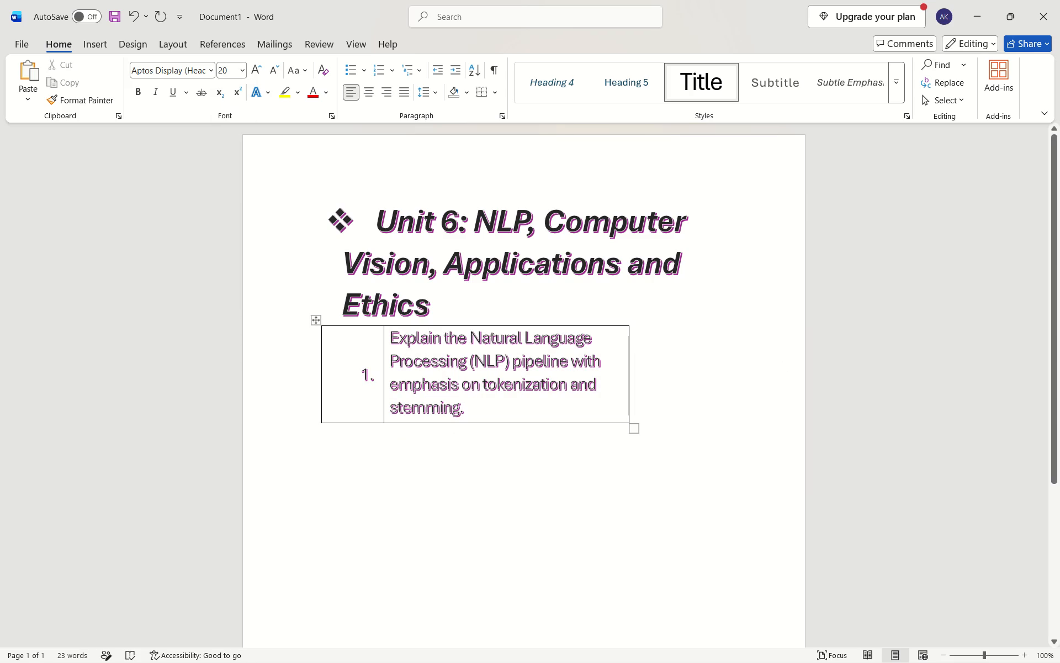
Insert two blank lines between the Unit 6 heading and the question table.
left_click(447, 312)
key("Return")
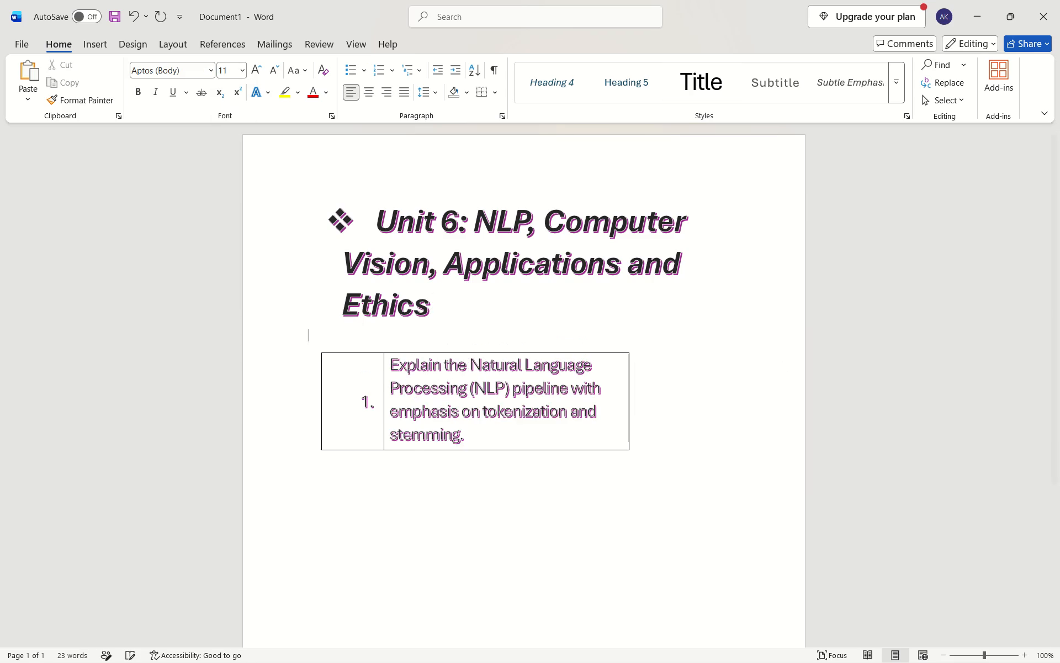
key("Return")
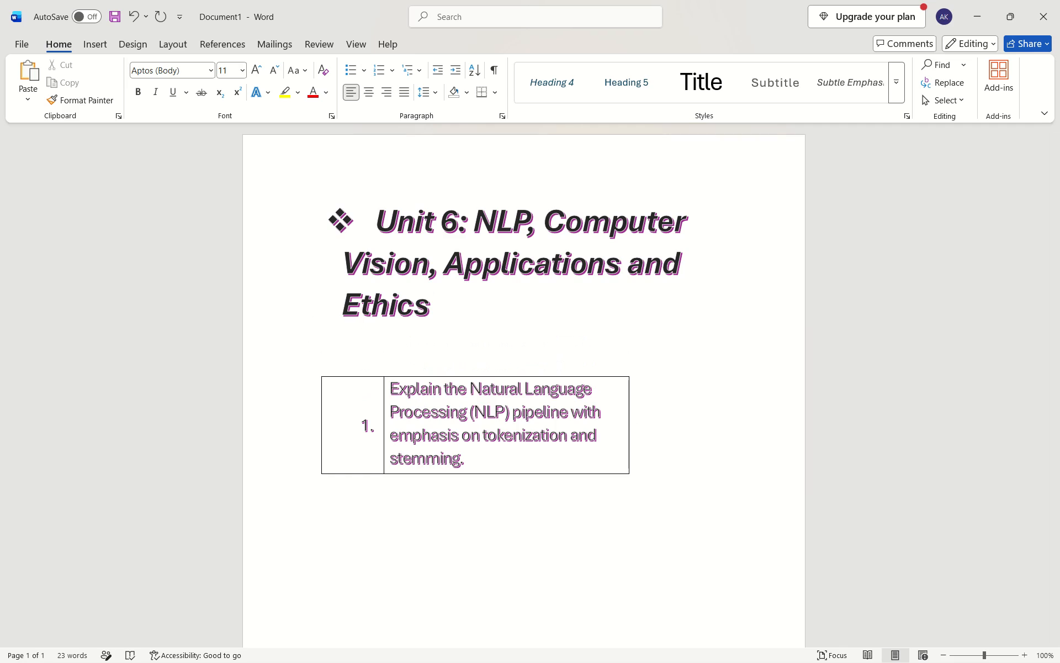
Increase the indent of the Unit 6 heading's bullet so it starts further into the page.
left_click_drag(327, 215, 431, 273)
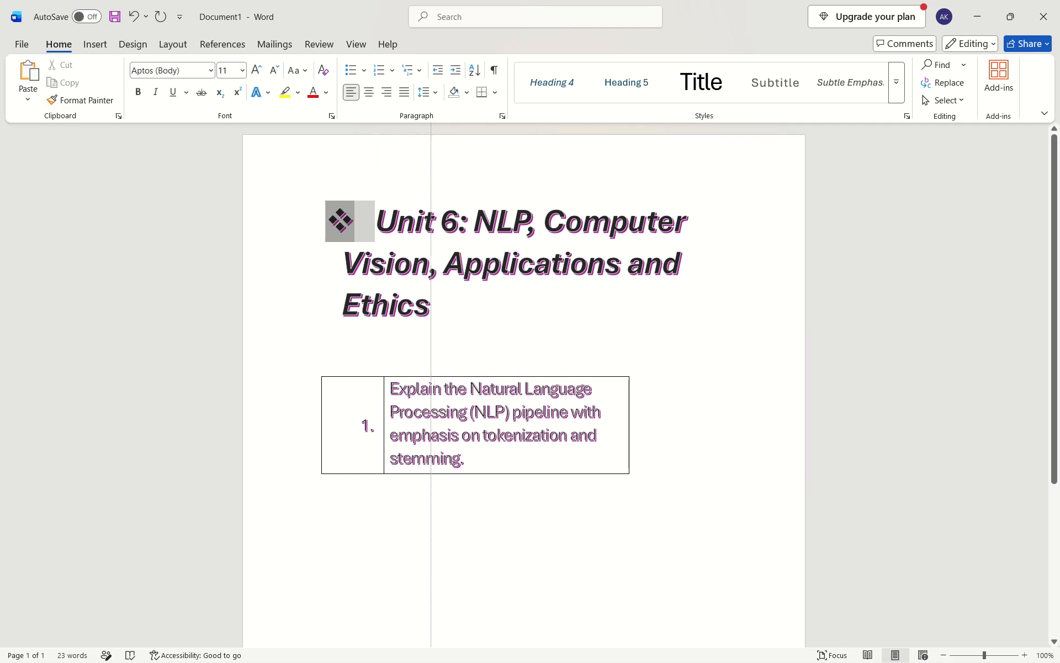
left_click_drag(431, 273, 410, 304)
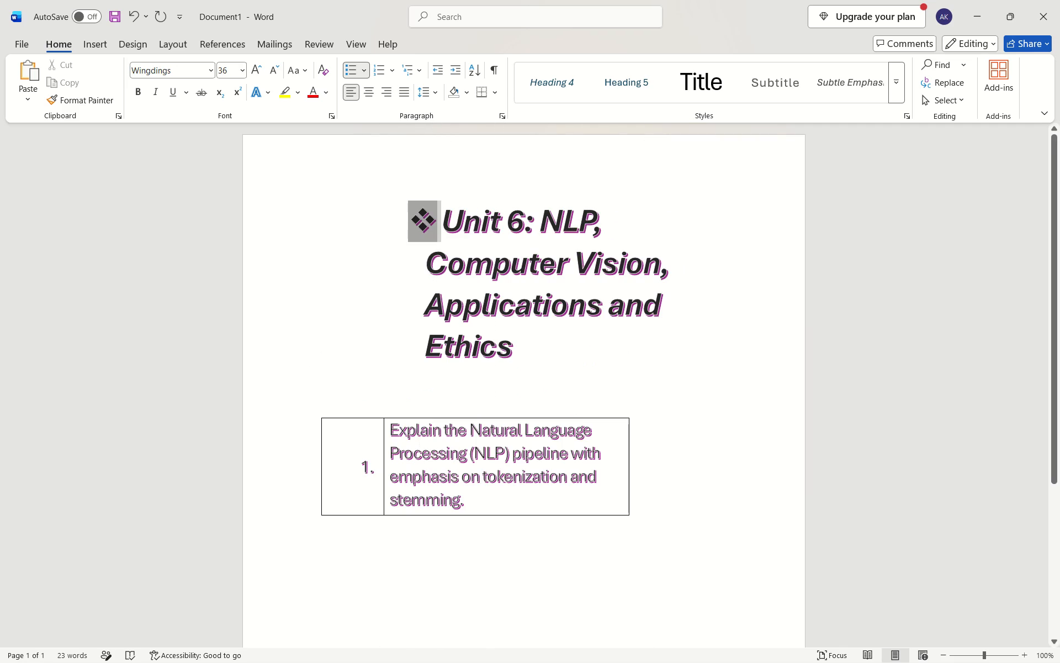
left_click(536, 348)
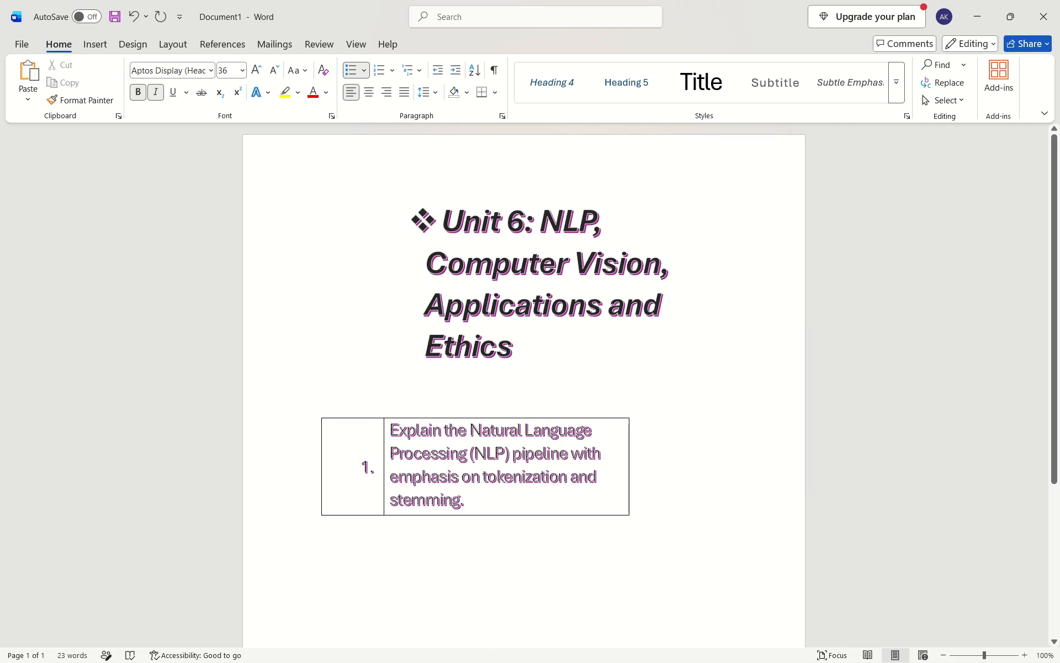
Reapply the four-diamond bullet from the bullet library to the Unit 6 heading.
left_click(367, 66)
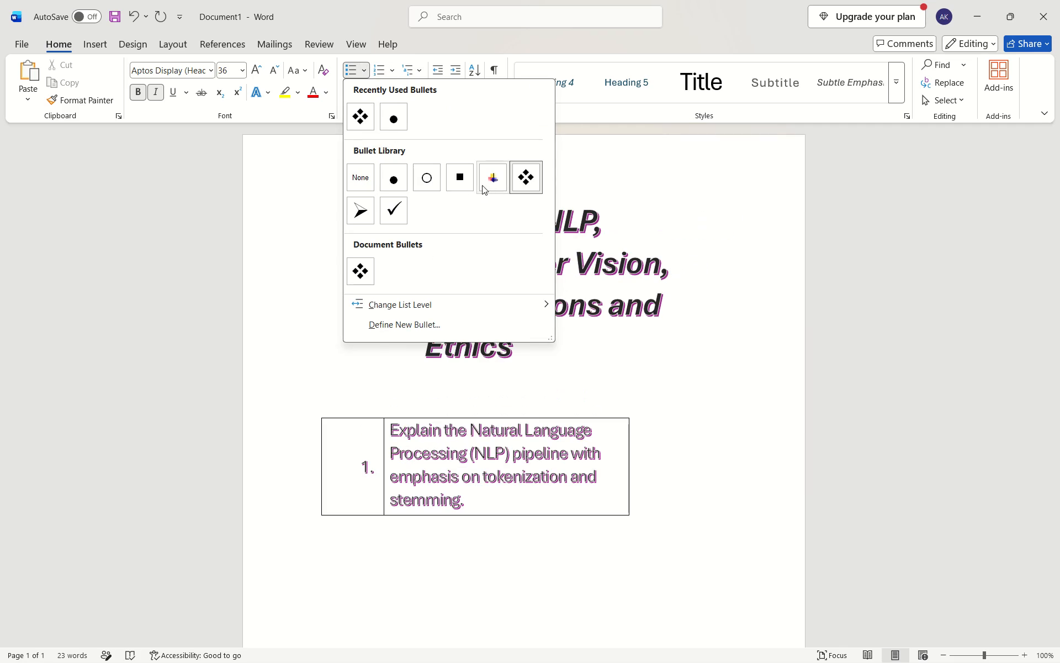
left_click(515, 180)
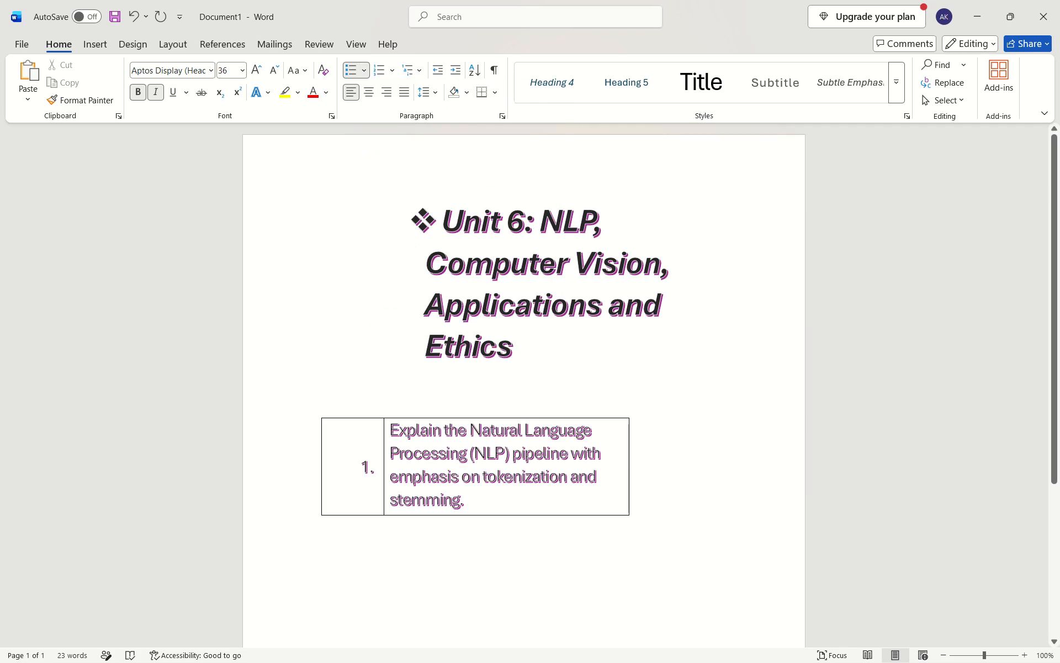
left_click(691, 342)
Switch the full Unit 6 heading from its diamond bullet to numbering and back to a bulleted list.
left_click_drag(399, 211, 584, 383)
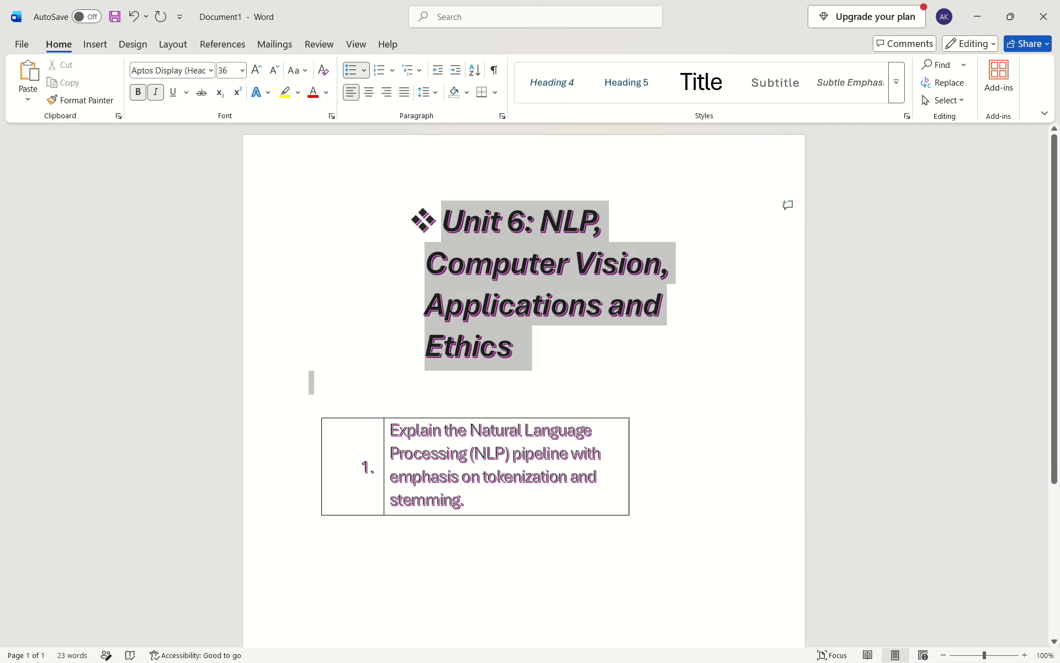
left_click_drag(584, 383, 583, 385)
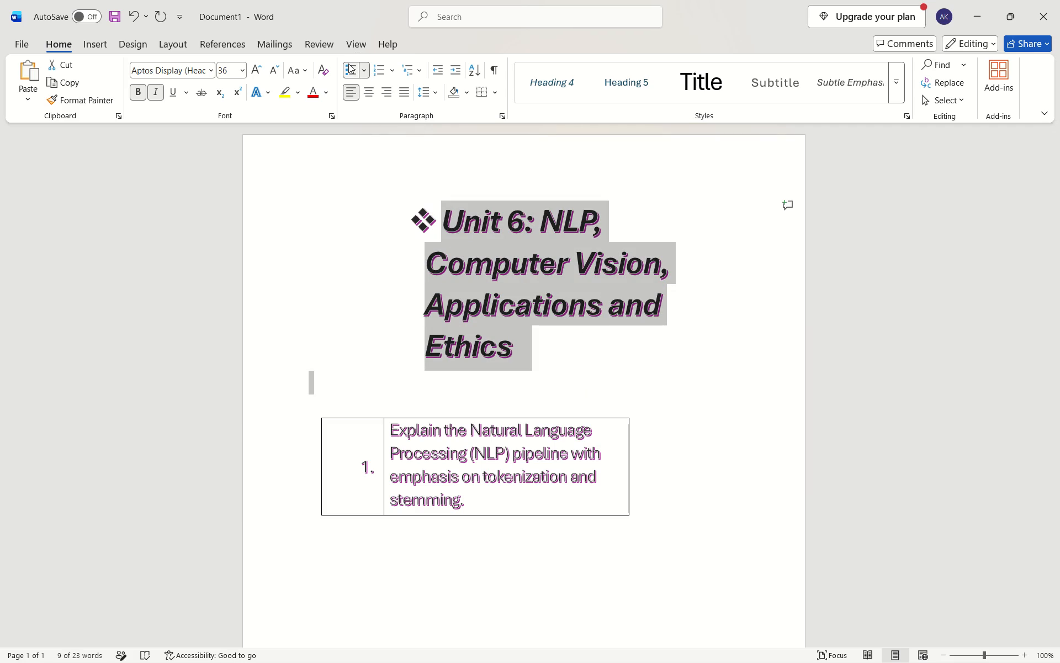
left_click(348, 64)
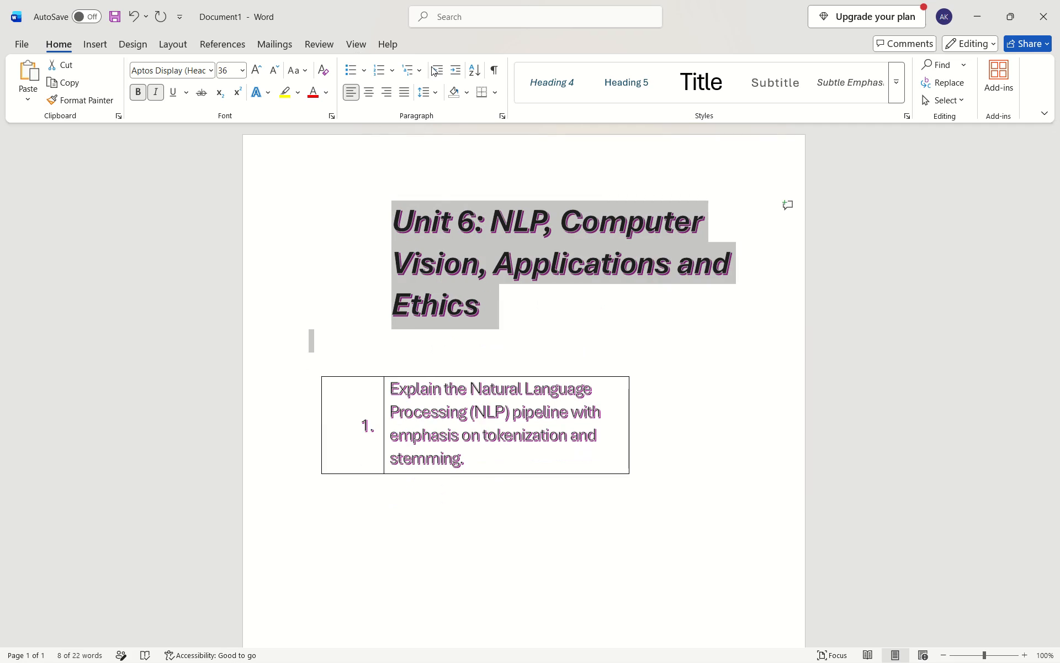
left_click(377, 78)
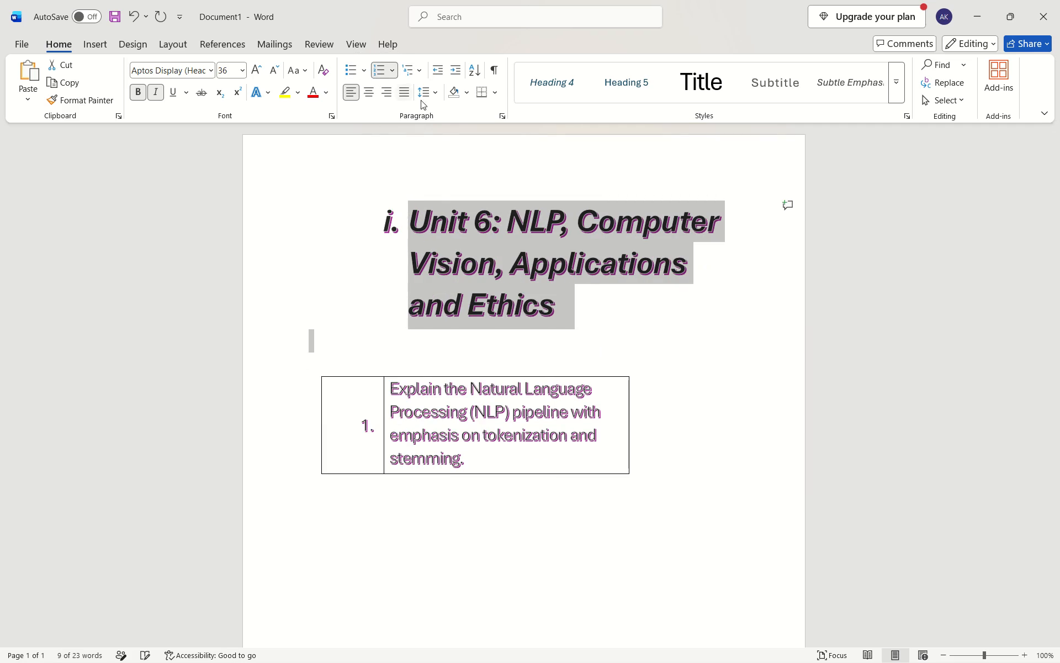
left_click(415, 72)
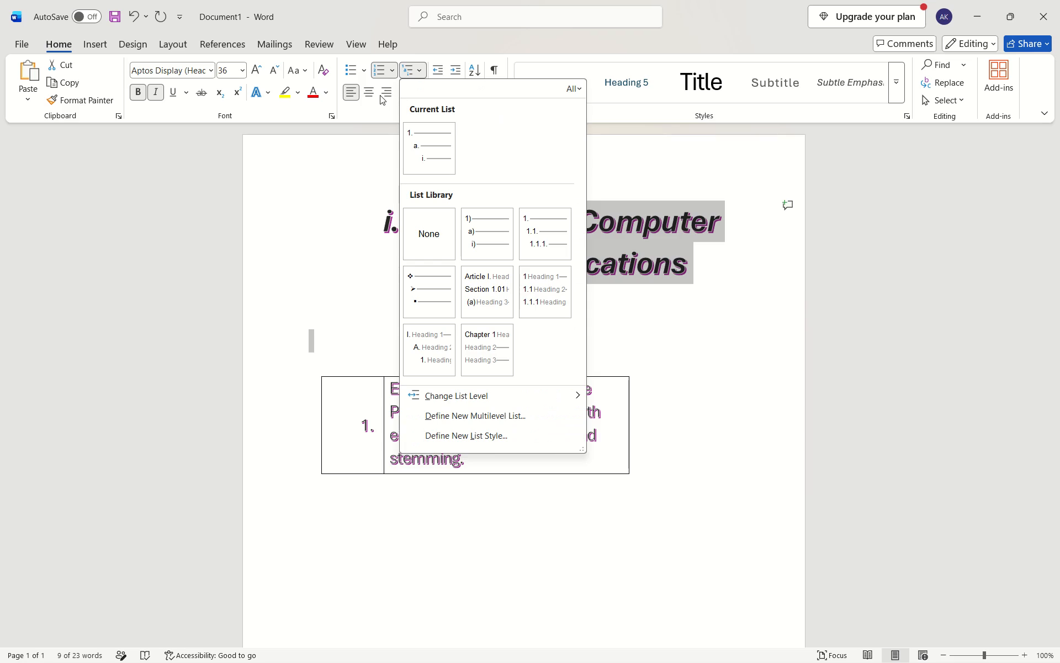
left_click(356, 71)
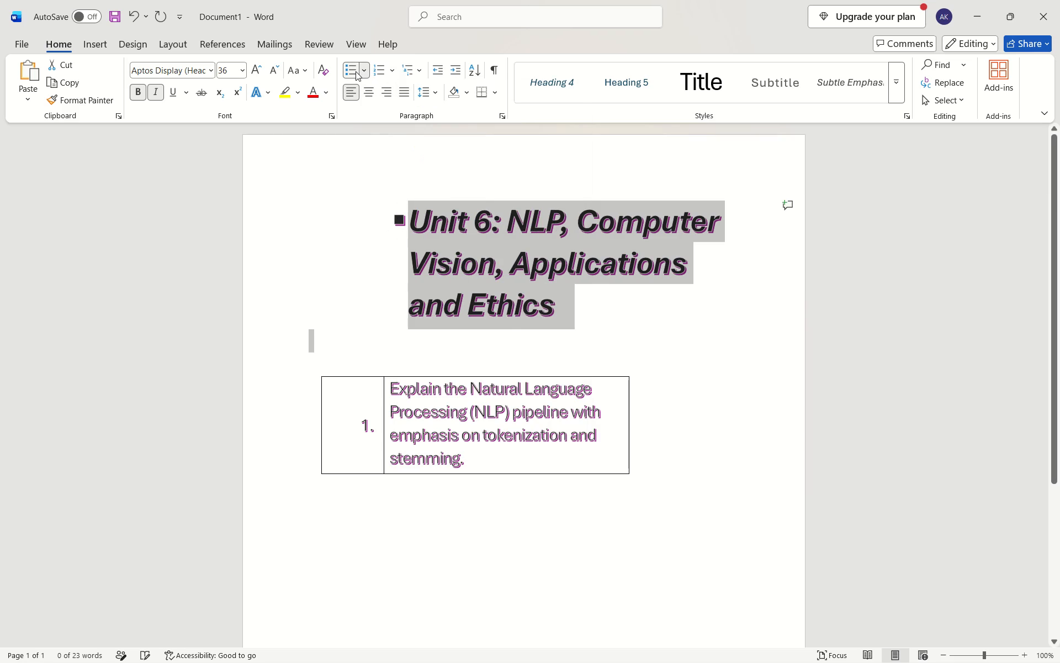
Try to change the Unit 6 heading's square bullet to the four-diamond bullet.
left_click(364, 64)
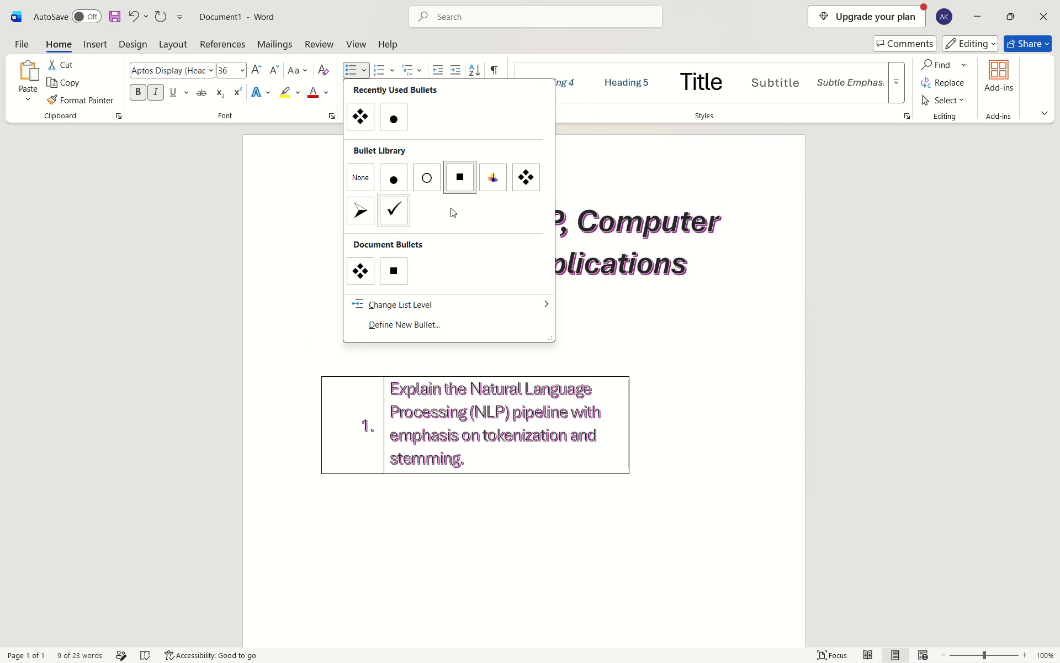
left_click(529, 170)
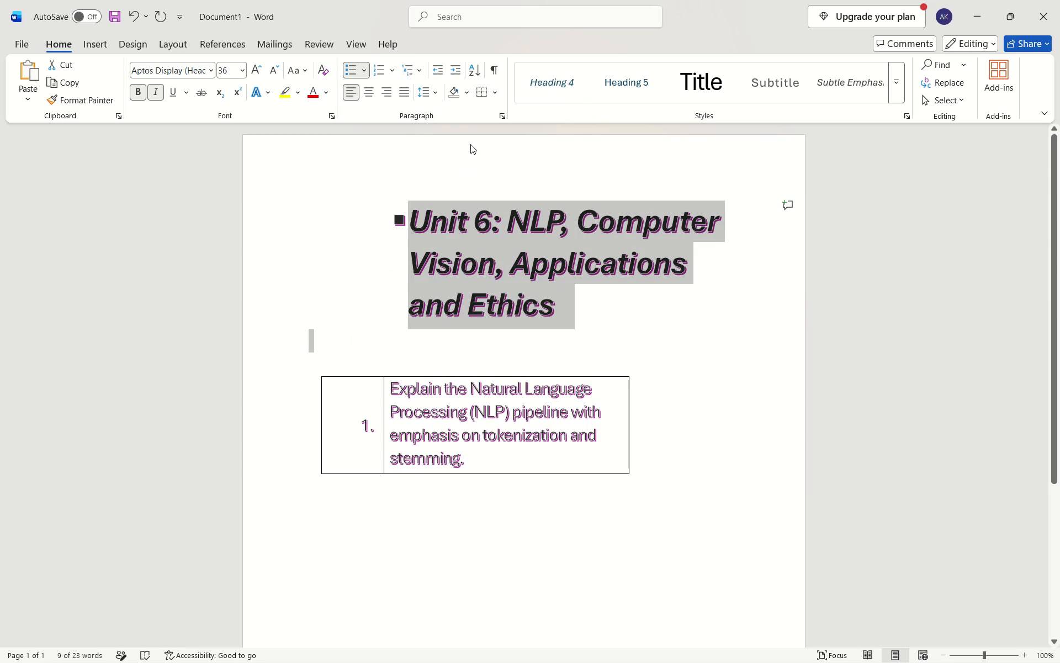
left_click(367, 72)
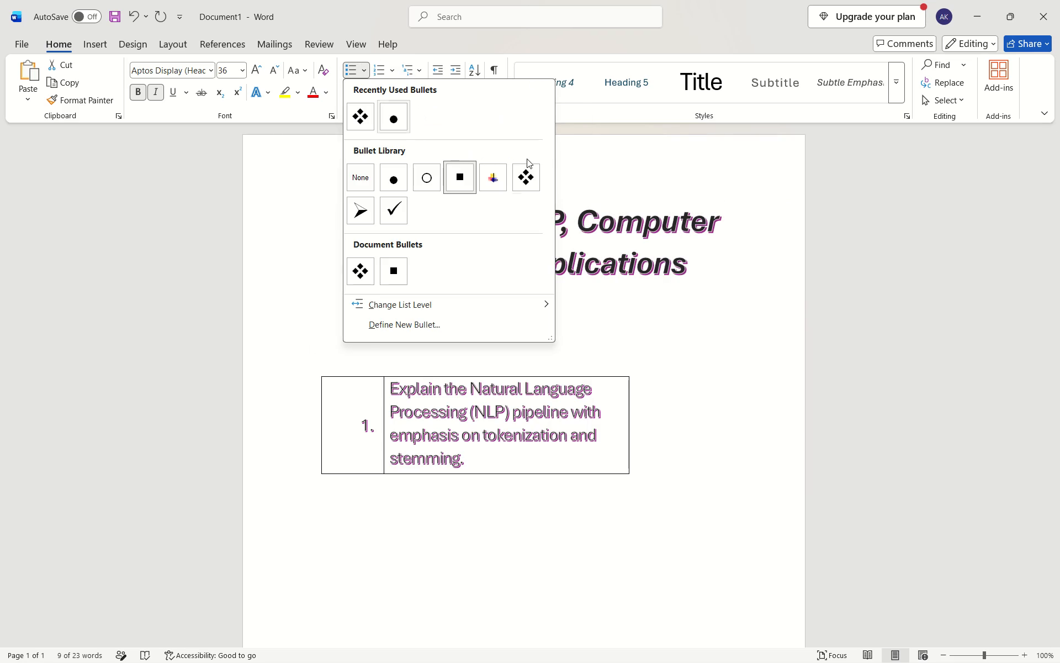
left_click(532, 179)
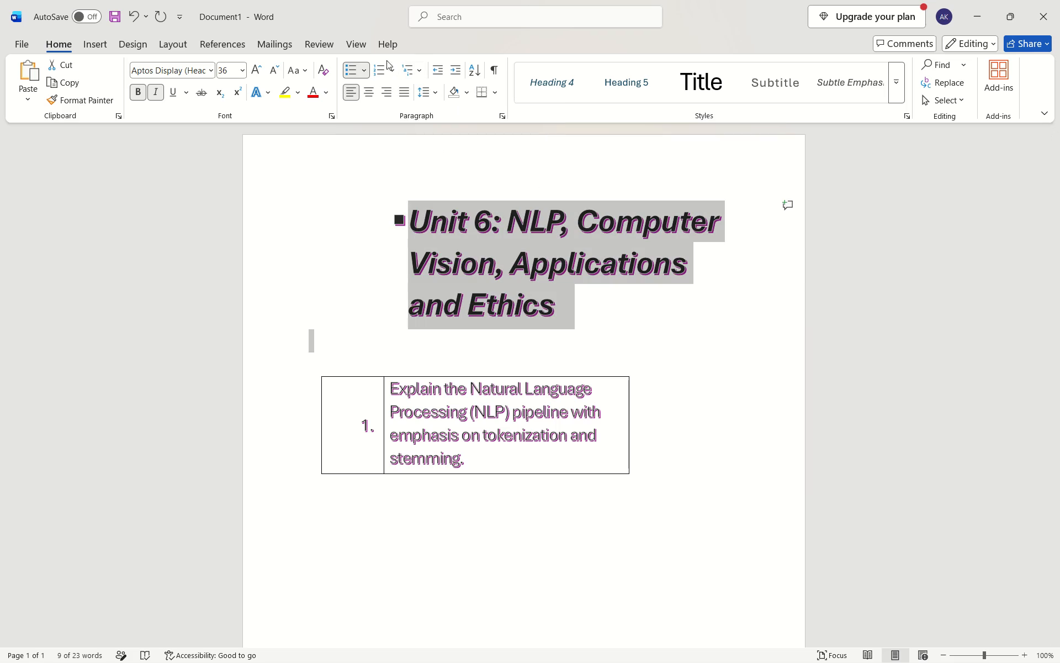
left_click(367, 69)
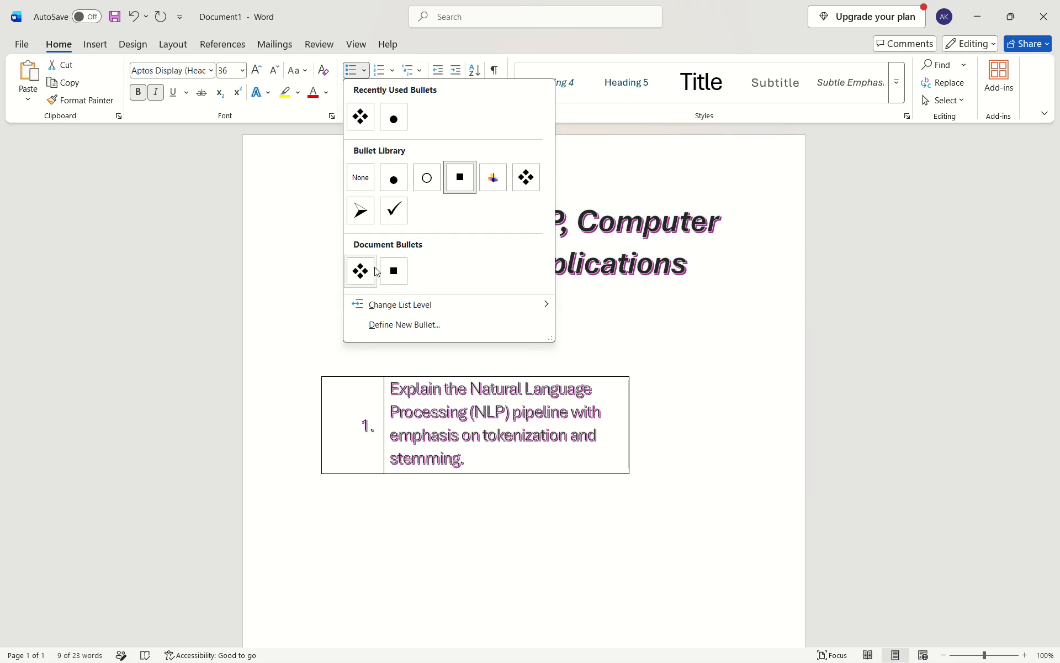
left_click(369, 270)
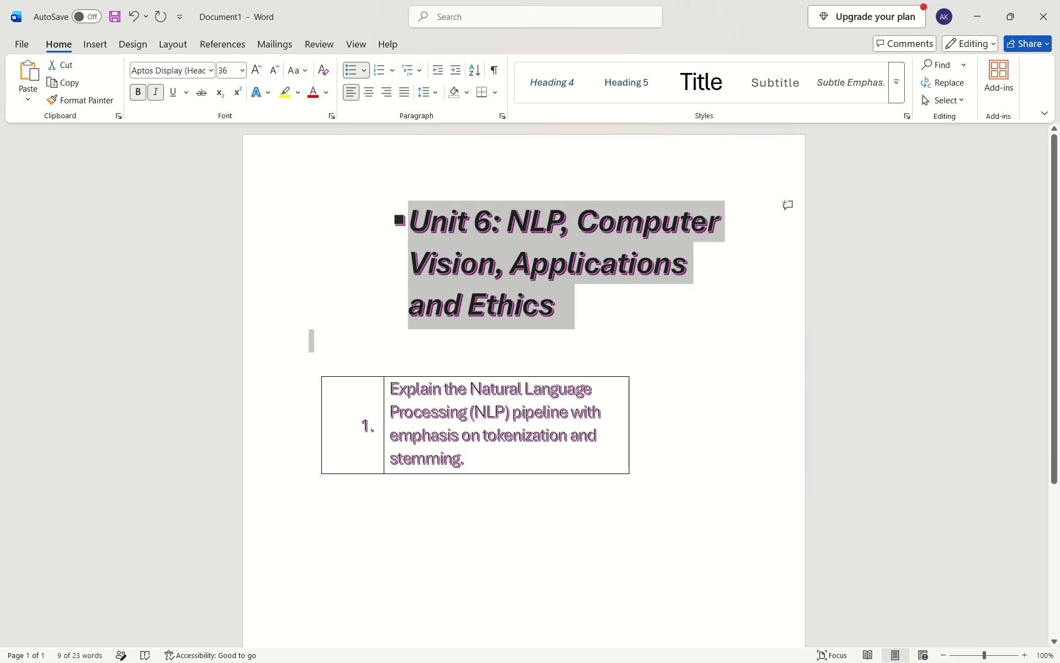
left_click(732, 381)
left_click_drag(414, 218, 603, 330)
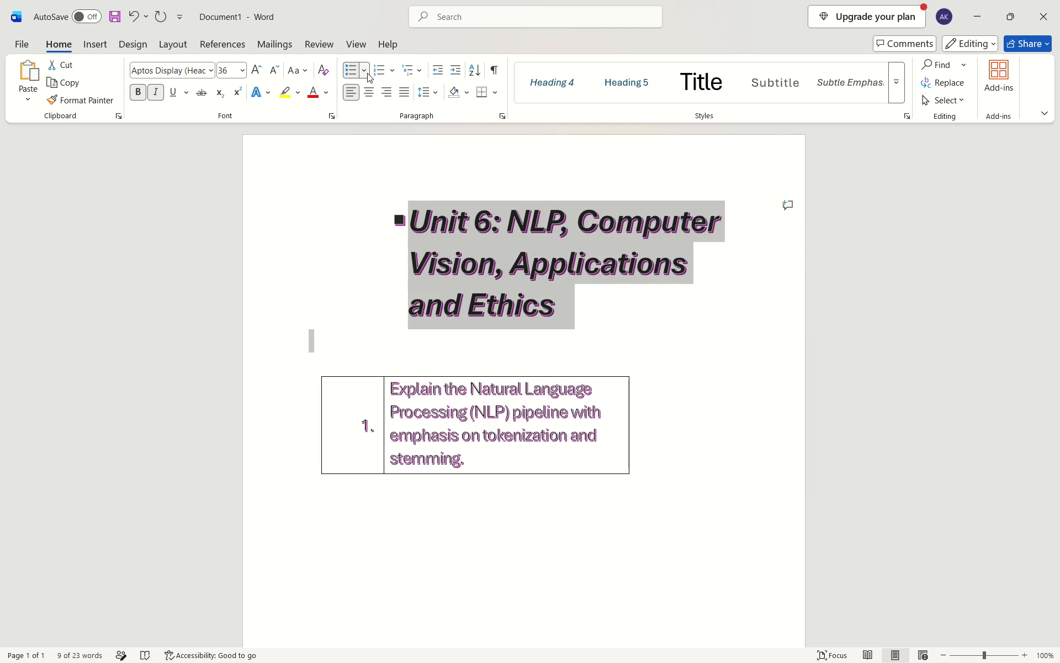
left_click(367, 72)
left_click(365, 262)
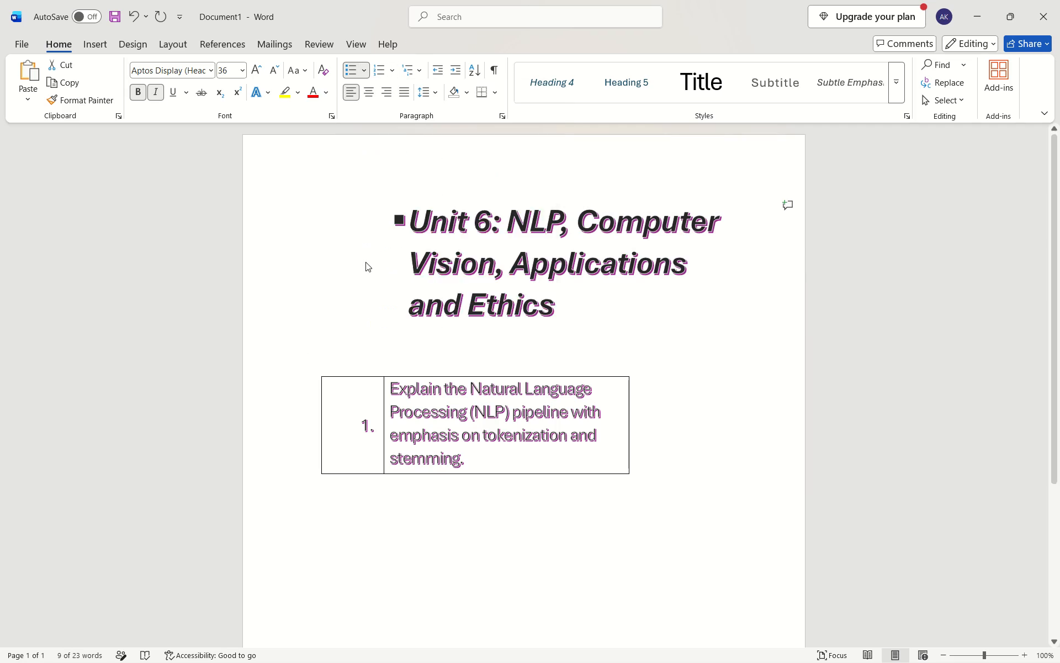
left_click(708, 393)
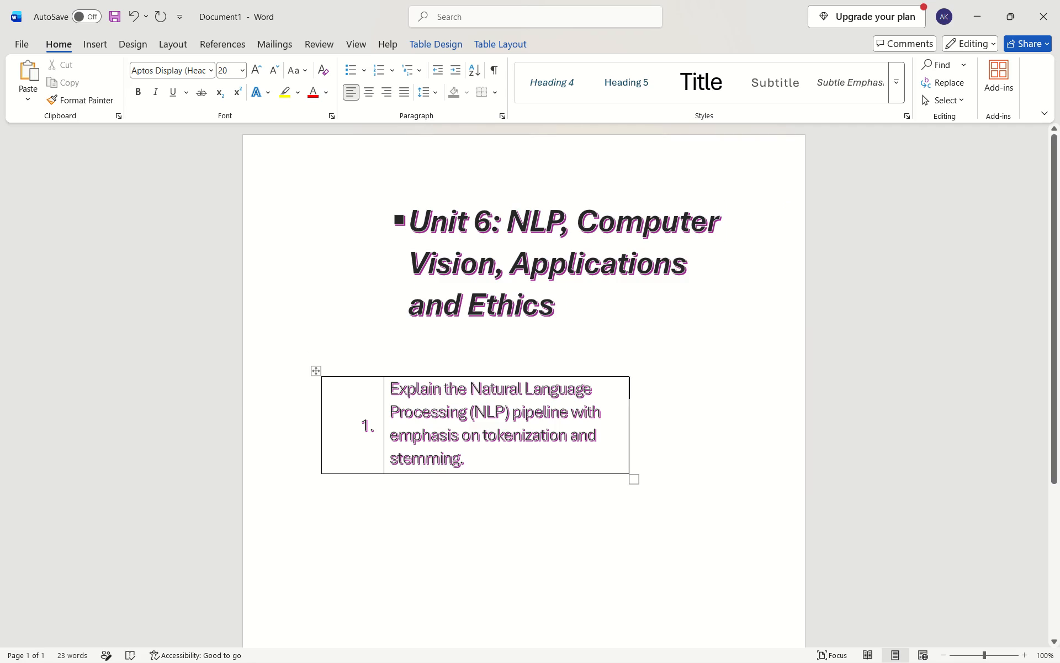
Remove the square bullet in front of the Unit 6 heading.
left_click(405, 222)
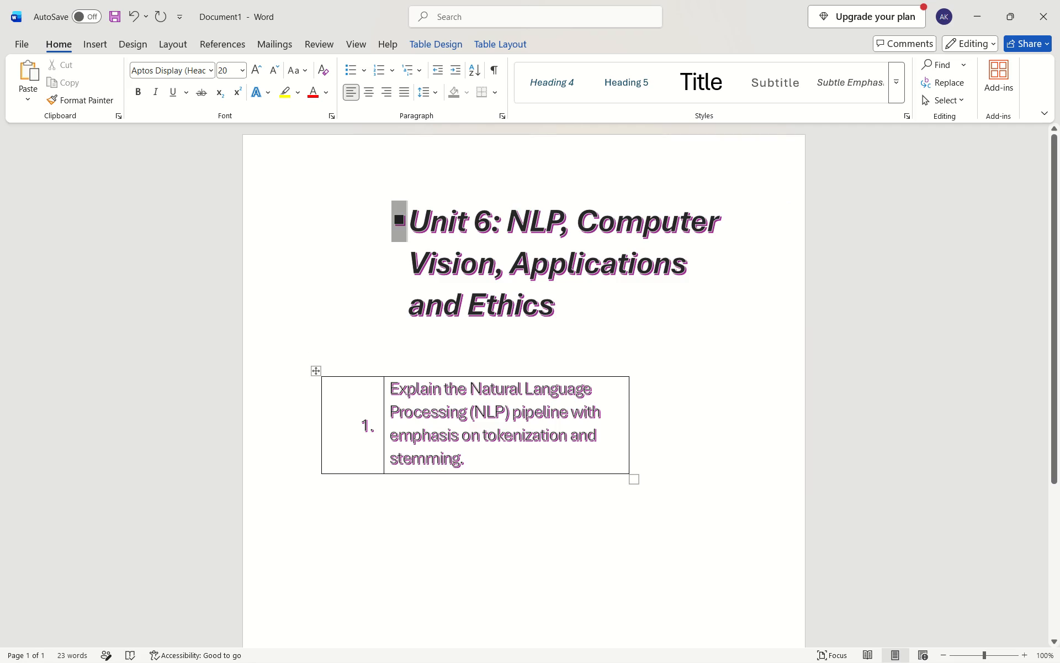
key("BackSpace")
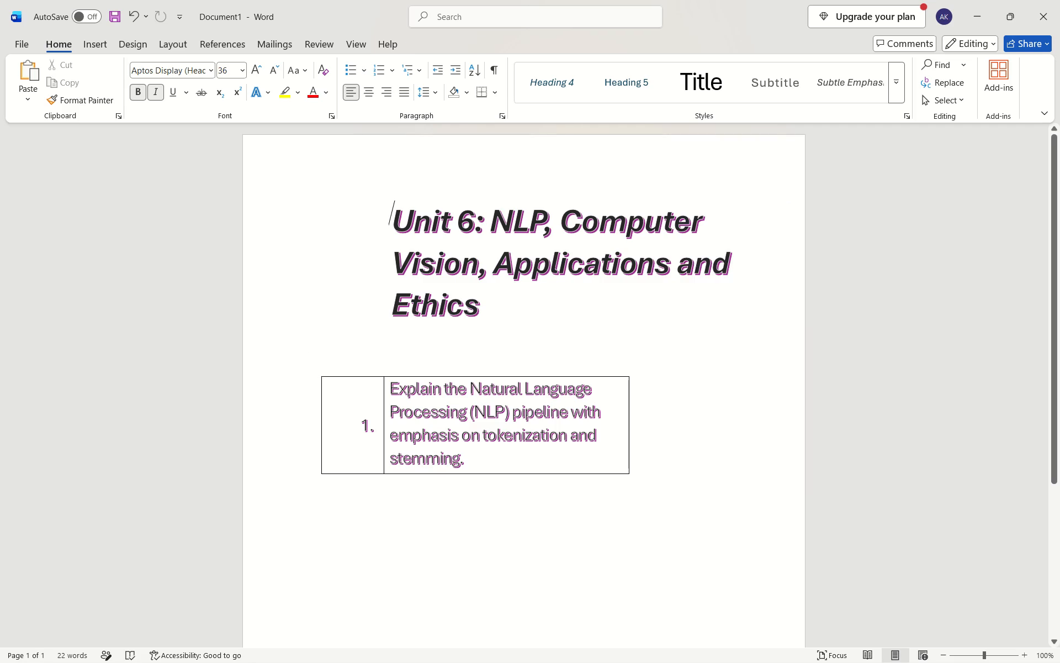
Apply the four-diamond document bullet to the Unit 6 heading and the question table together.
left_click_drag(396, 214, 627, 504)
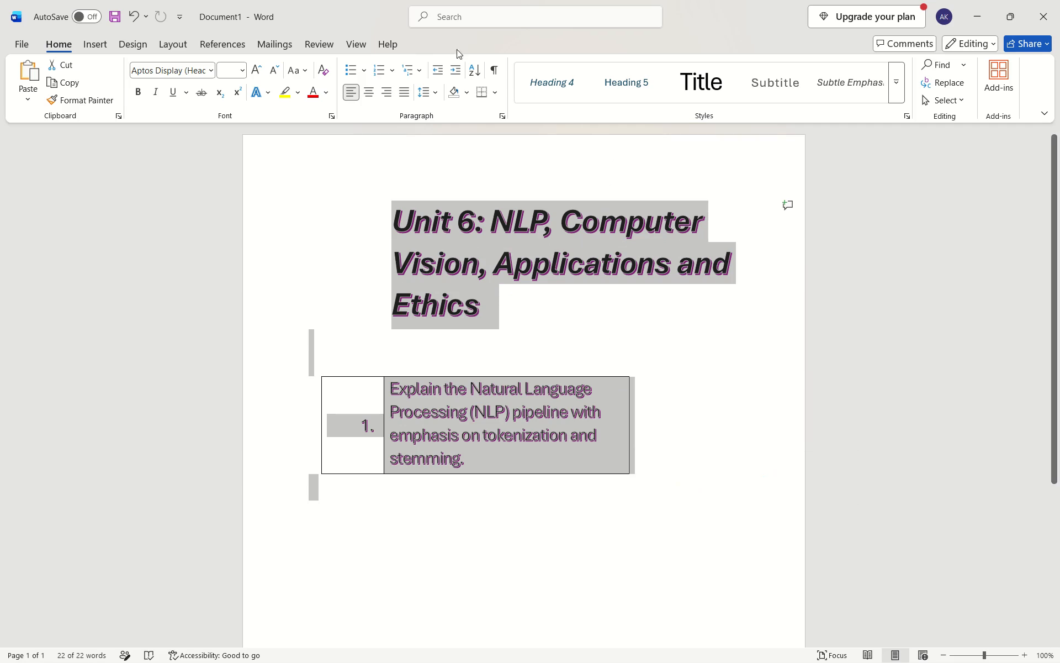
left_click(368, 66)
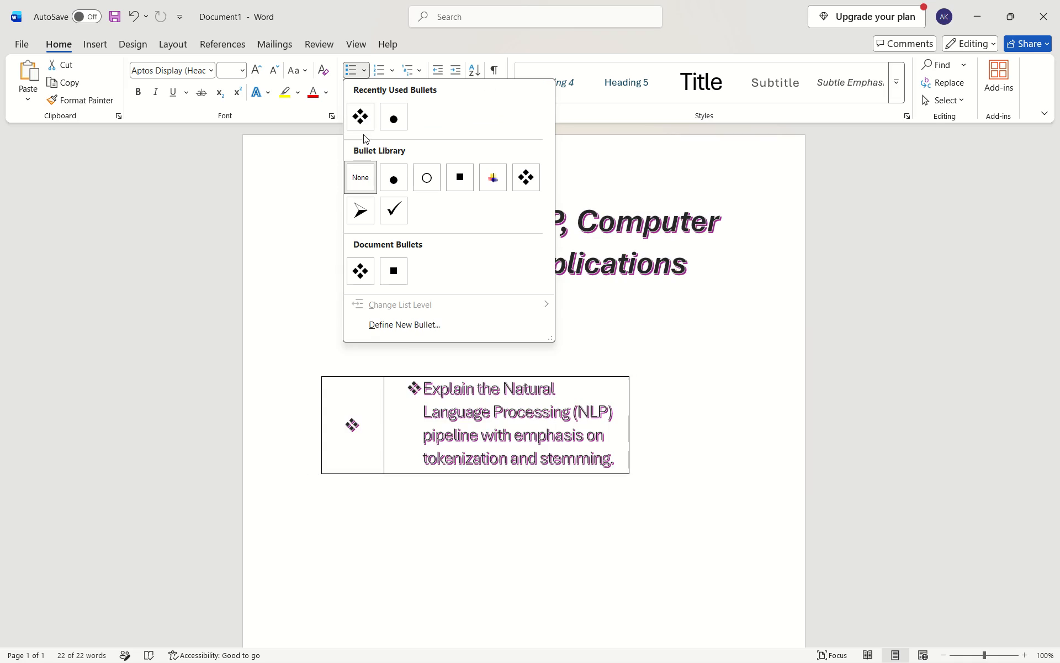
left_click(365, 269)
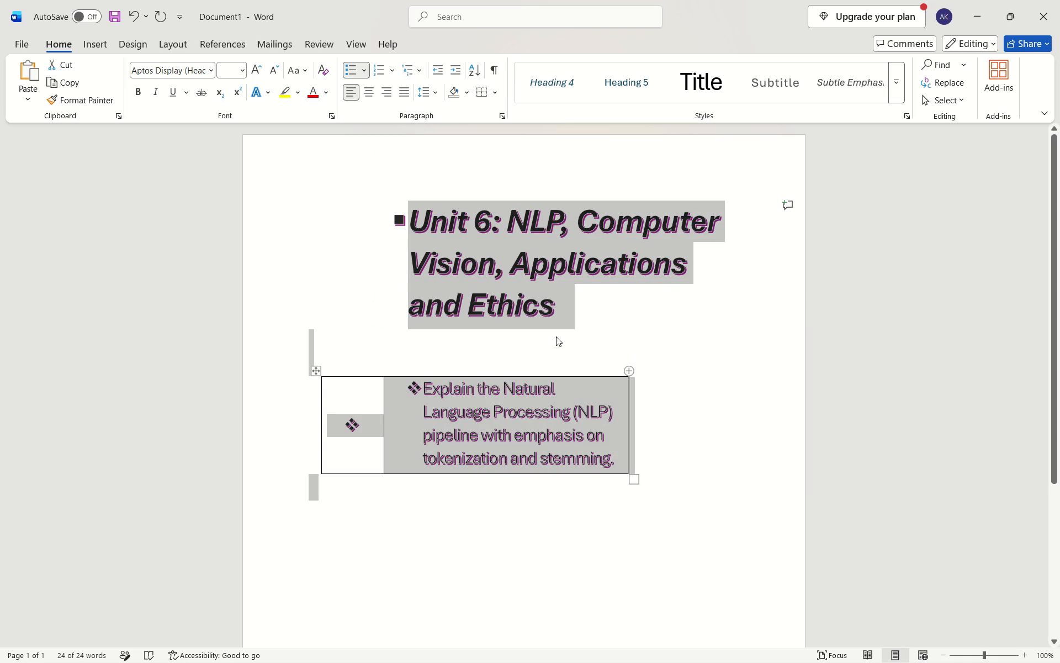
Remove the diamond bullet in front of the question text in the table.
left_click(425, 384)
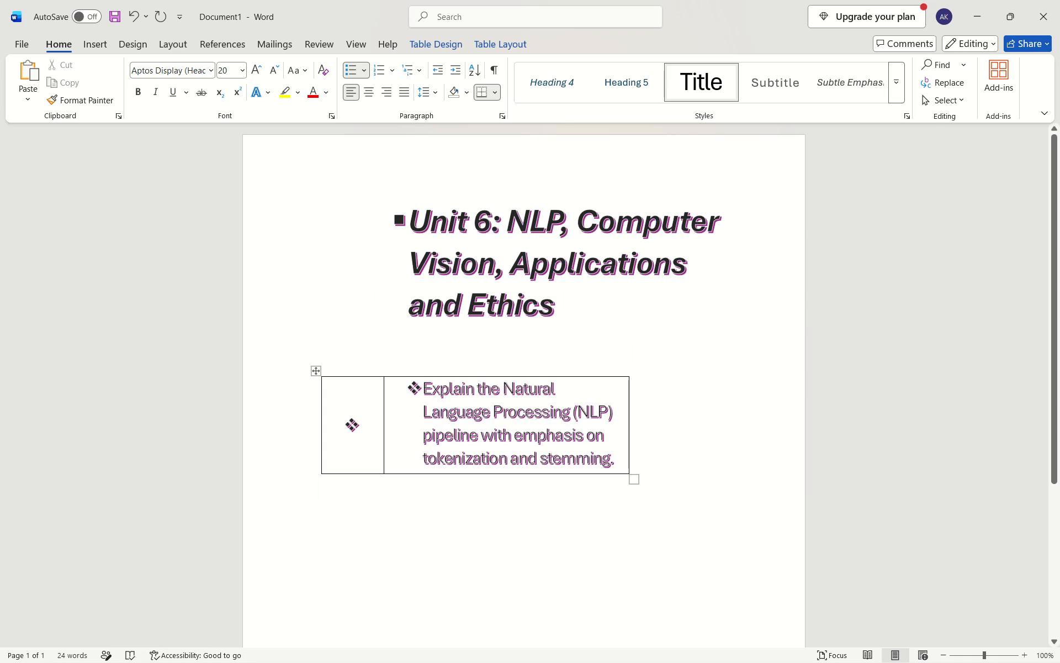
key("BackSpace")
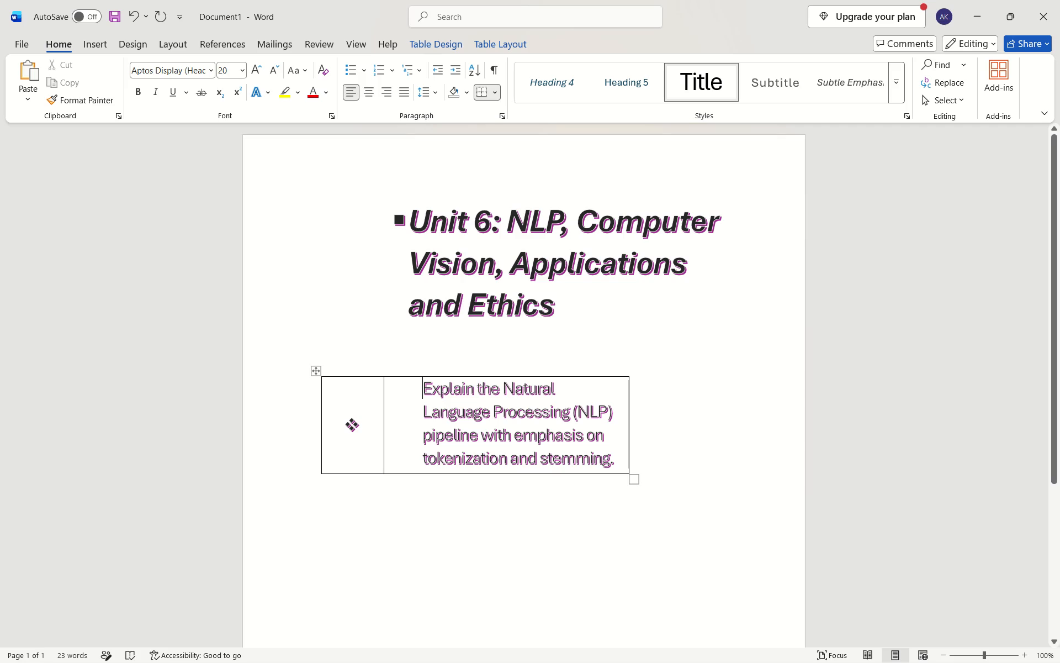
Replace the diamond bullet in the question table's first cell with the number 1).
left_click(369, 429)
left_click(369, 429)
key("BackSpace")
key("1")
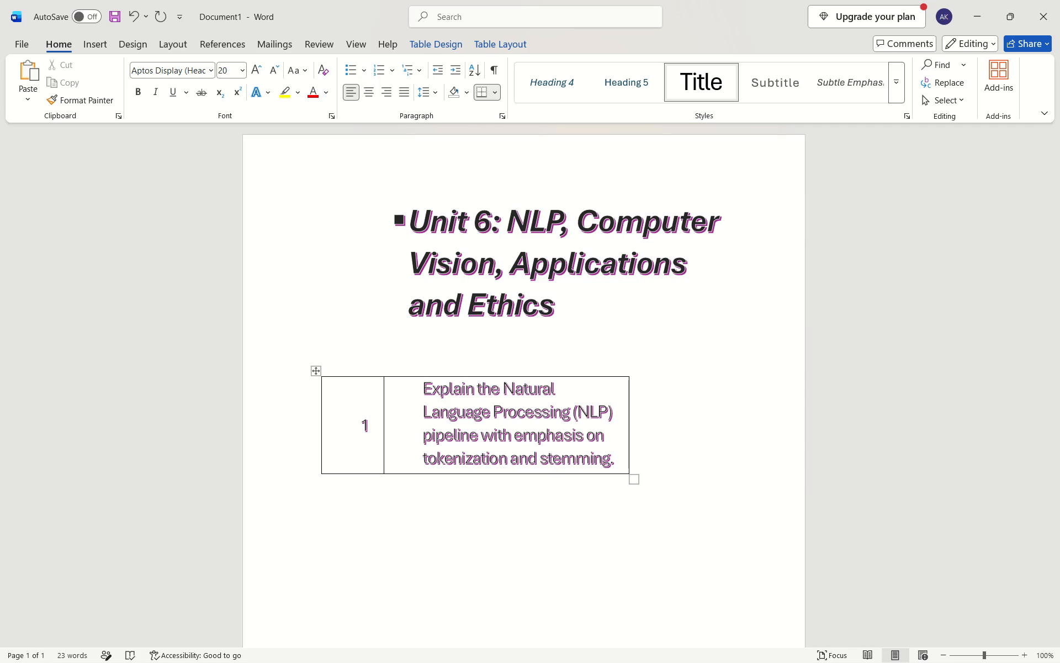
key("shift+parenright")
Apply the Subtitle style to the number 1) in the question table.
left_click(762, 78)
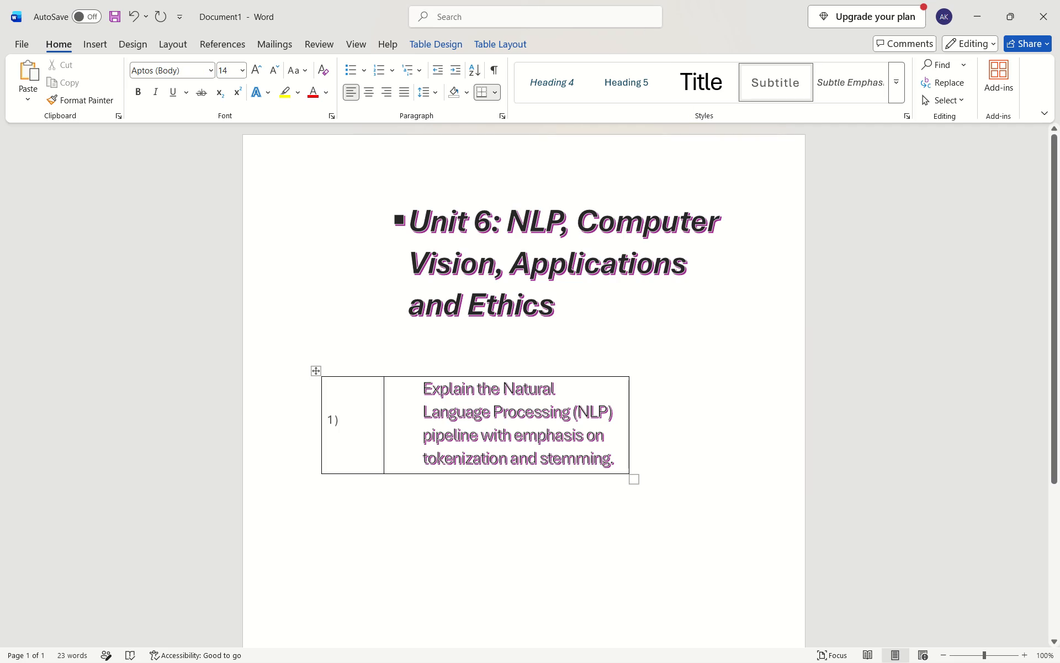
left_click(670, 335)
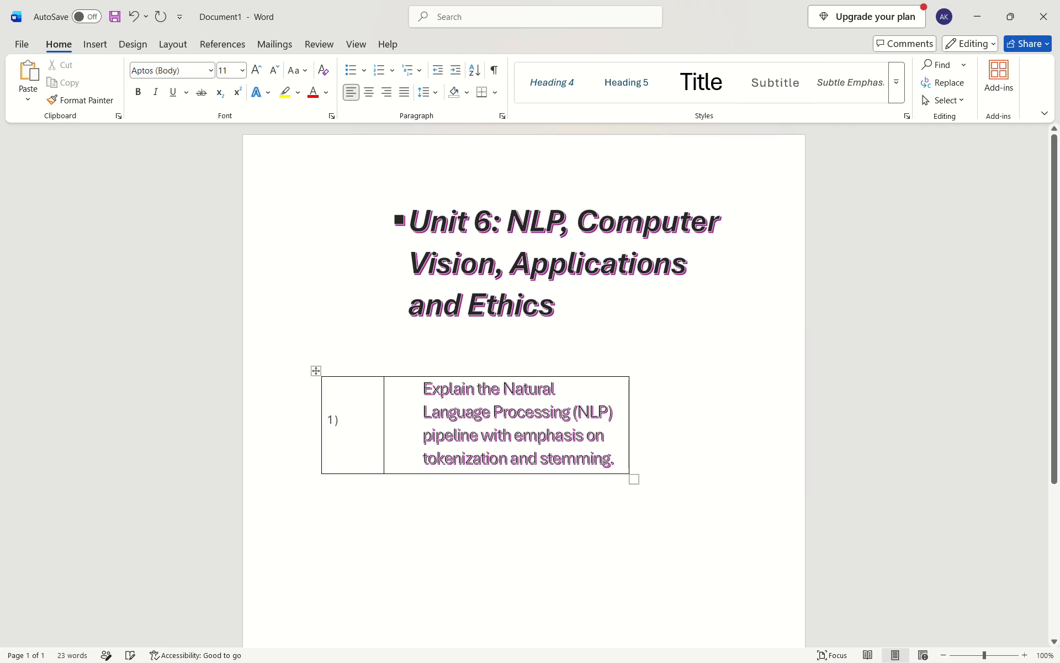
Delete the whole question table below the Unit 6 heading by deleting its columns.
right_click(632, 433)
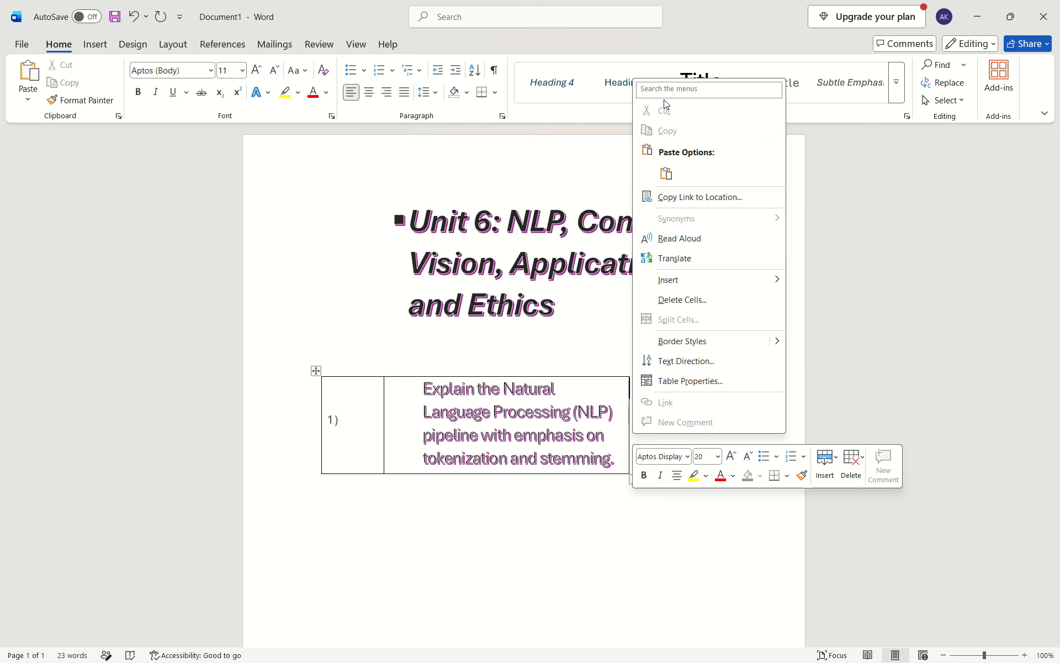
left_click(563, 157)
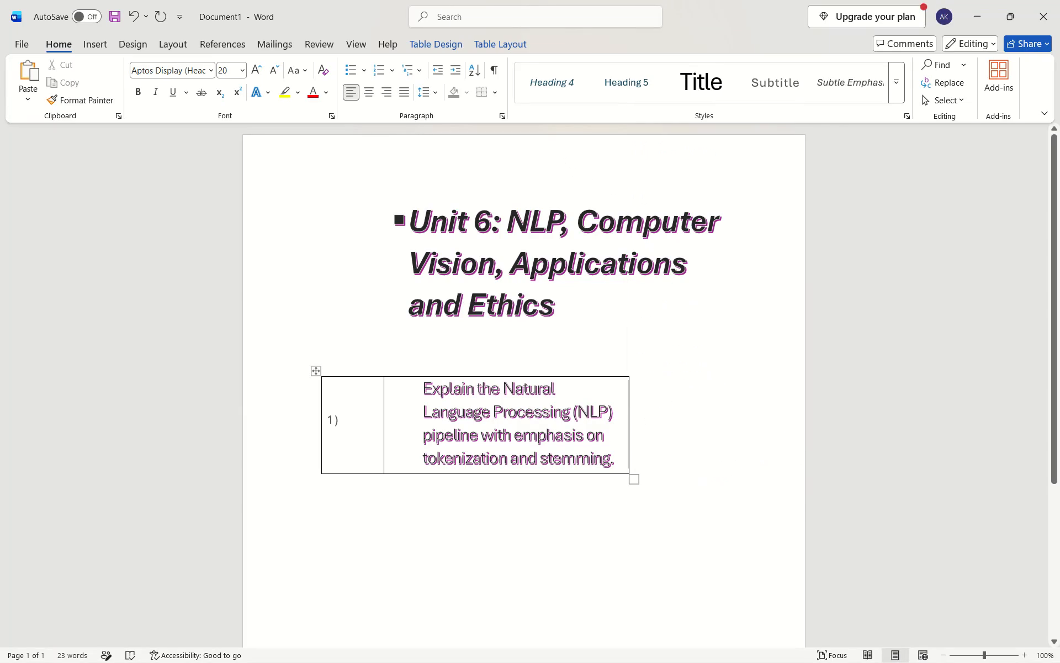
double_click(315, 371)
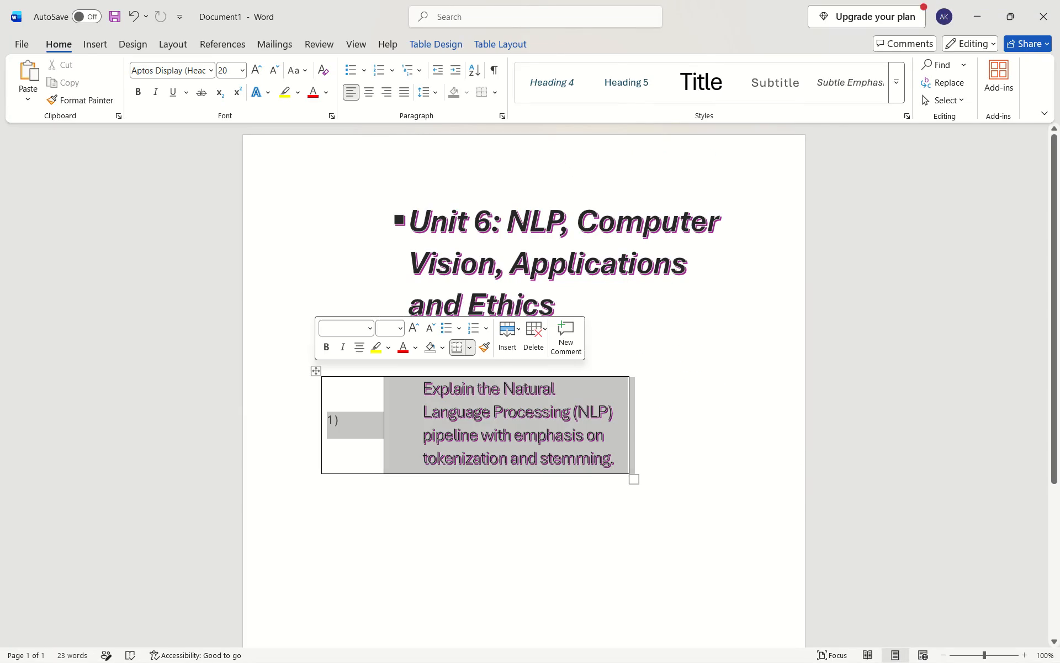
left_click(543, 339)
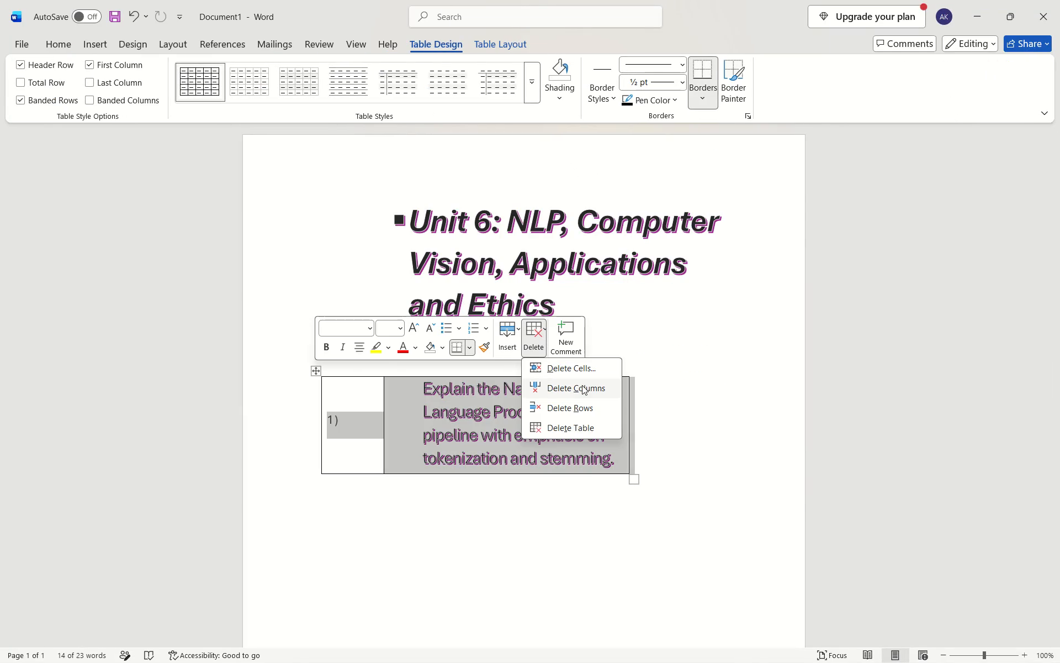
left_click(584, 390)
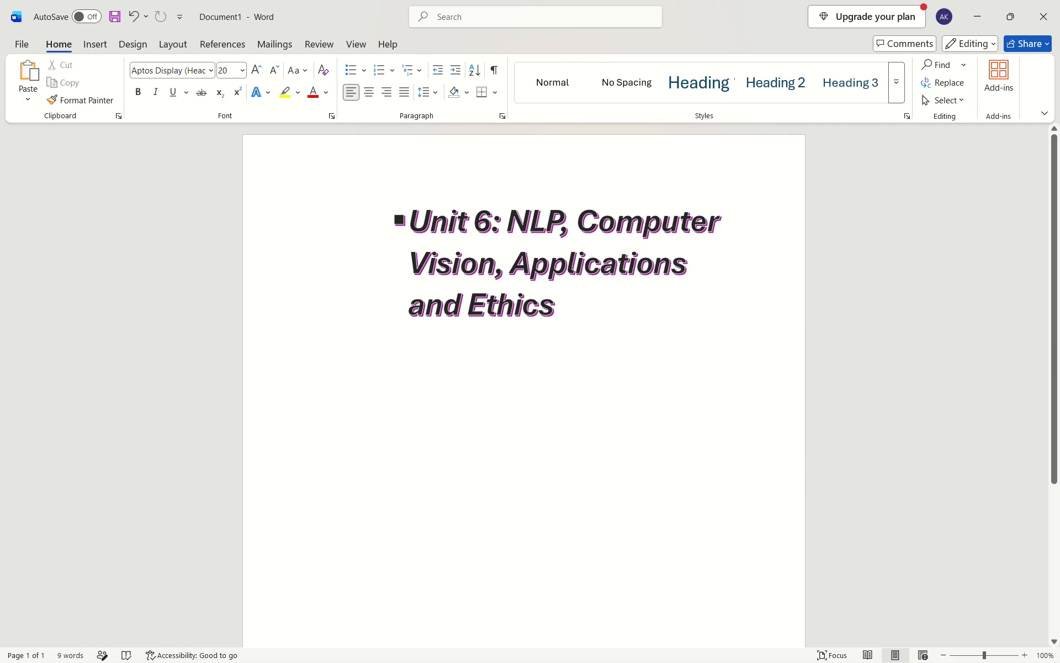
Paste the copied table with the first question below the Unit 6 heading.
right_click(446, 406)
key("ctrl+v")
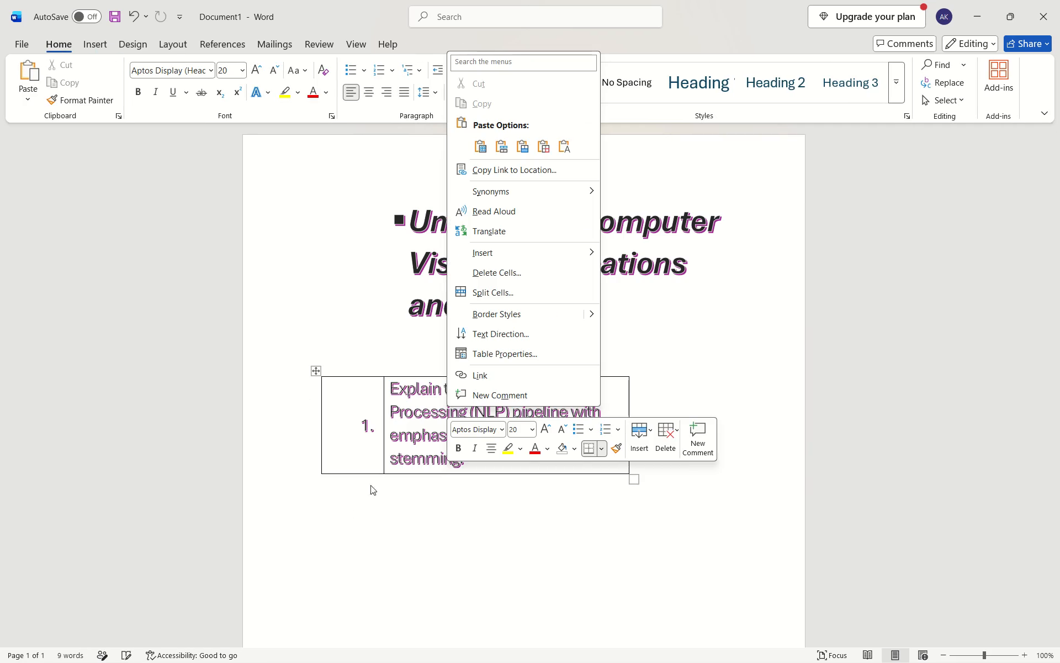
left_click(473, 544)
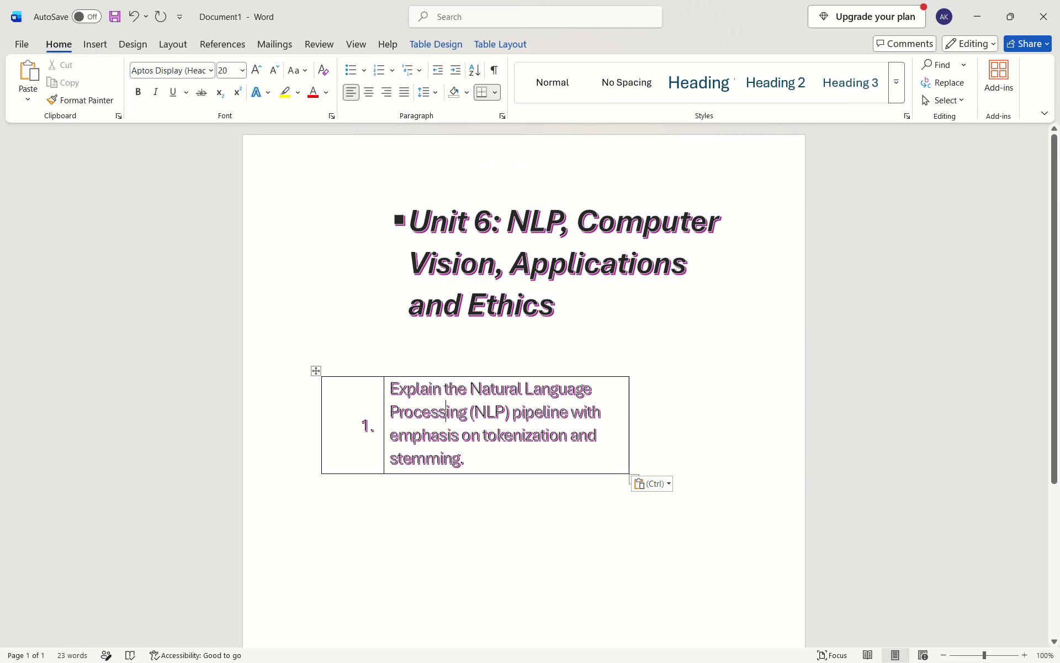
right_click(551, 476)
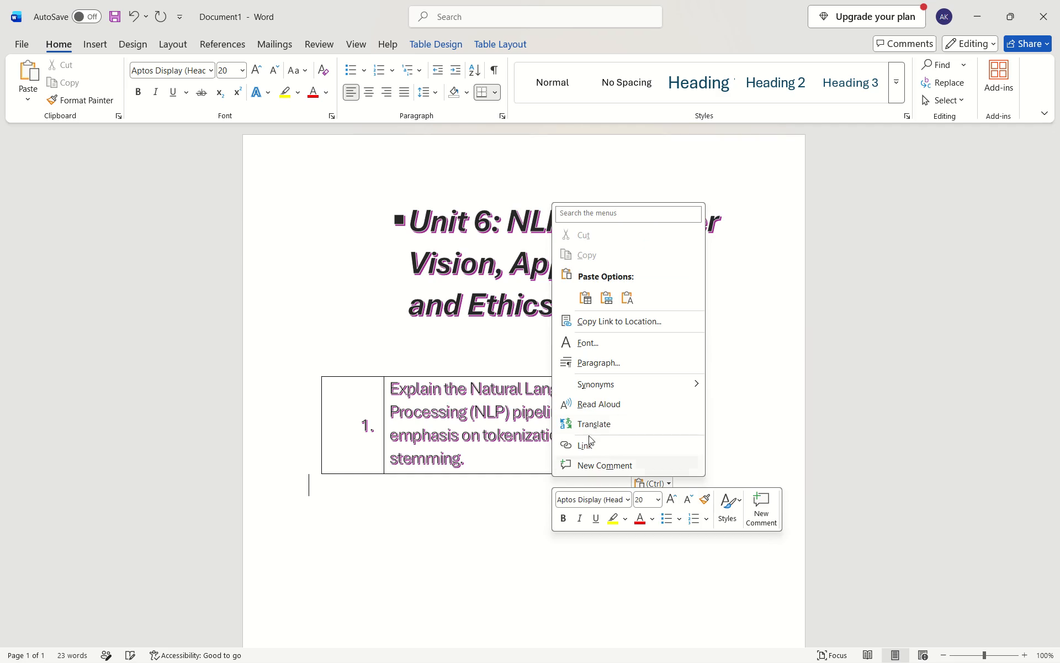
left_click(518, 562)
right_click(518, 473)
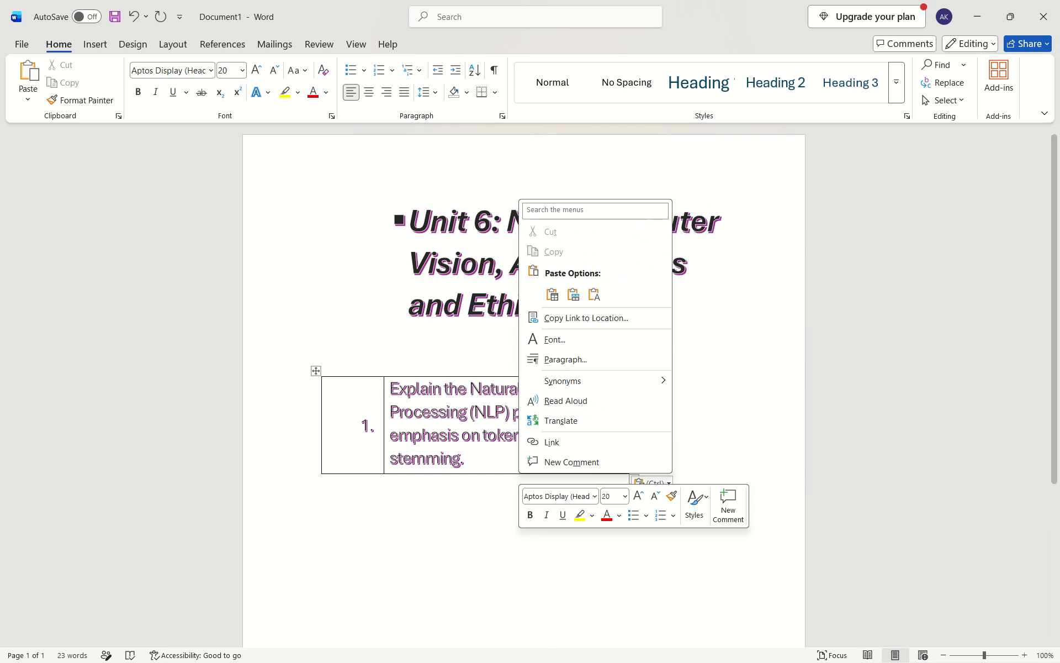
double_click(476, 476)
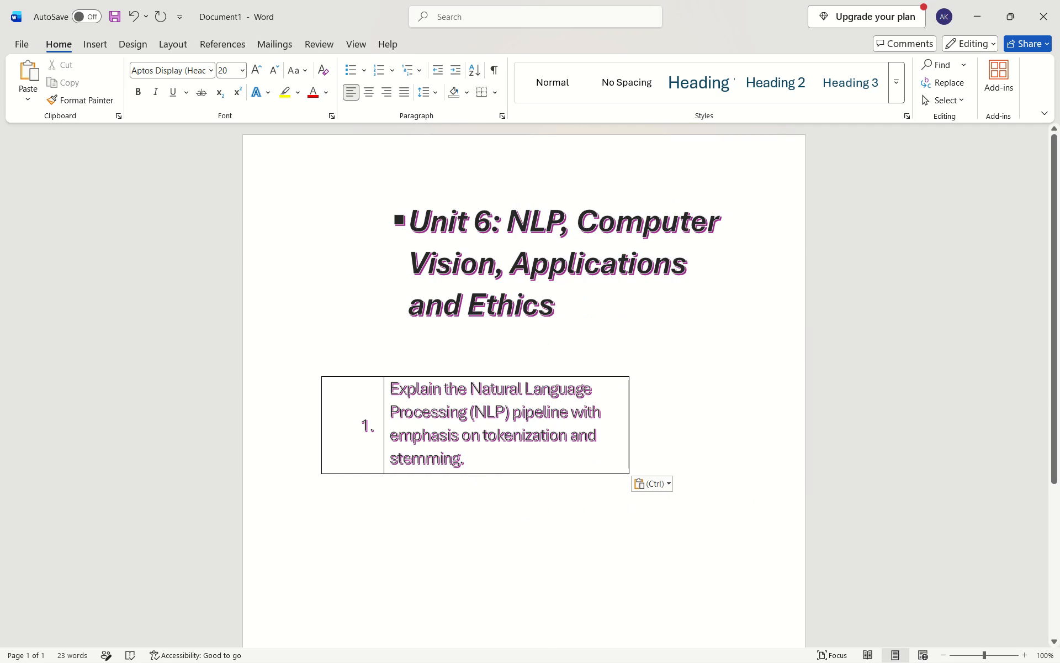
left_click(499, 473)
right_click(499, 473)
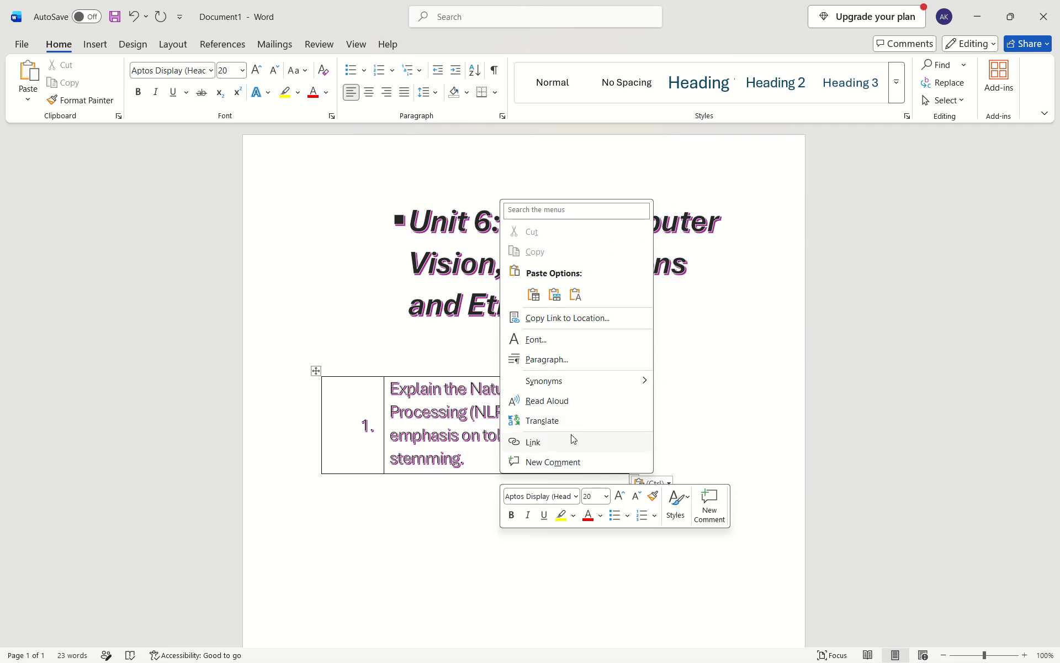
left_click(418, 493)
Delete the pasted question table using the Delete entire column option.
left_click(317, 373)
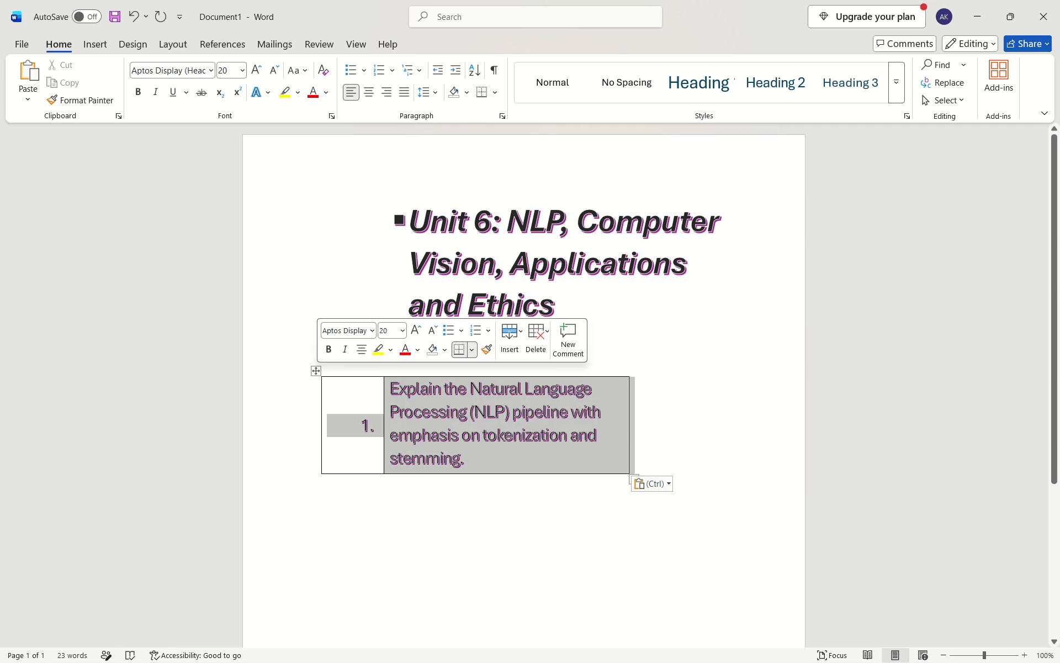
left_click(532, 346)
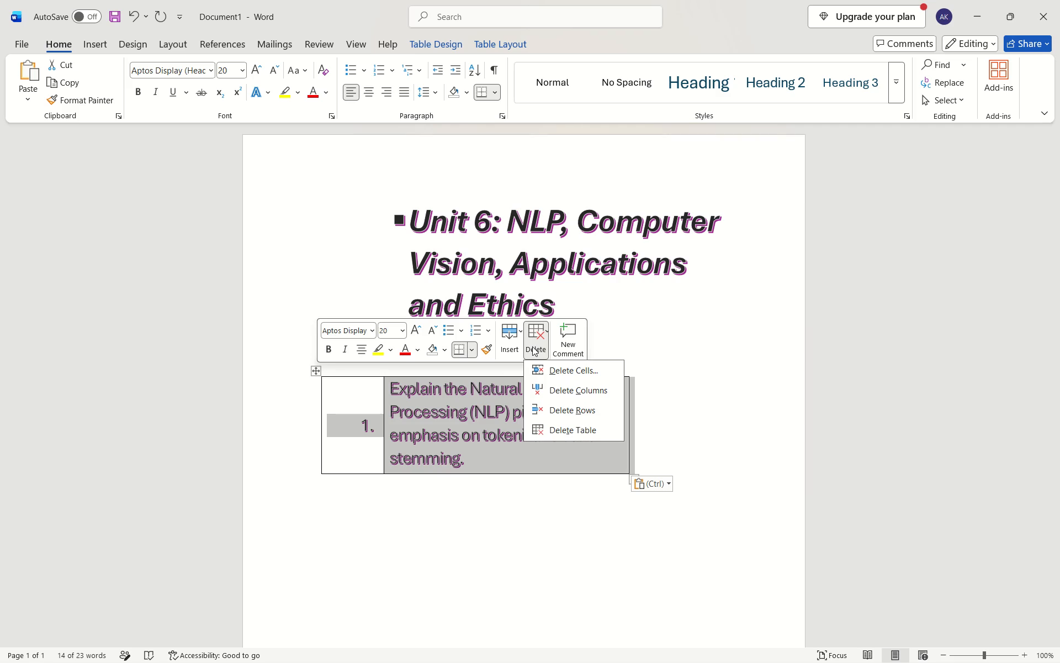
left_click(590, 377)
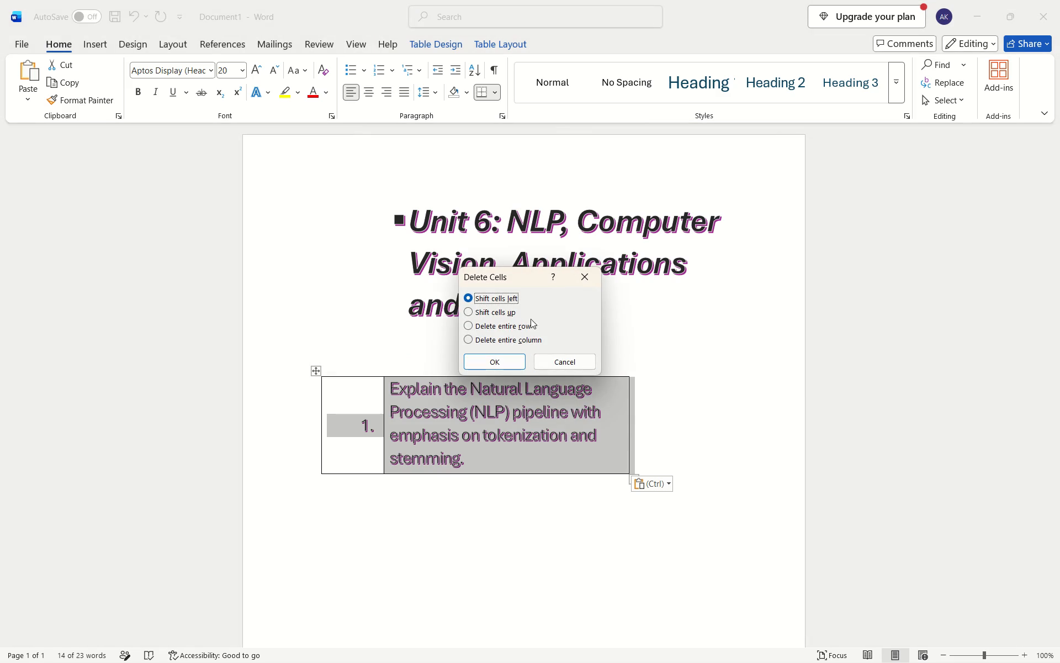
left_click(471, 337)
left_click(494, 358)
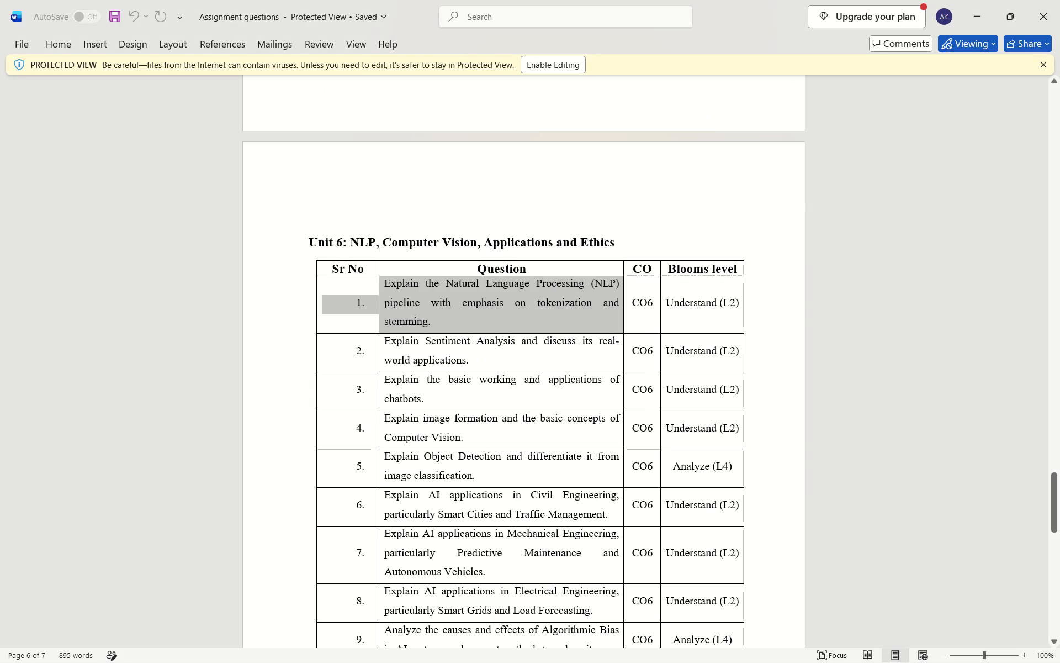
Copy only the first Unit 6 question's text from the Assignment questions document and paste it below the heading in Document1.
left_click_drag(299, 290, 283, 235)
left_click(283, 235)
left_click_drag(387, 284, 504, 326)
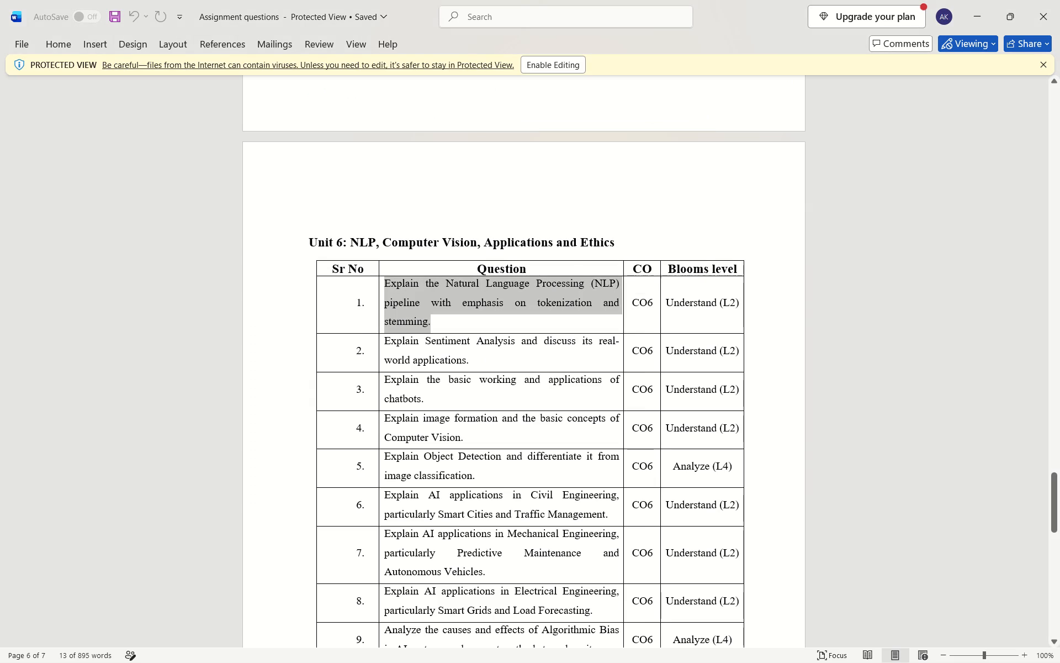
key("ctrl+v")
key("ctrl+c")
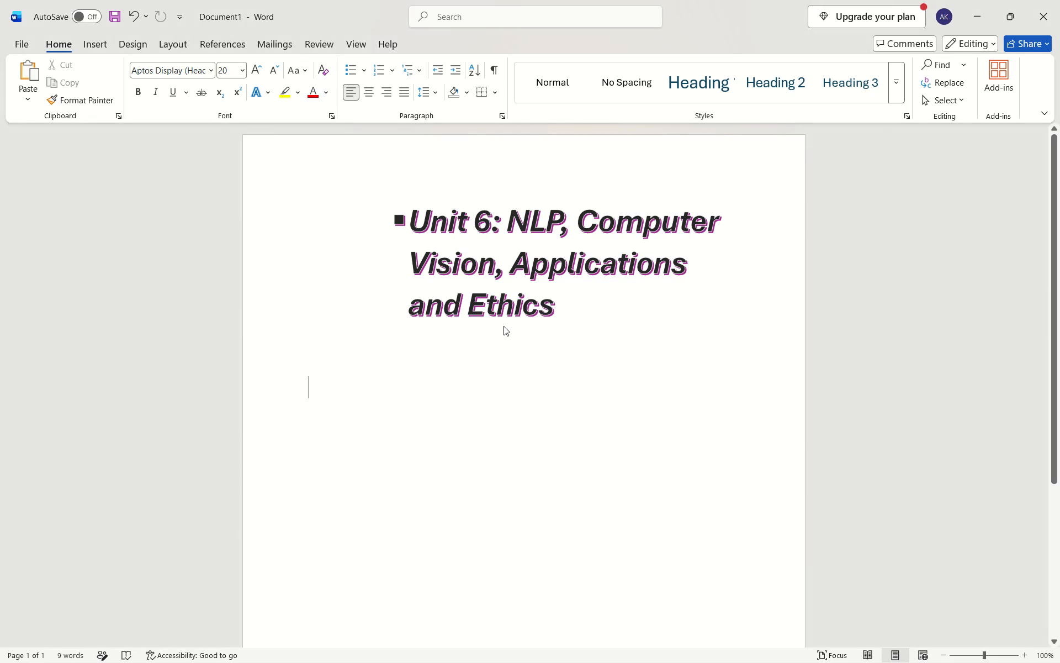
key("ctrl+v")
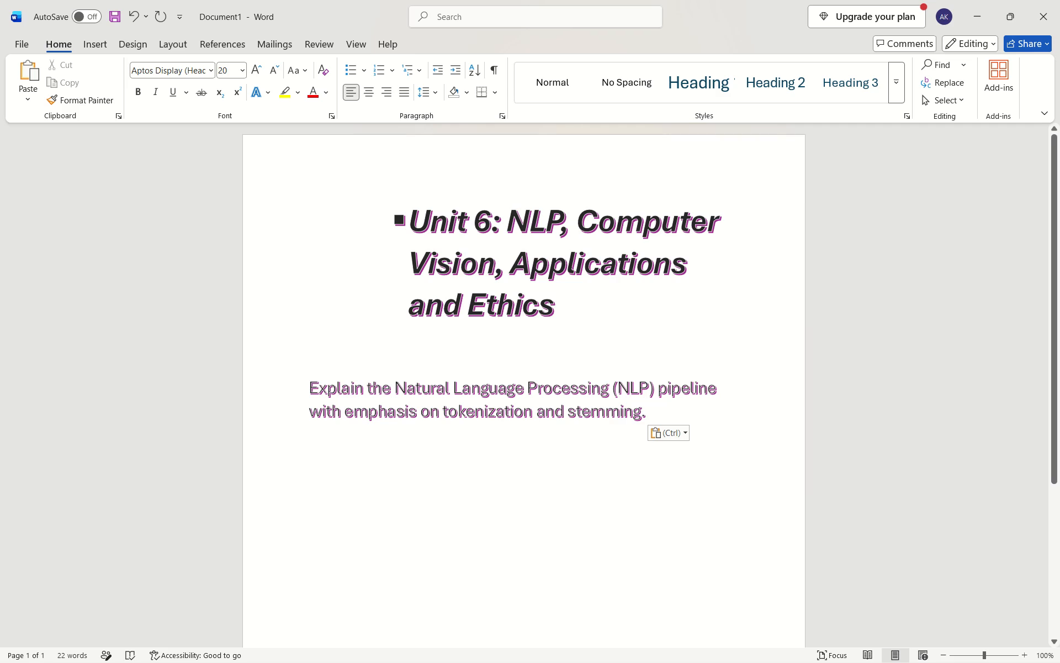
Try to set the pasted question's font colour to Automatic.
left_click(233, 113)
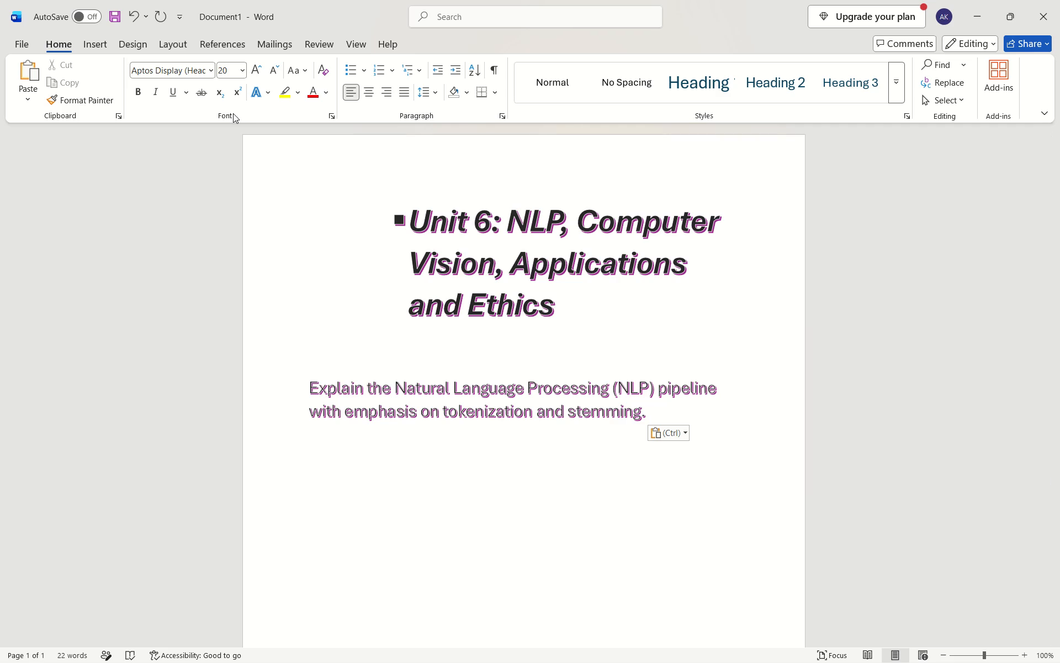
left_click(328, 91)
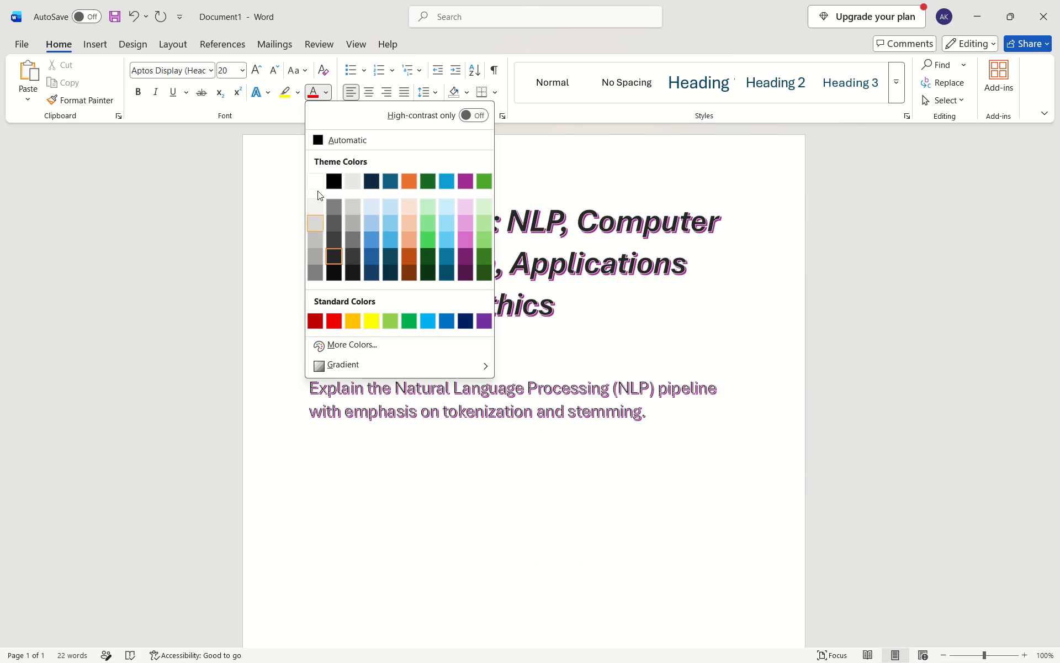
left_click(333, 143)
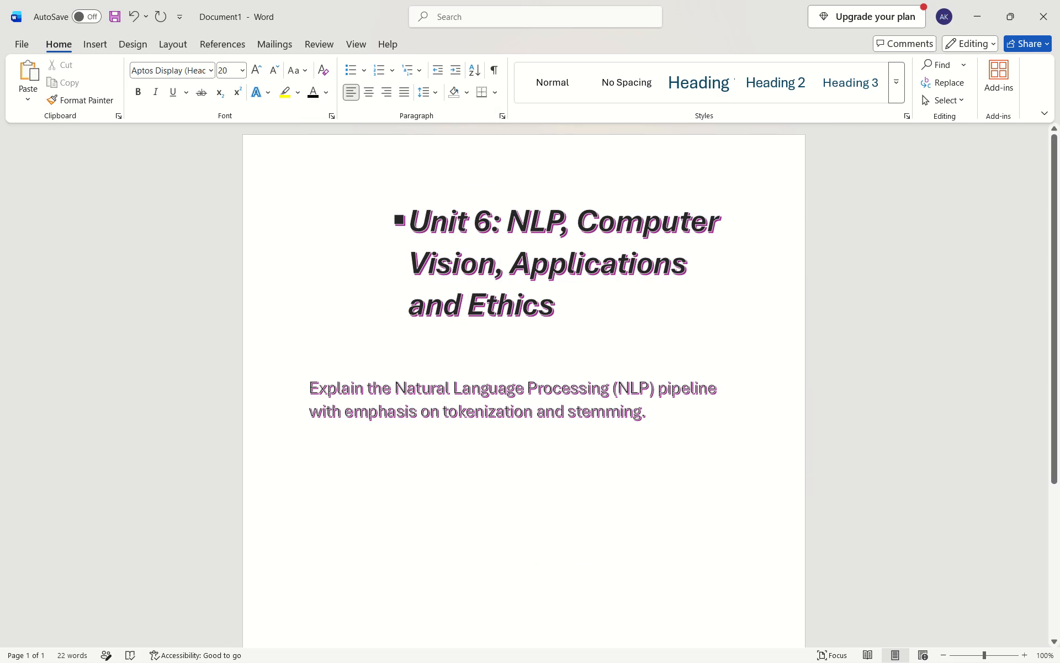
Clear all formatting at the end of the pasted question paragraph.
left_click(325, 71)
left_click(325, 71)
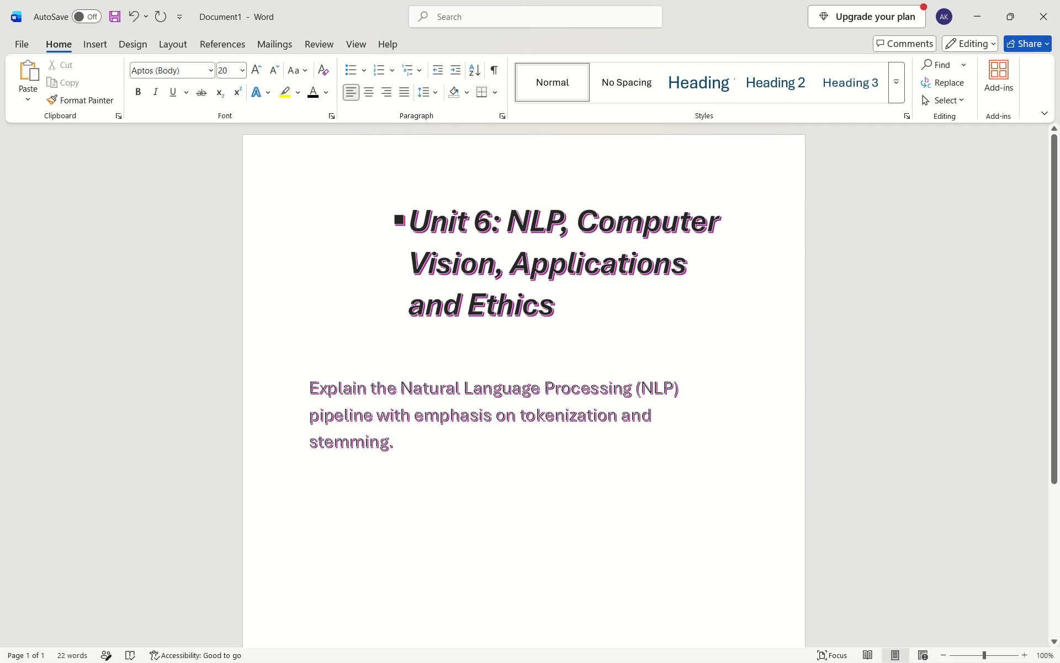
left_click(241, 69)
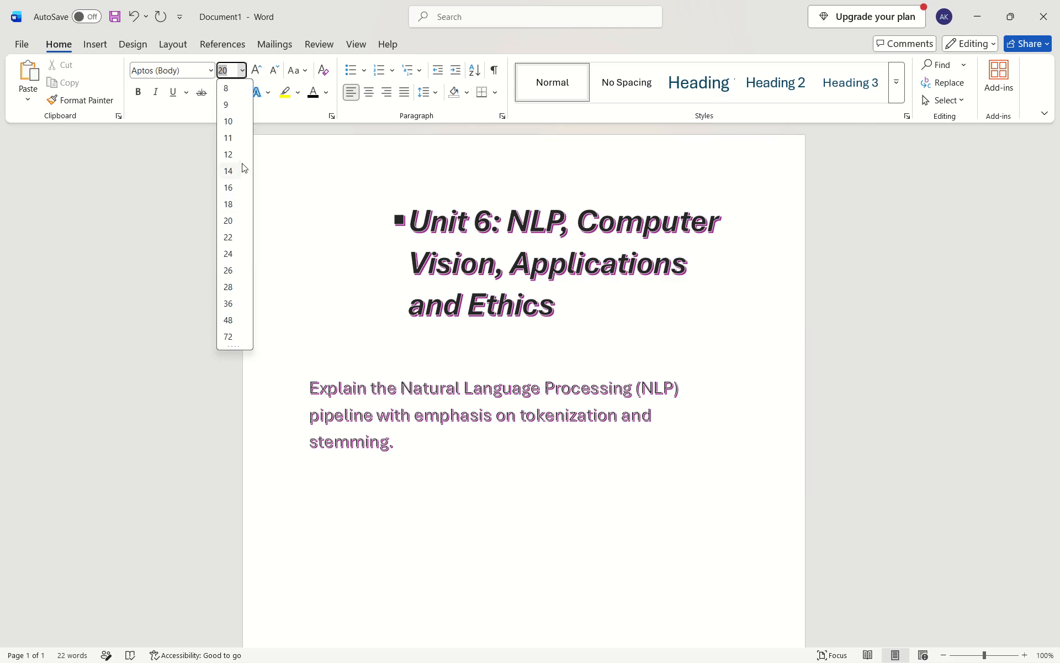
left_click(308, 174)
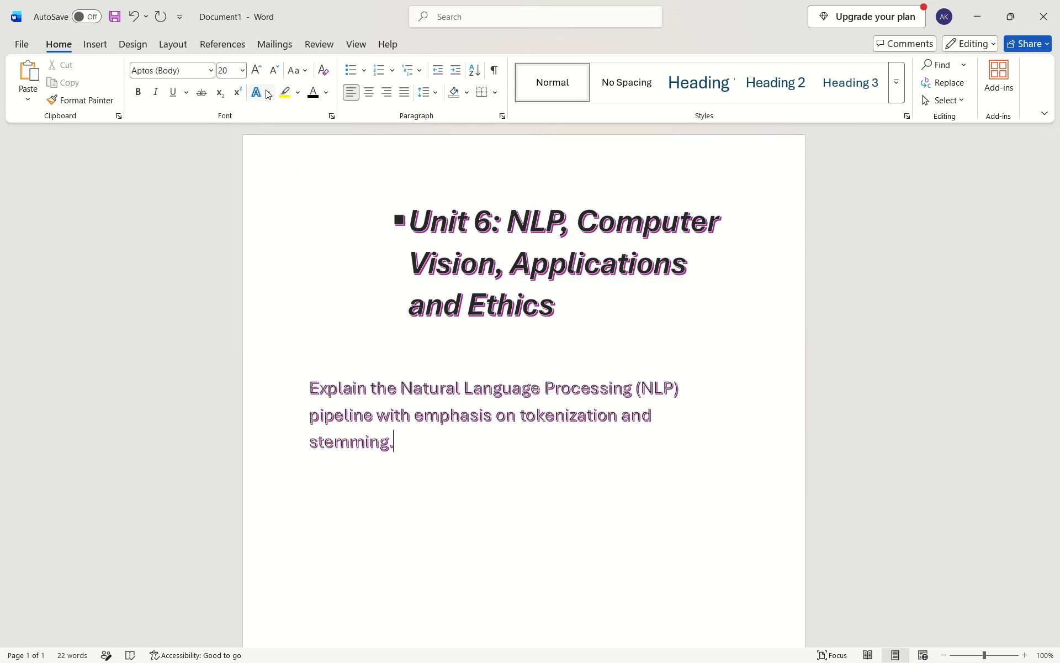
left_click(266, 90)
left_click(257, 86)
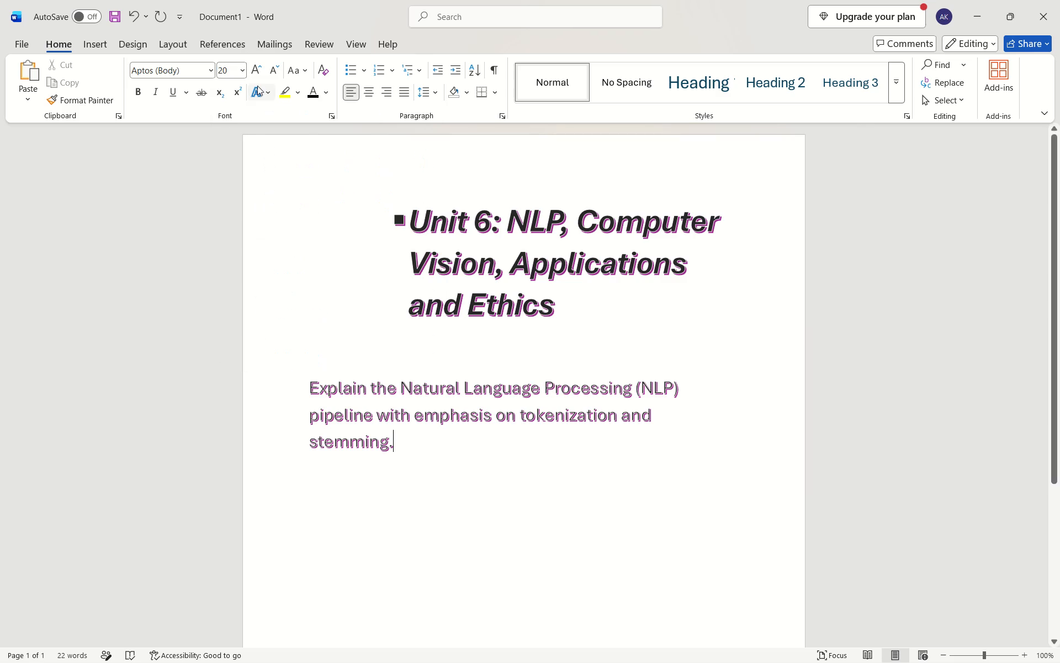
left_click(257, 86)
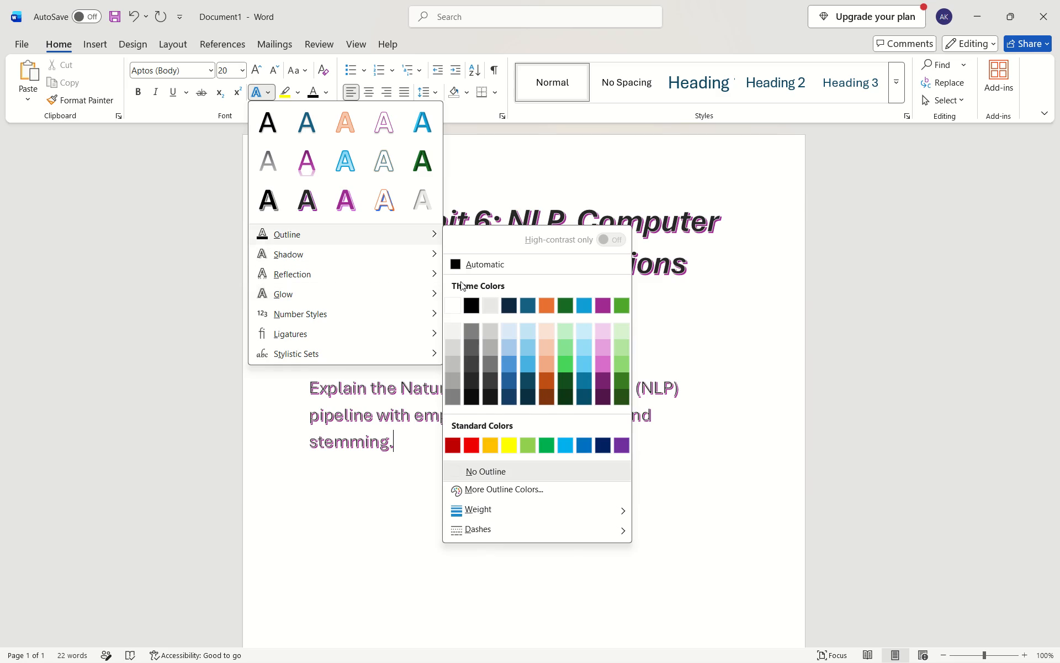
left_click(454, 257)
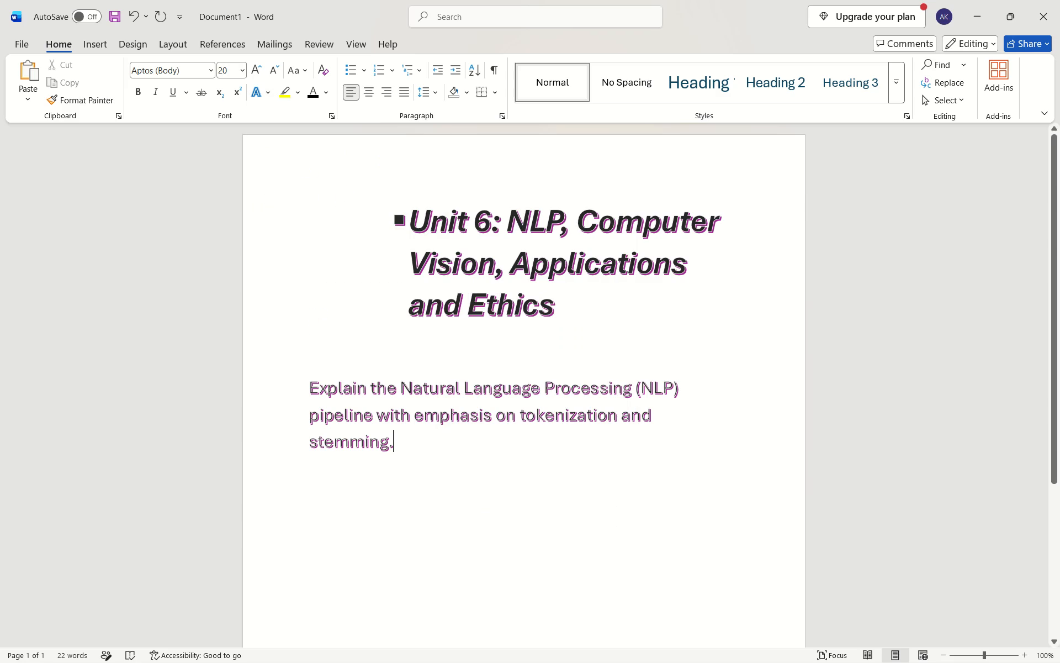
Clear all formatting from the pasted question's text, from "Explain" through "stemming".
left_click(462, 444)
left_click_drag(308, 386, 389, 472)
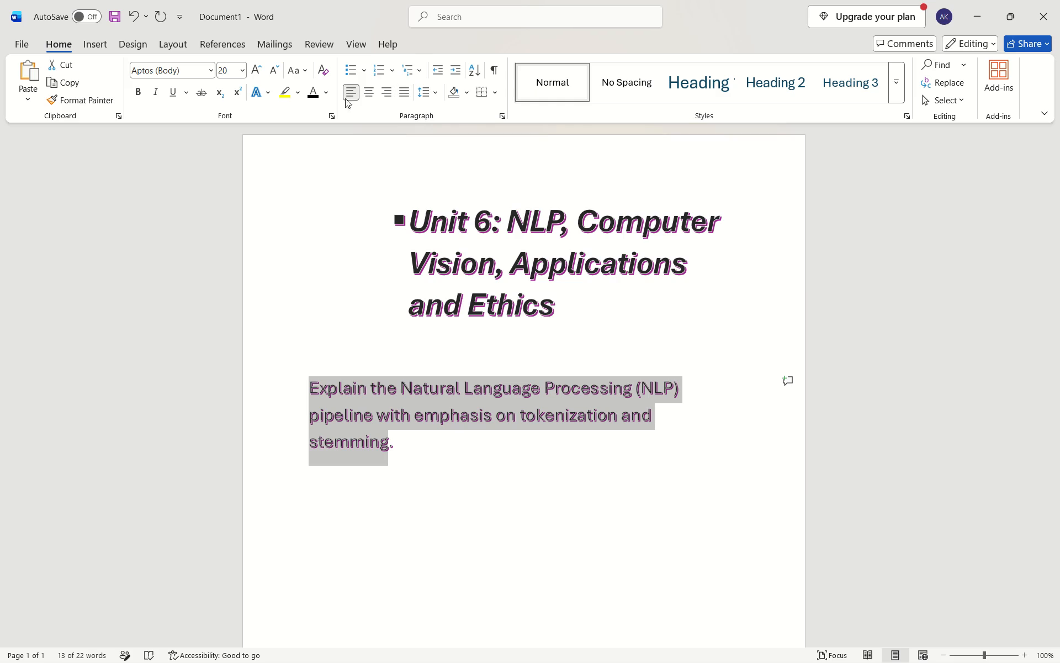
left_click(324, 67)
left_click(324, 67)
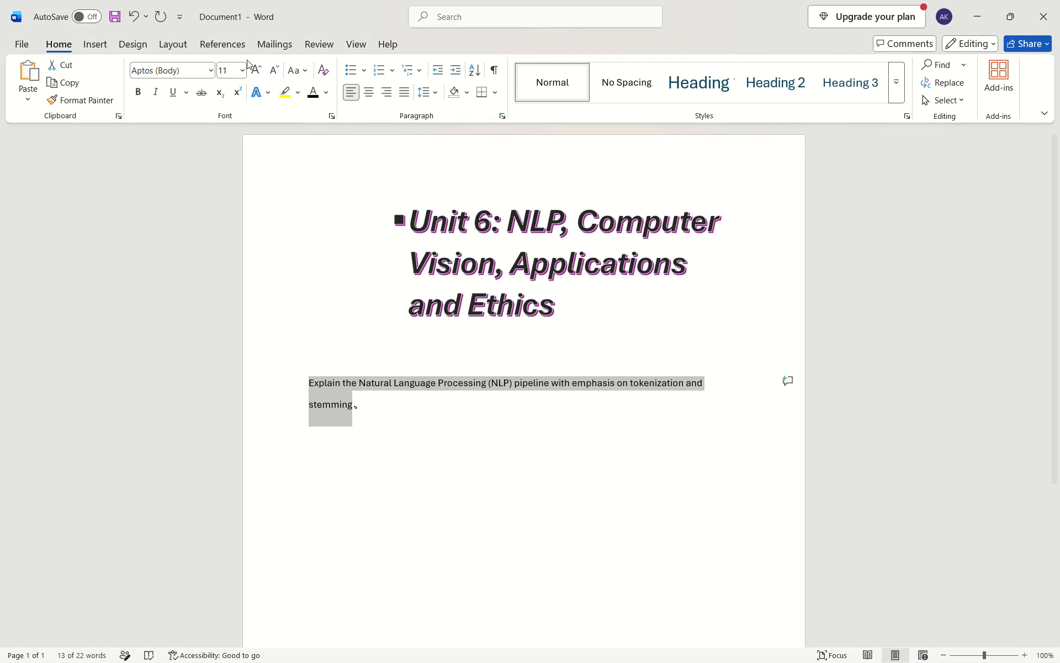
Set the selected question text, from "Explain" through "stemming", to font size 20.
left_click(243, 66)
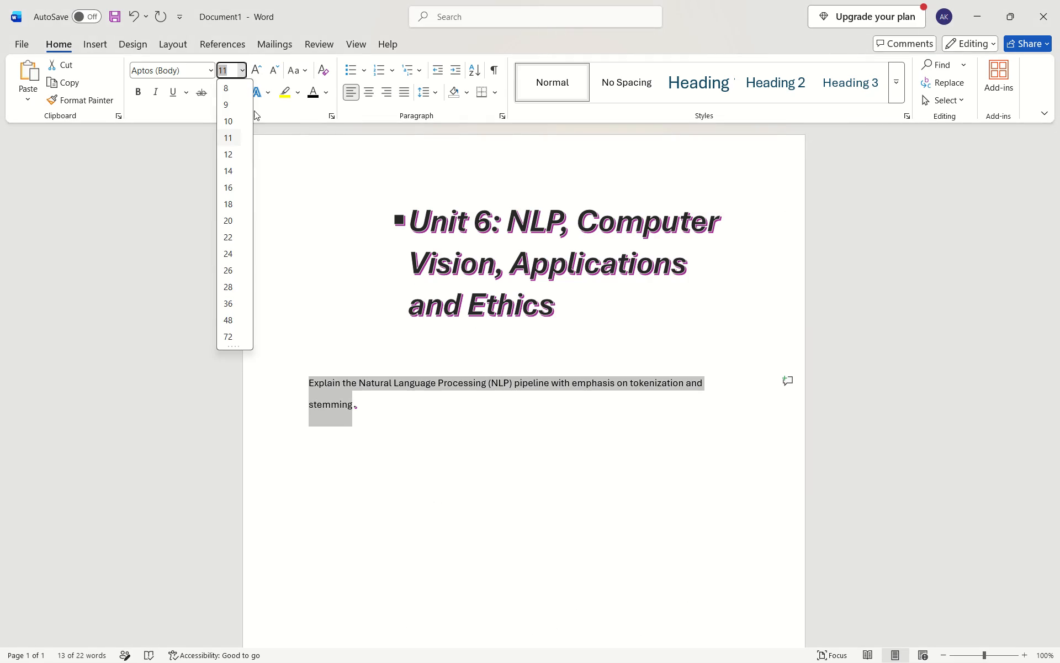
left_click(229, 228)
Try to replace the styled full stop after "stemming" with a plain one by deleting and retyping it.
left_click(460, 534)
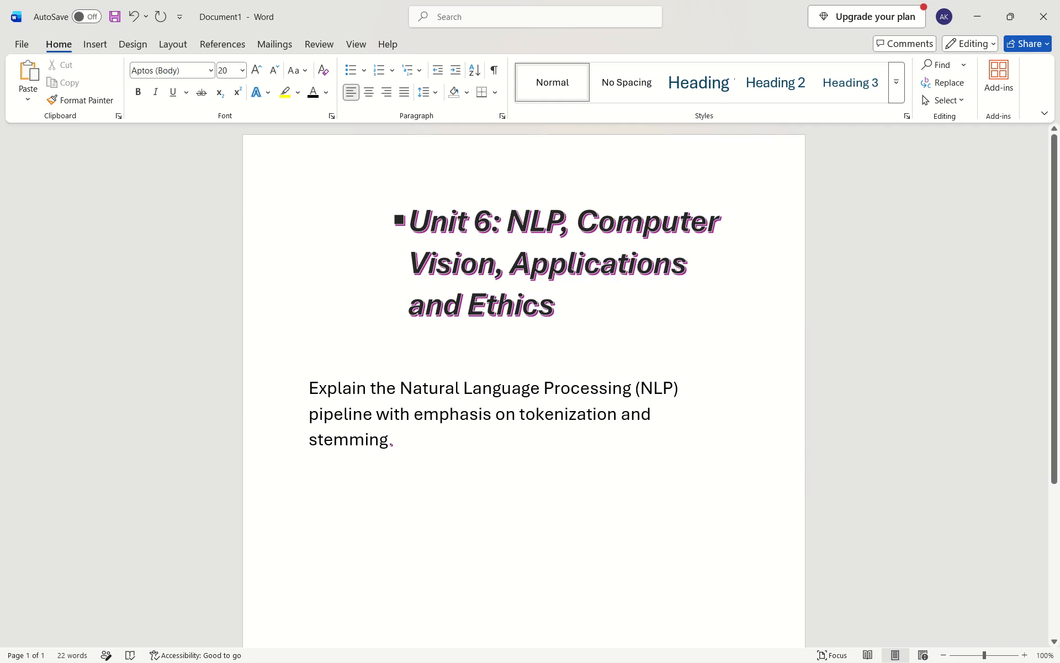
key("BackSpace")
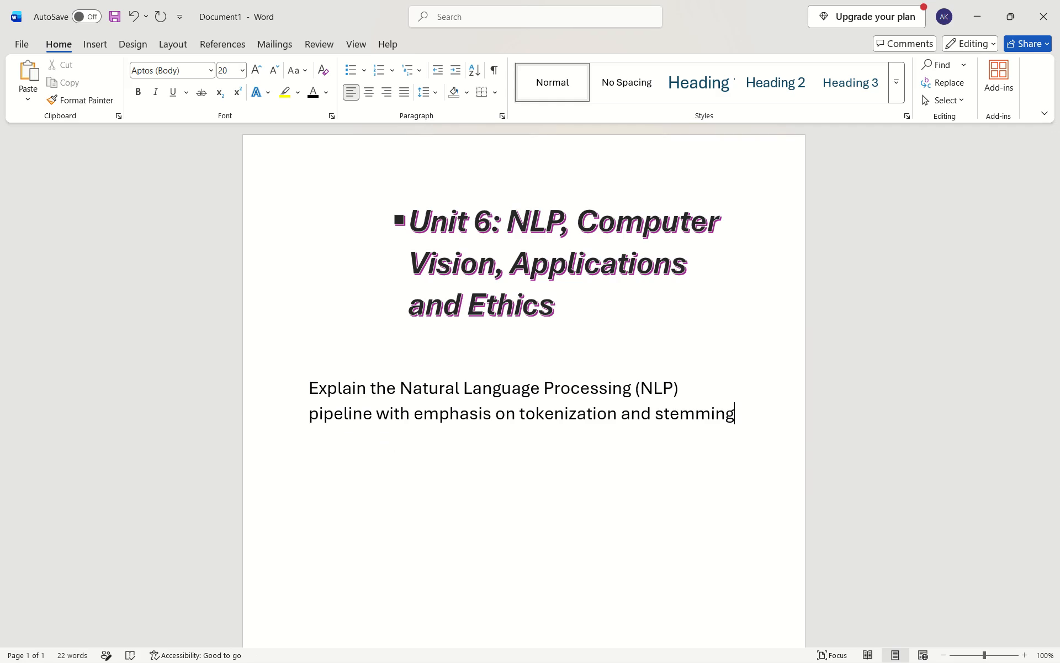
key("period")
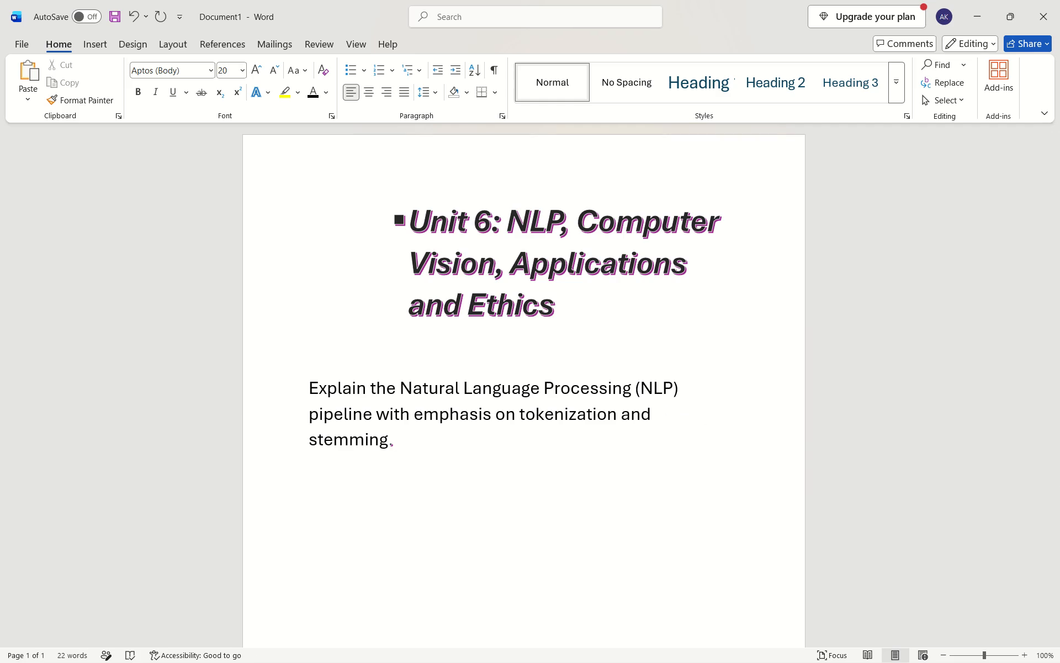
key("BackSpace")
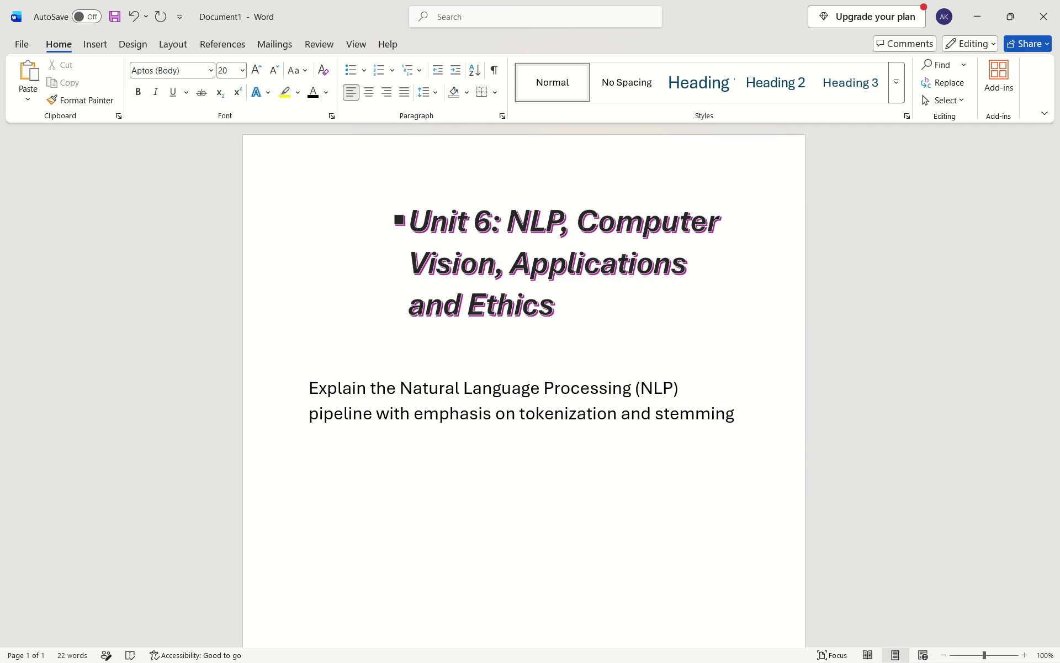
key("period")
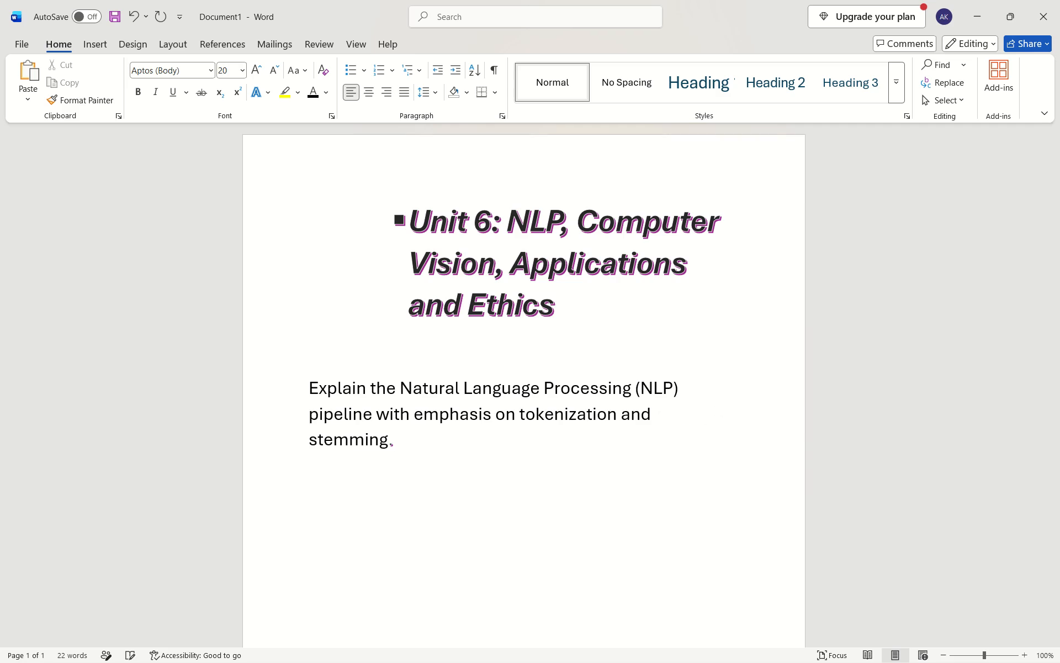
Start a new empty paragraph below the question.
left_click(436, 587)
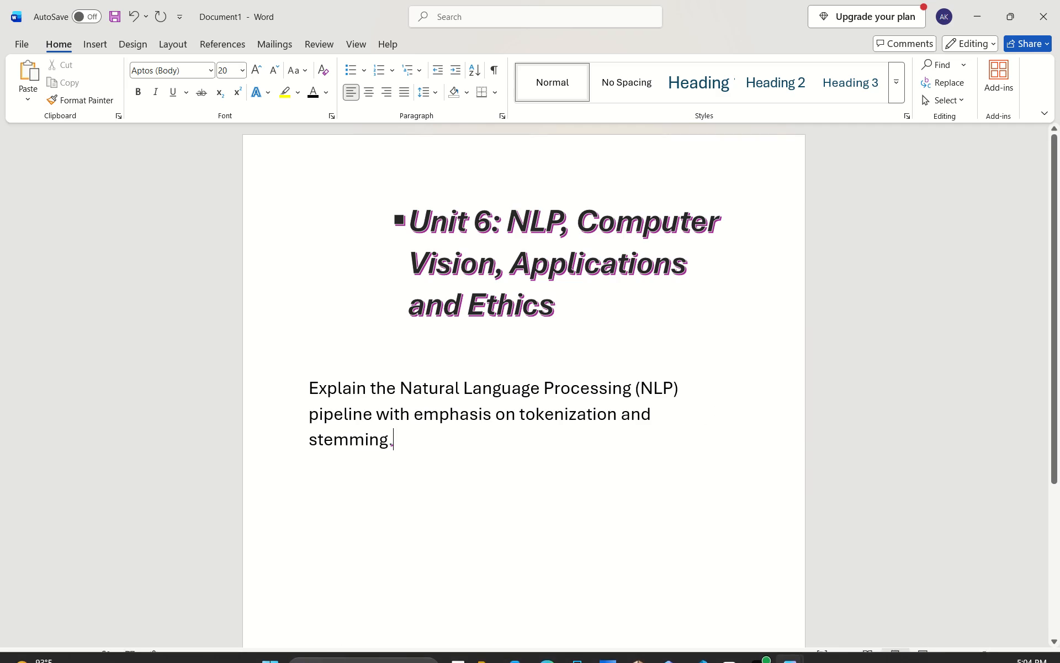
key("Return")
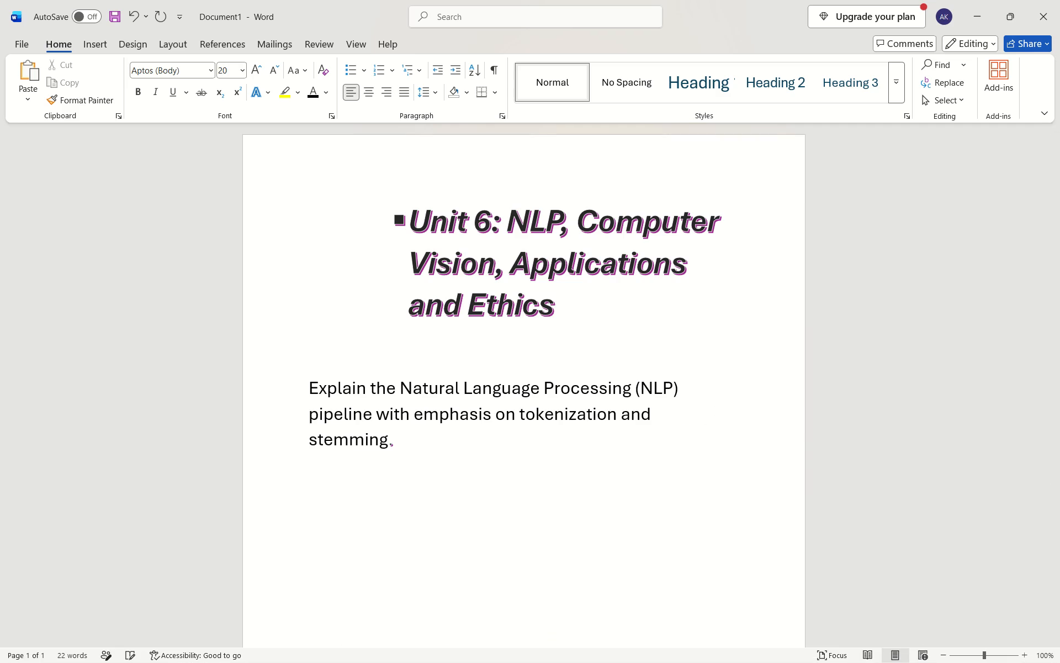
Number the question by inserting "Q 1)" directly before "Explain".
scroll(436, 587, "down", 1)
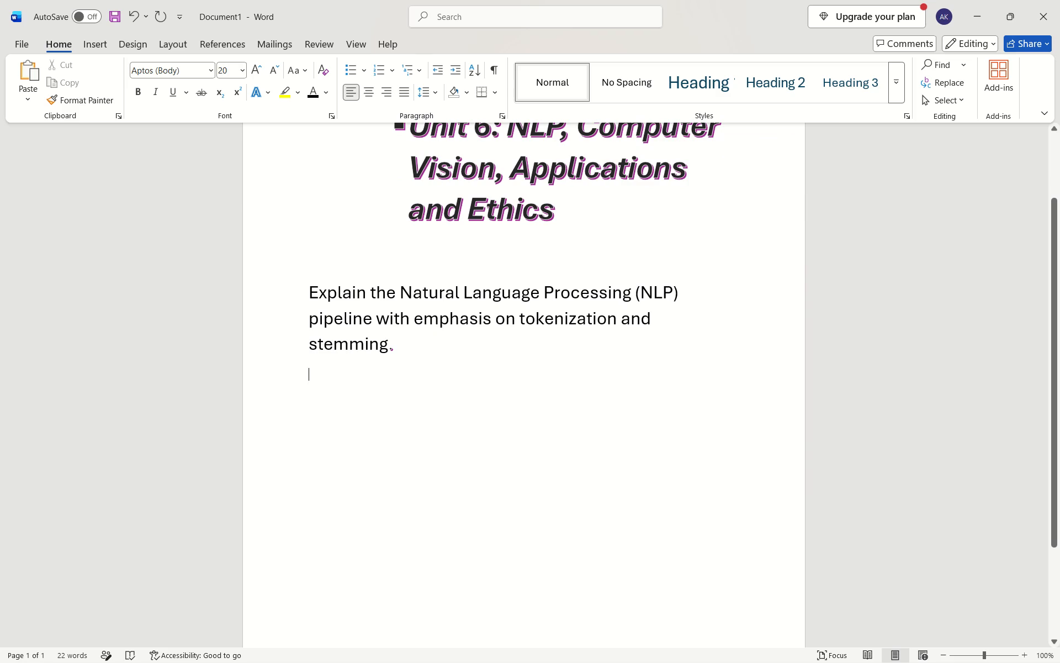
left_click(305, 286)
key("q")
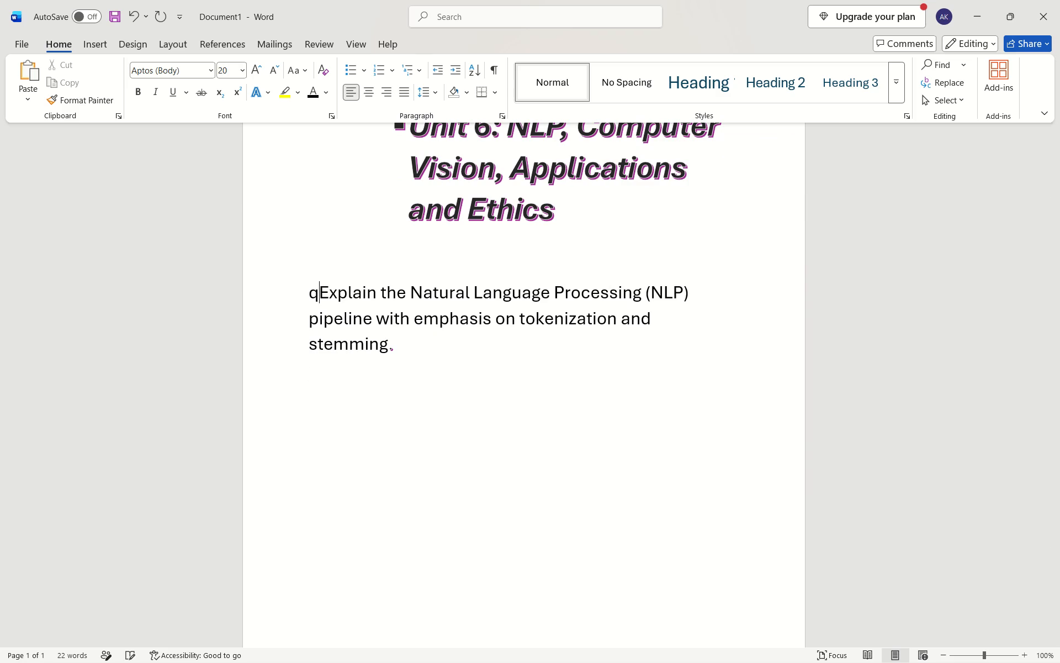
key("space")
type("1")
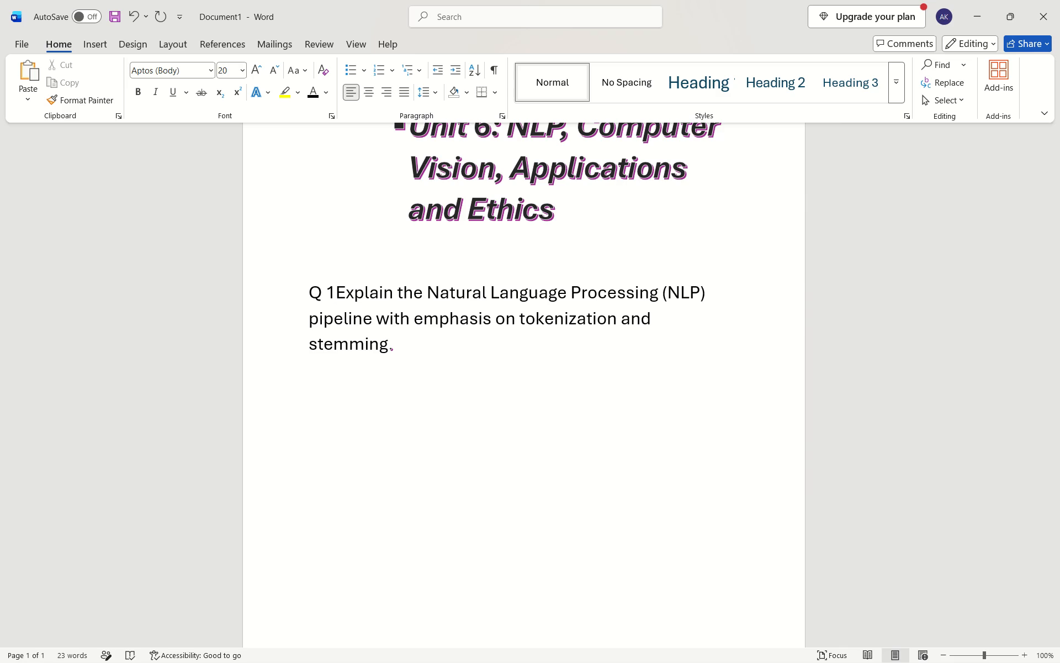
key("shift+parenright")
Insert two more empty paragraphs below the Q 1) question text.
scroll(305, 286, "up", 1)
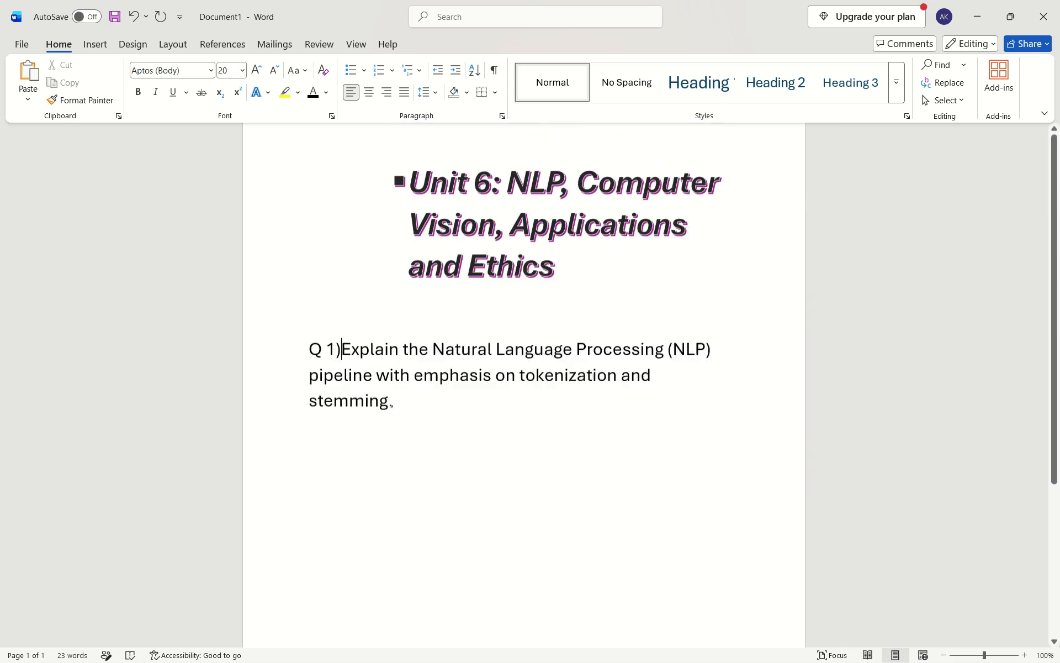
scroll(305, 286, "up", 1)
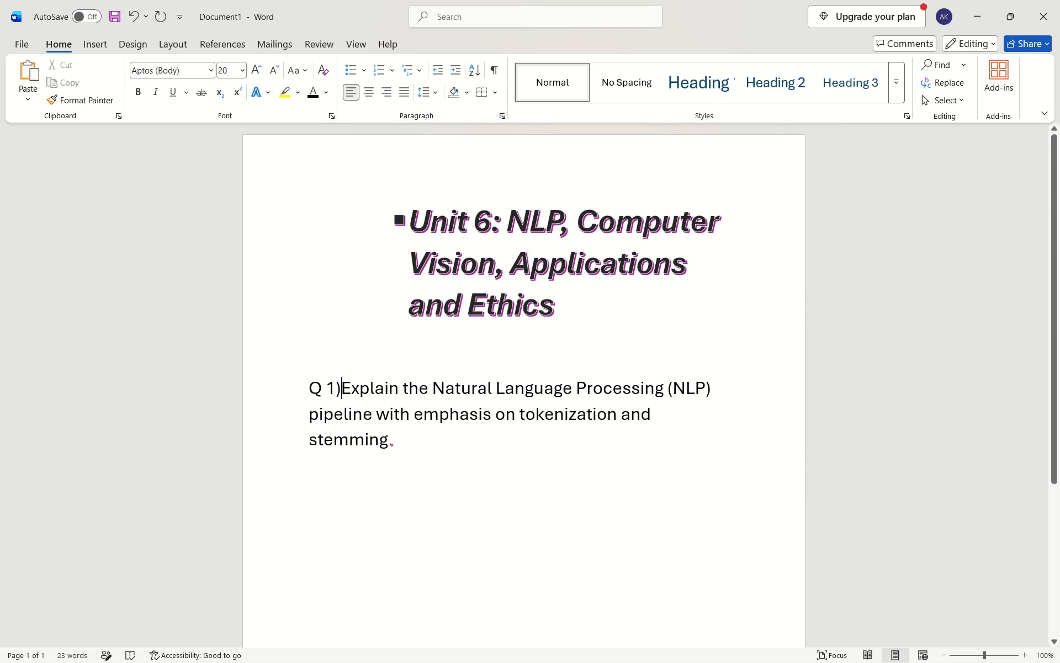
left_click(415, 452)
key("Return")
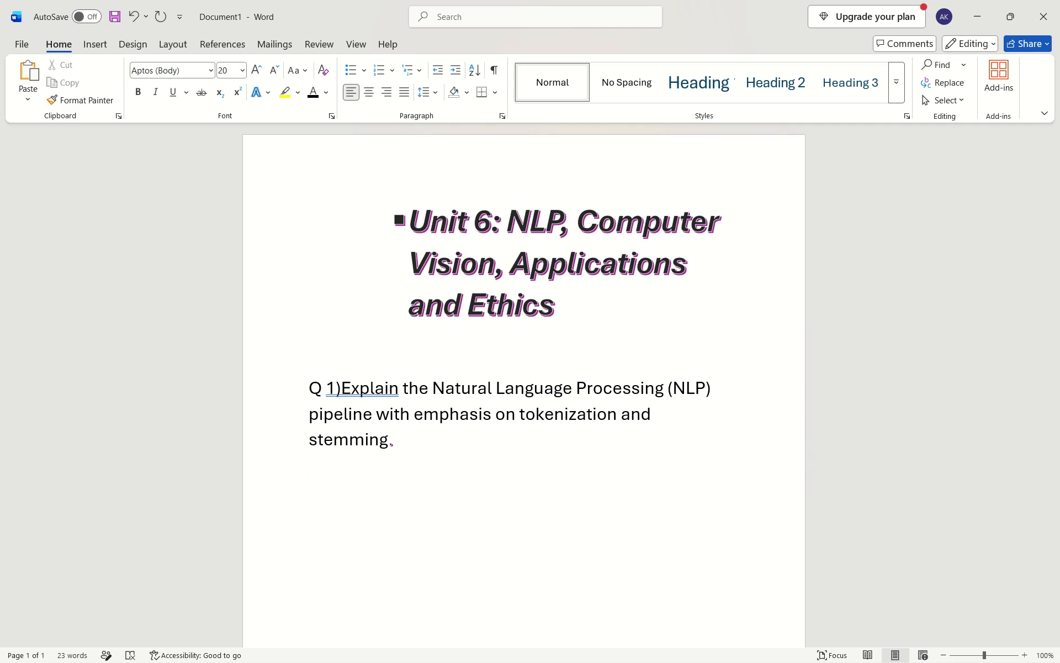
key("ctrl+Right")
key("ctrl+Left")
key("Left")
key("Return")
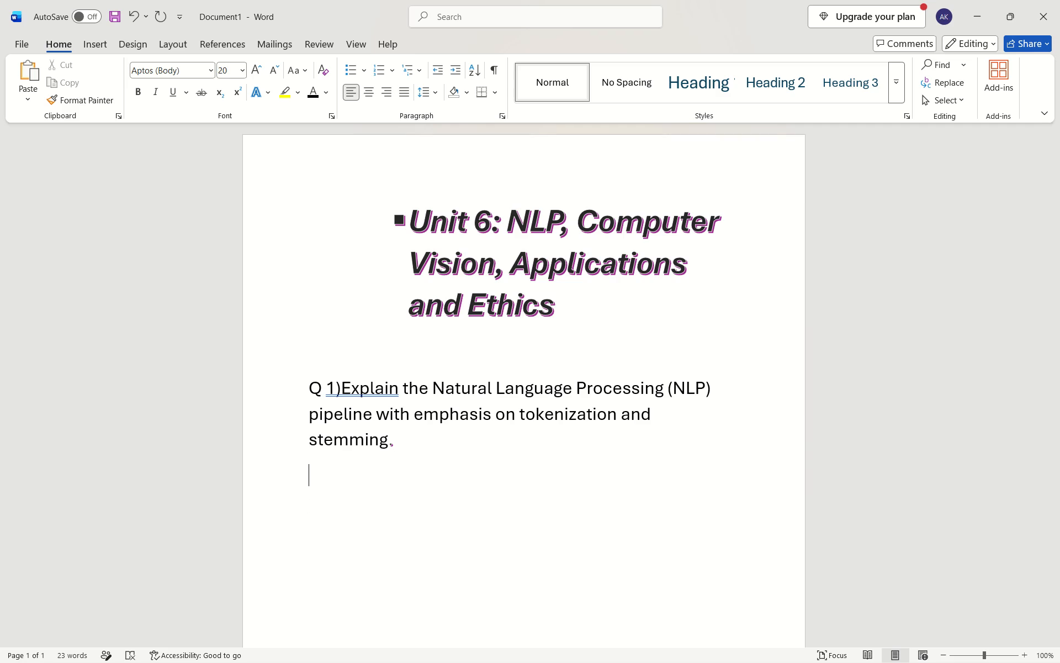
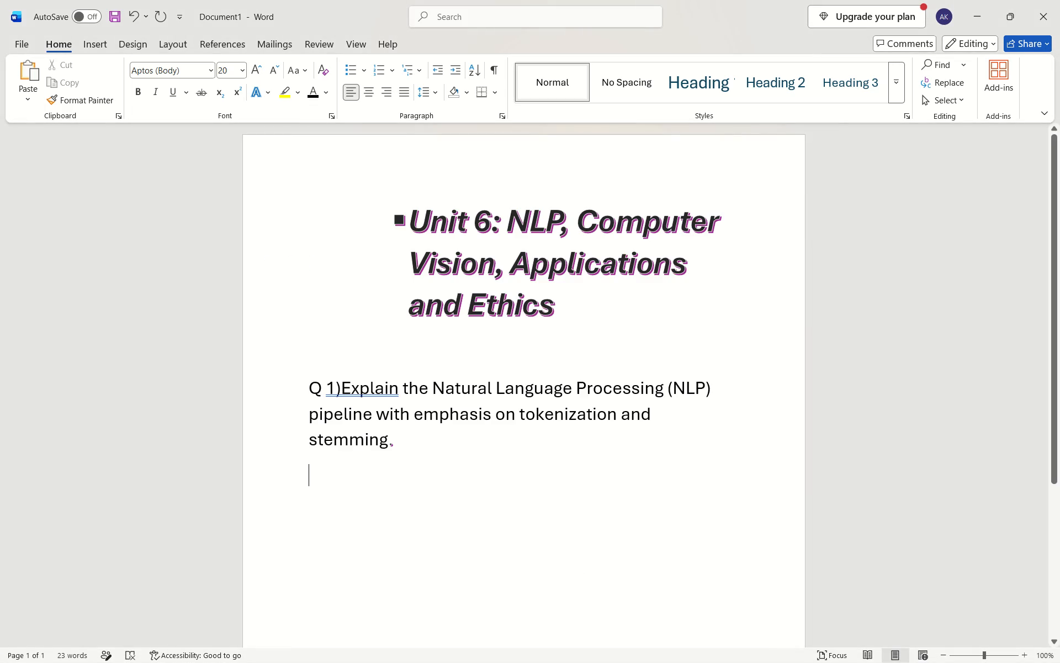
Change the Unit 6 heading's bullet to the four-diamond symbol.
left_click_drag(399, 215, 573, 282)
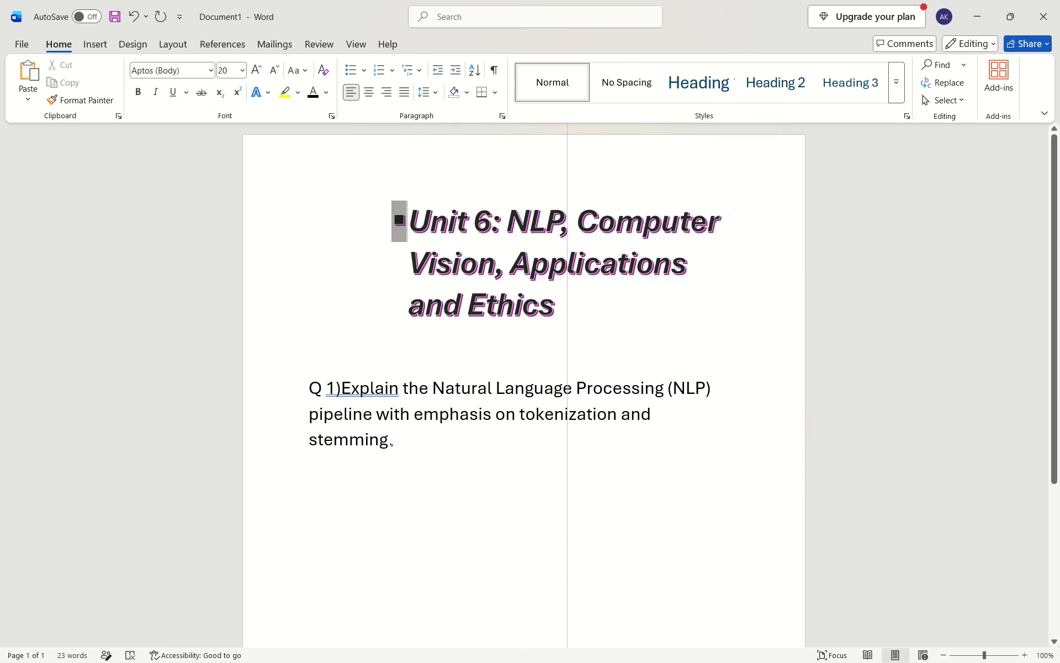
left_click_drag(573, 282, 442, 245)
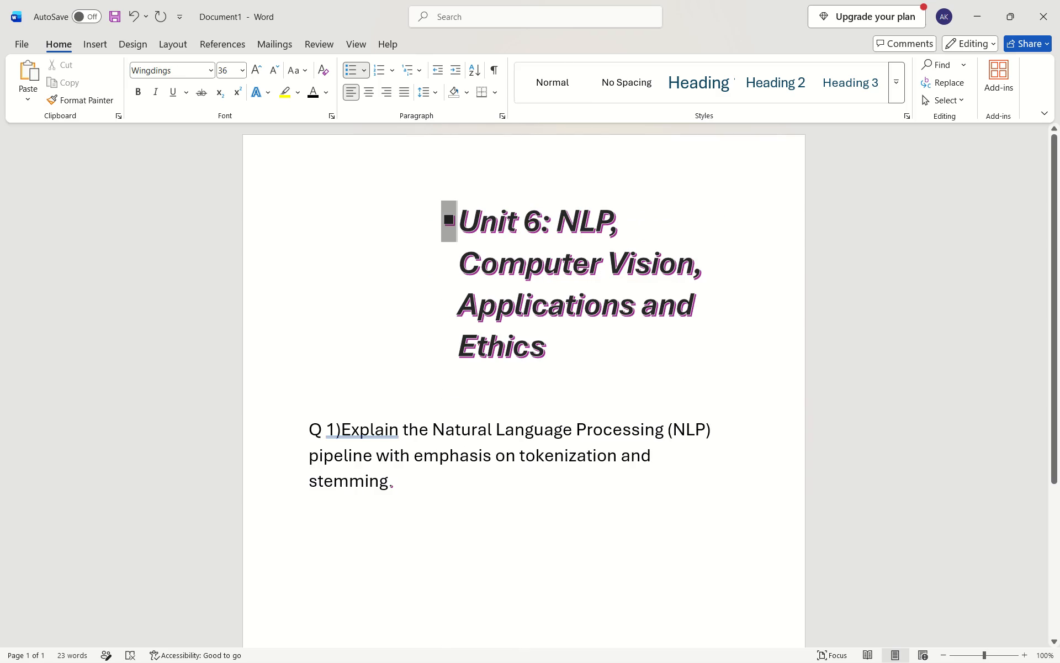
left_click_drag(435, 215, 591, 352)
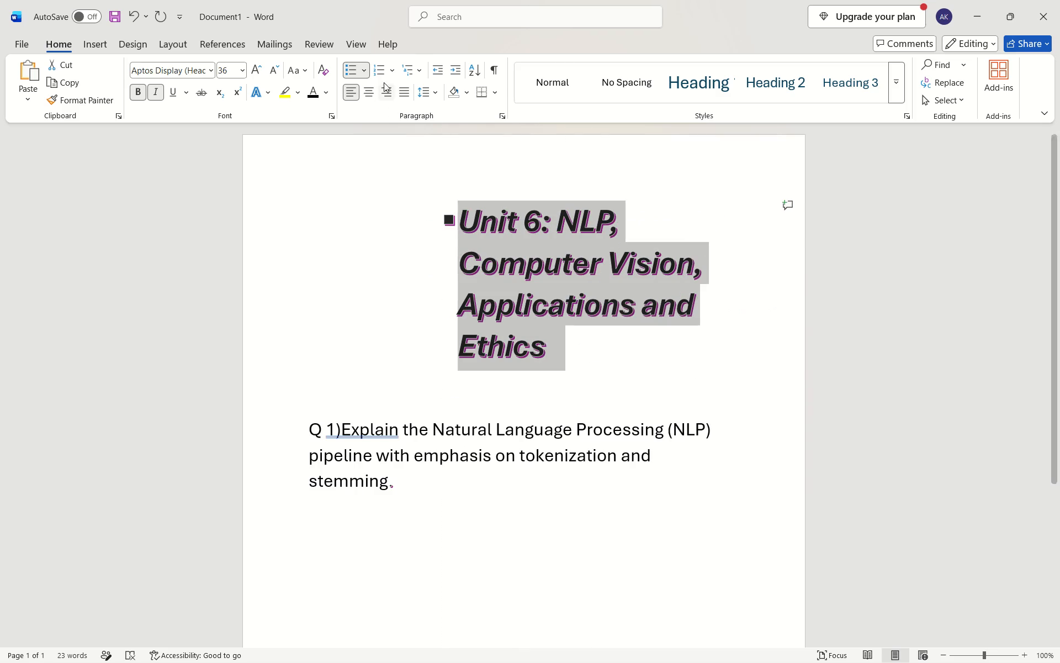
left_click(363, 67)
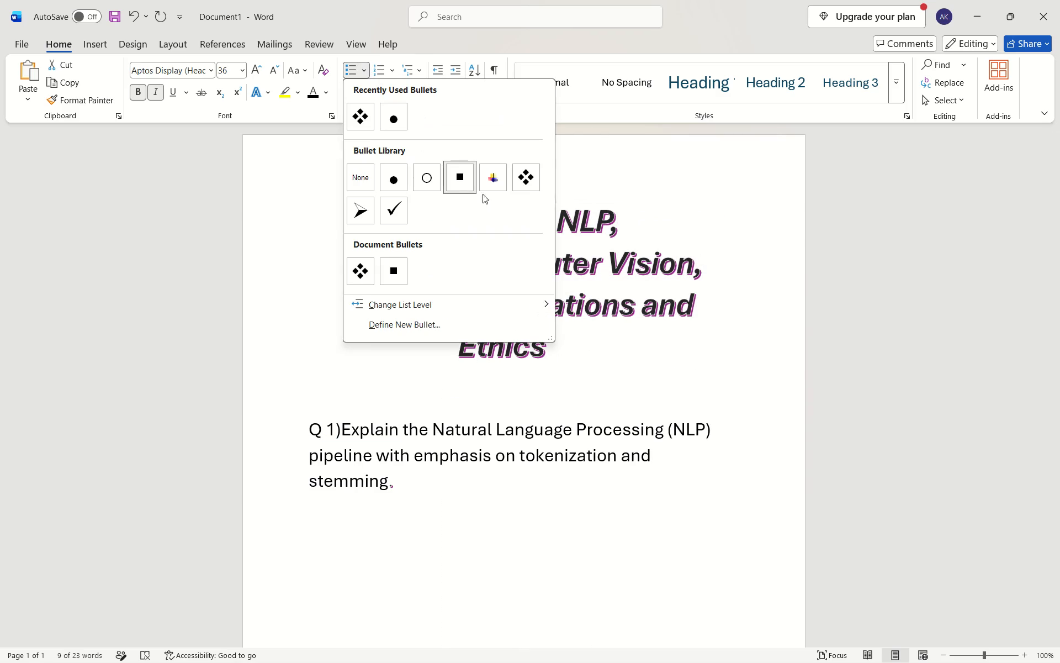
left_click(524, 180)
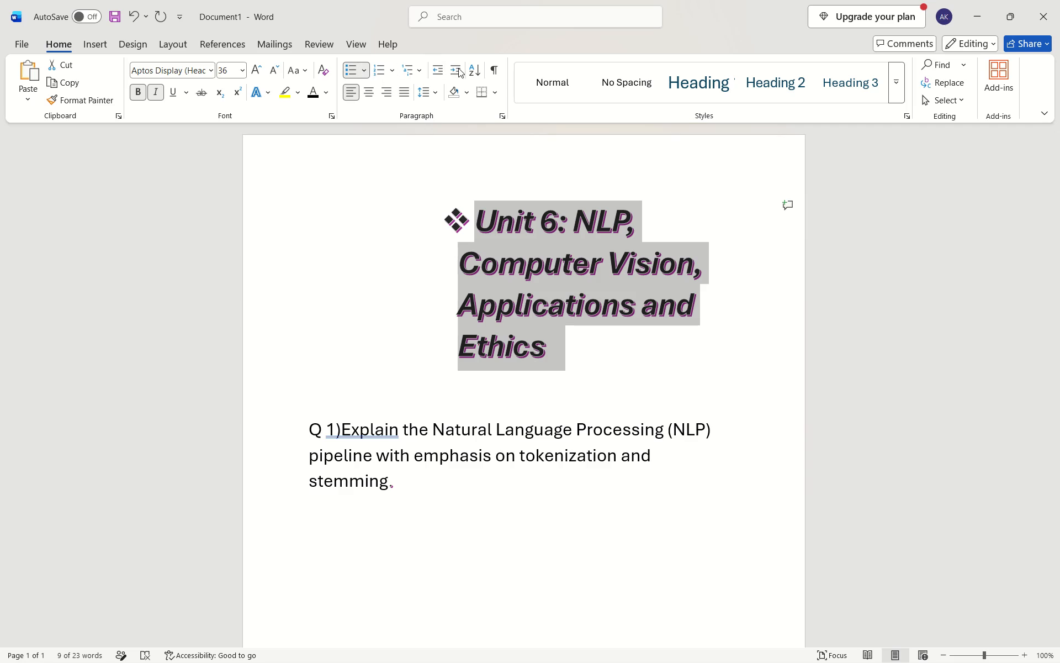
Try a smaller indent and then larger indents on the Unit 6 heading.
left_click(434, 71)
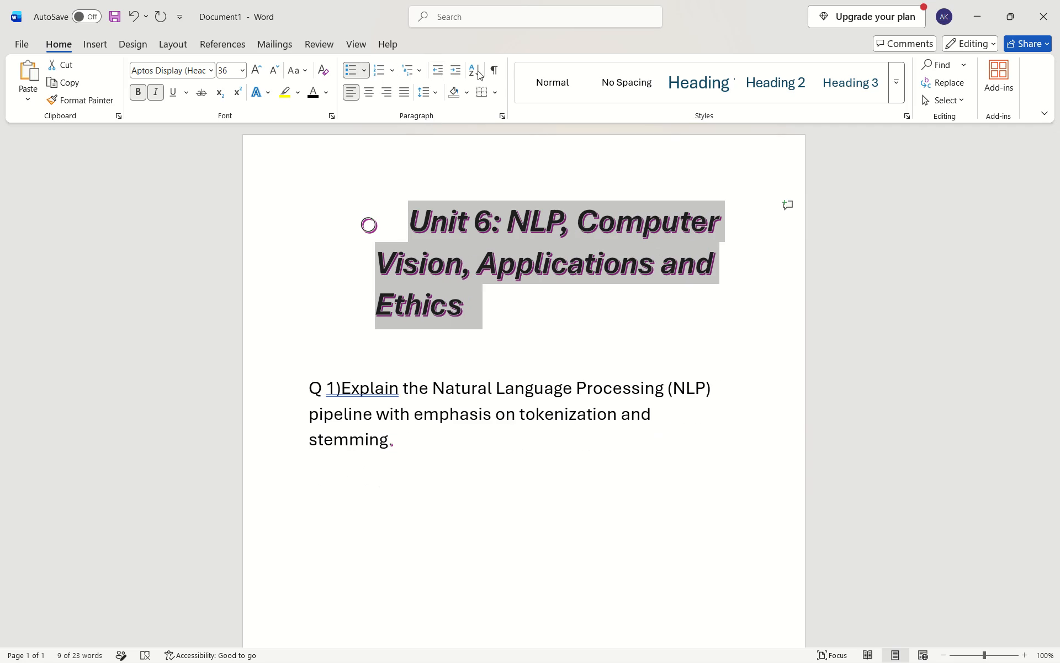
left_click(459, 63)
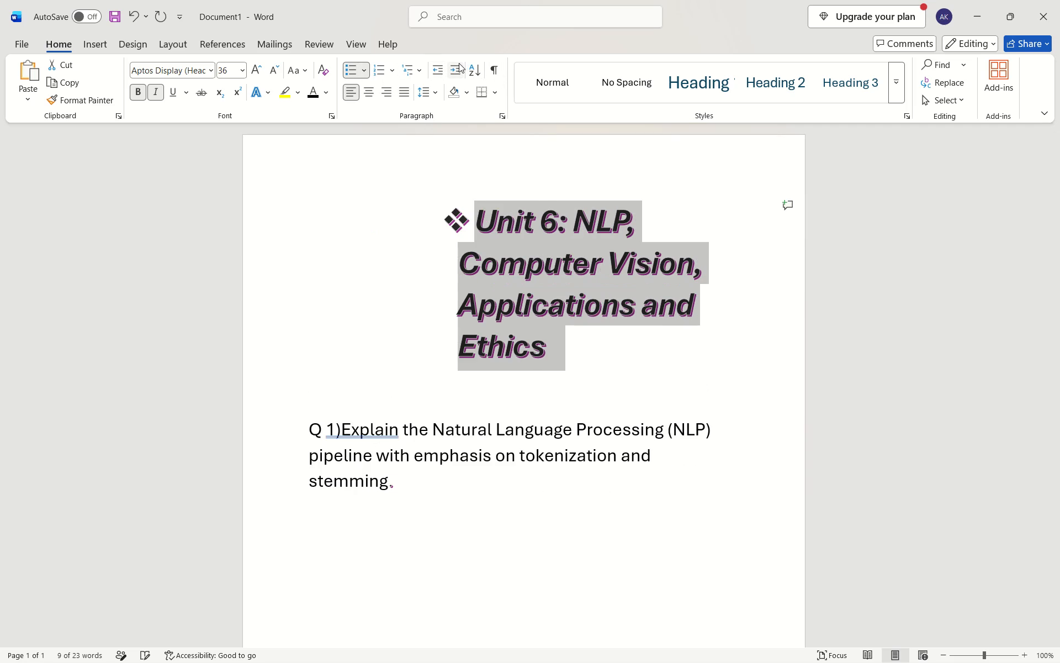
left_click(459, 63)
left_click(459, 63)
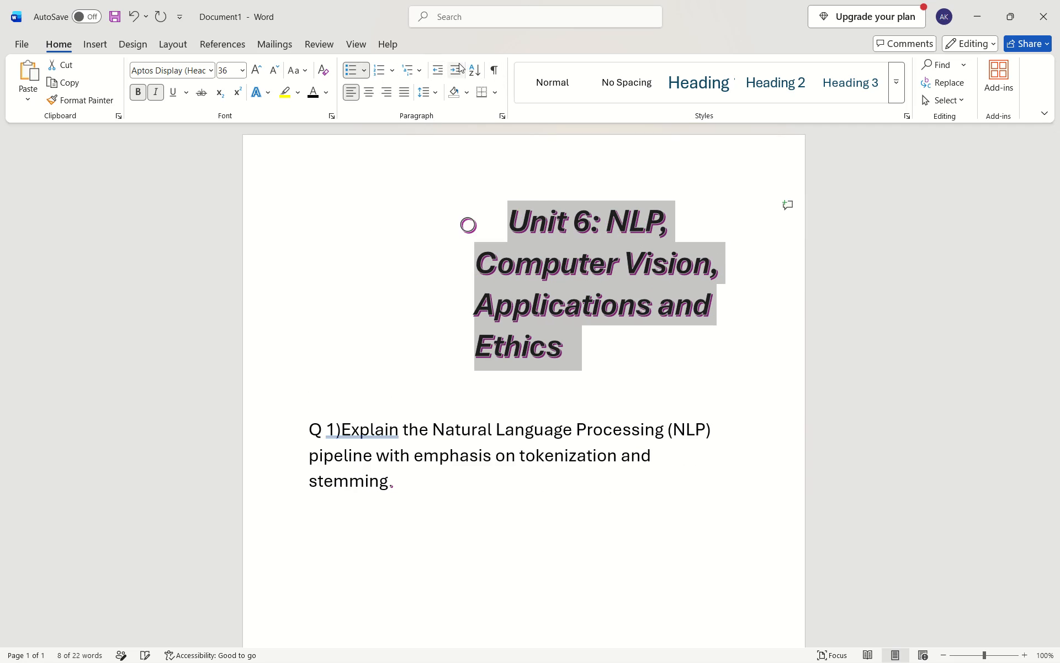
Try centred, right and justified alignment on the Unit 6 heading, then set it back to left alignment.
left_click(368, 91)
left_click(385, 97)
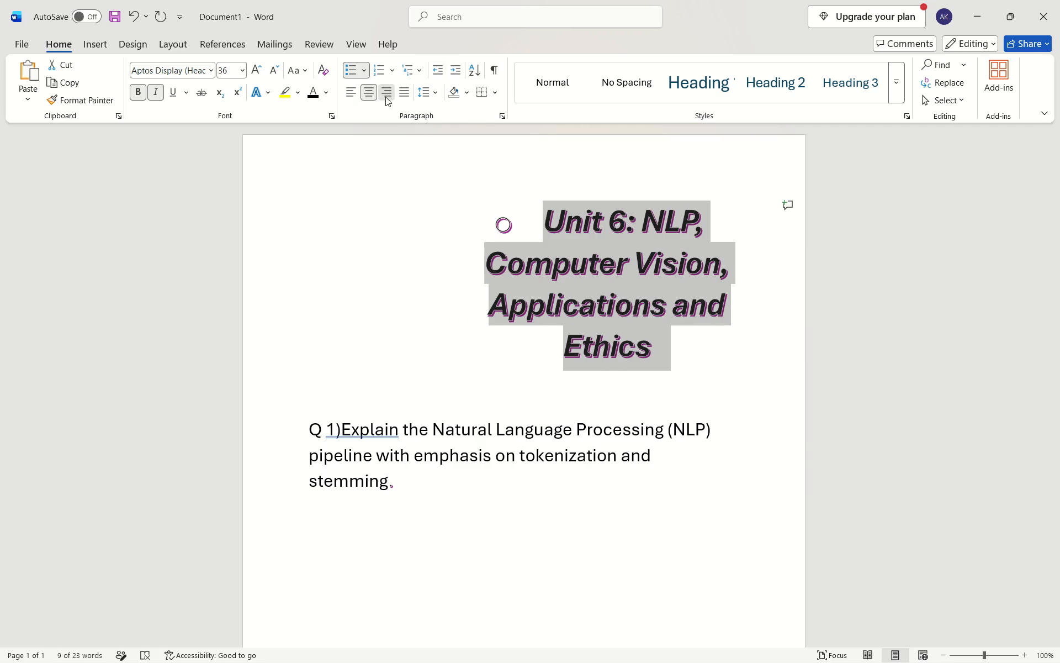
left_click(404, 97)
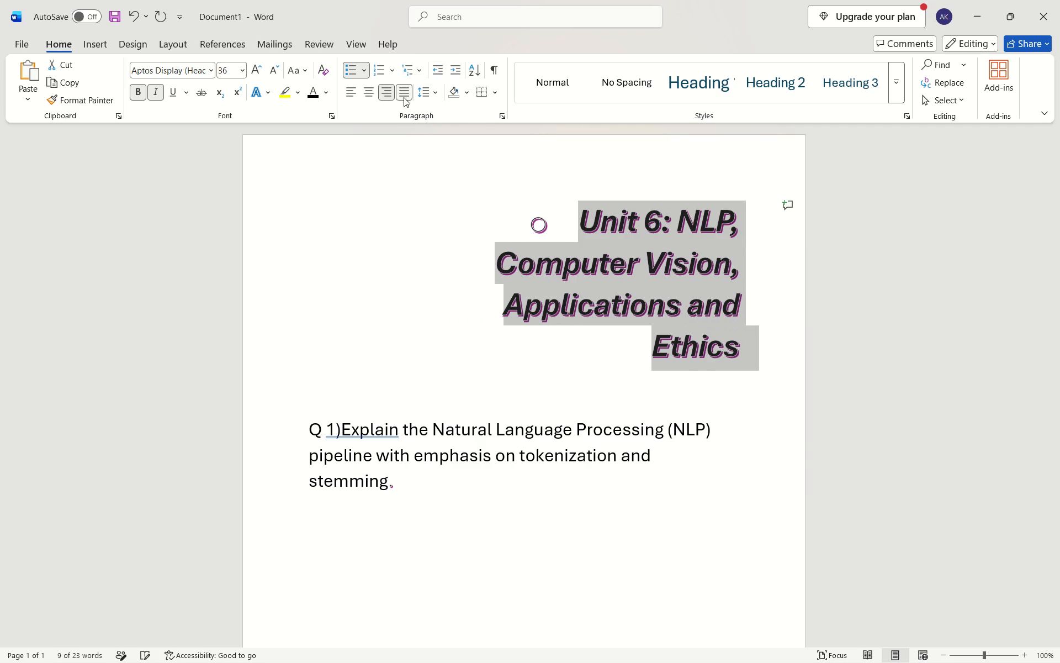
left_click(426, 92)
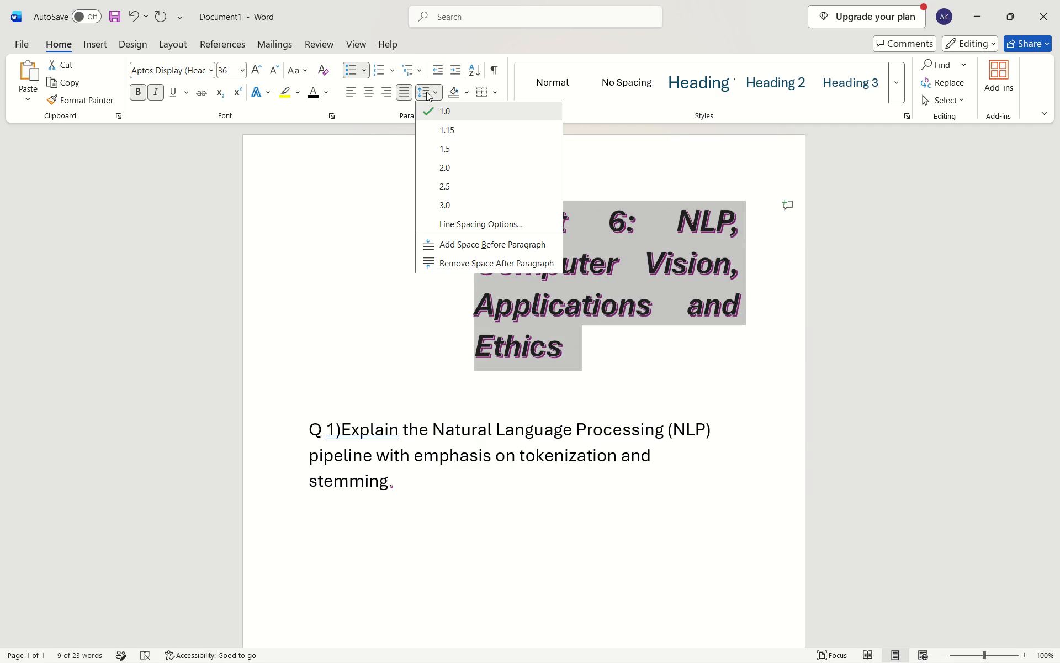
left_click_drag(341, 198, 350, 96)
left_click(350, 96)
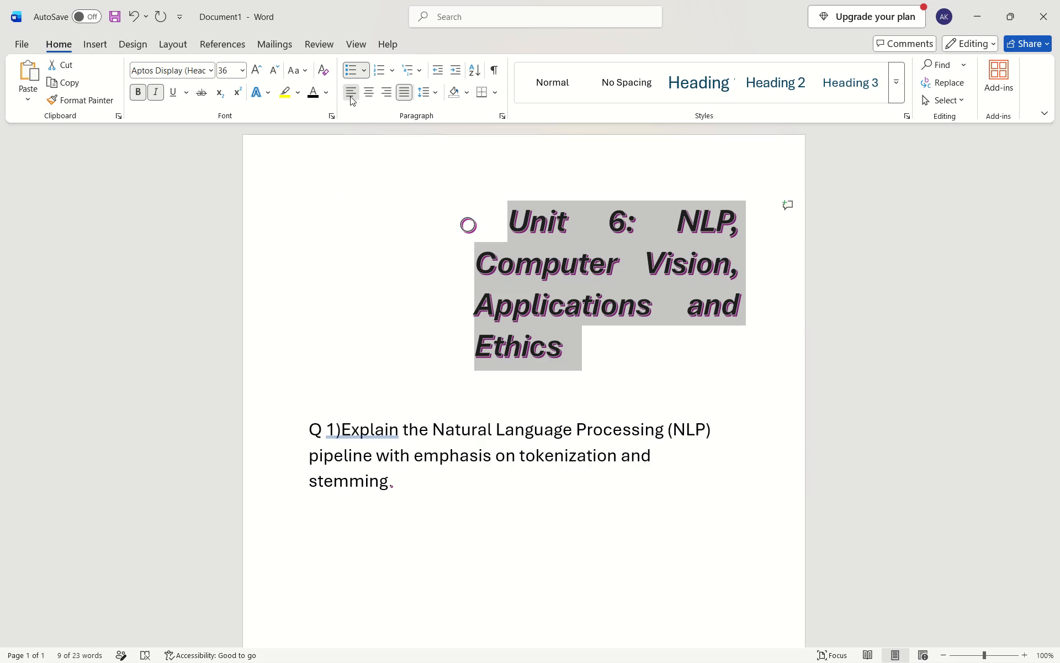
Decrease the Unit 6 heading's indent and centre its text.
left_click(439, 72)
left_click(439, 72)
left_click(439, 72)
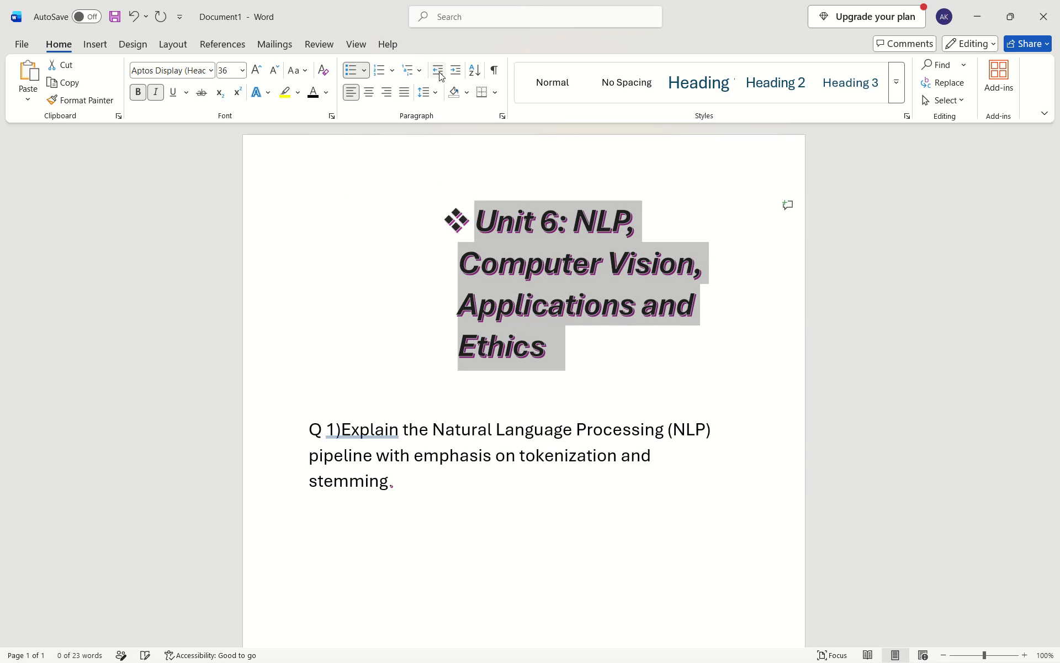
left_click(364, 93)
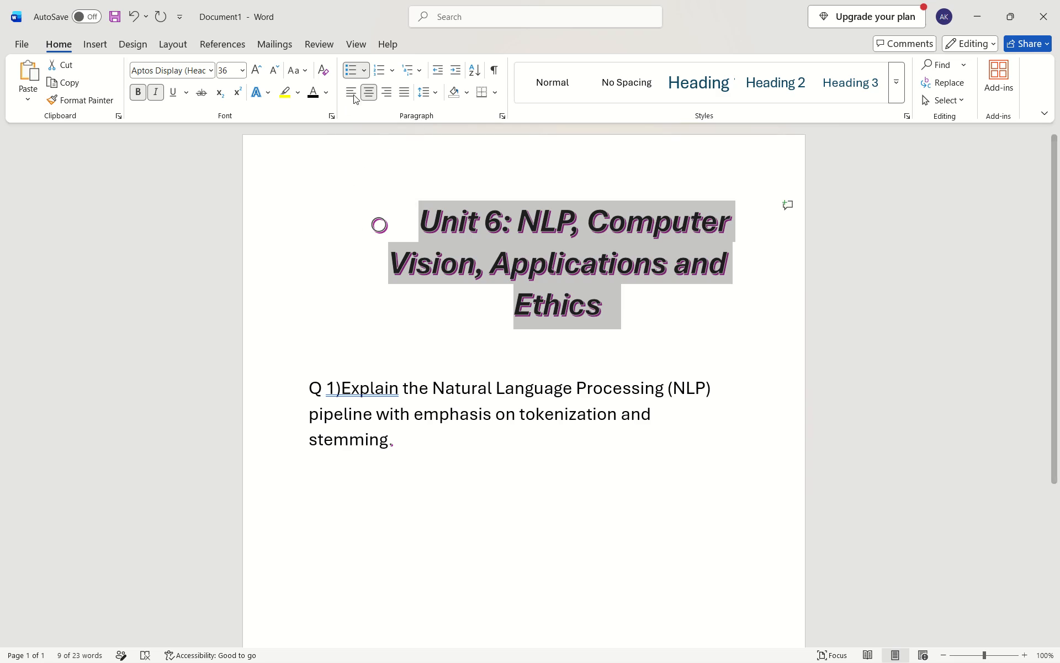
Apply the four-diamond bullet to the centred Unit 6 heading.
left_click(363, 71)
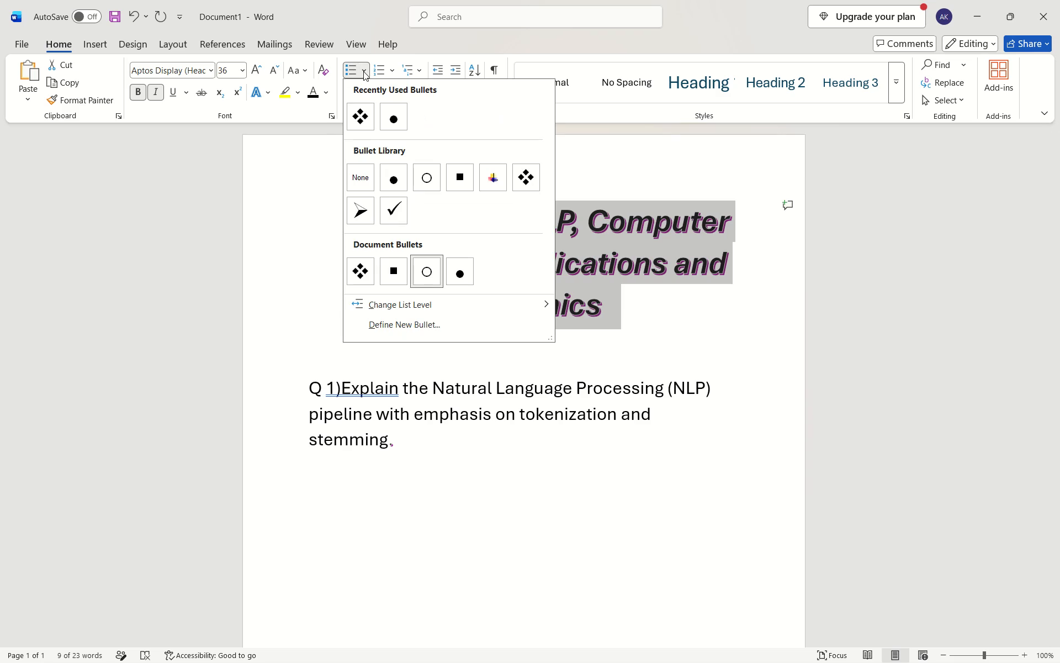
left_click(524, 175)
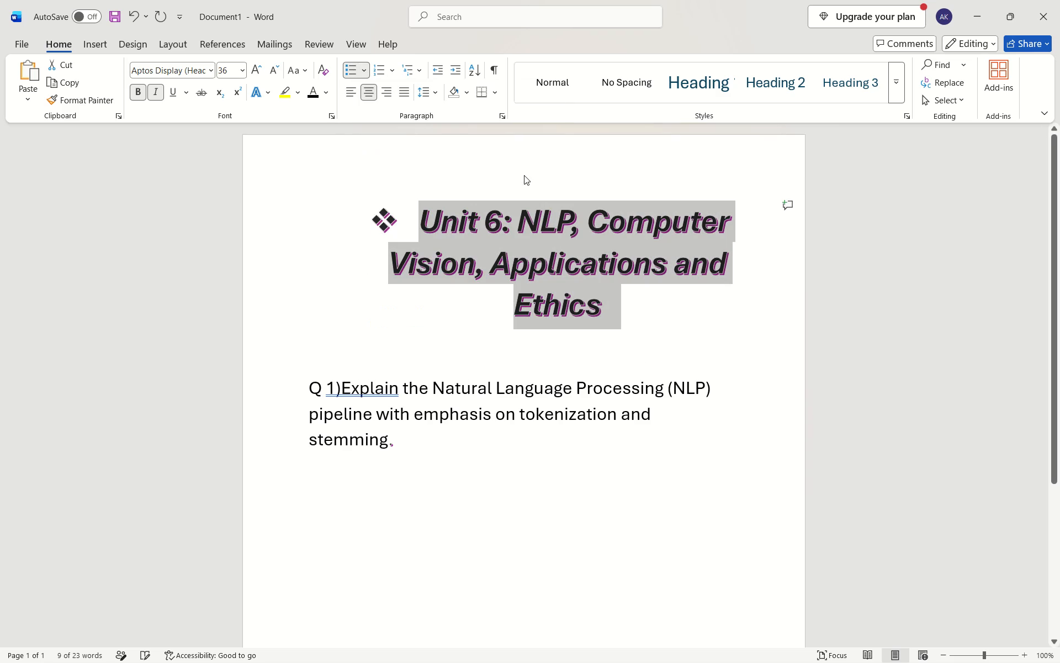
Insert a paragraph break at the end of the Q 1) question, after "stemming.".
left_click(486, 538)
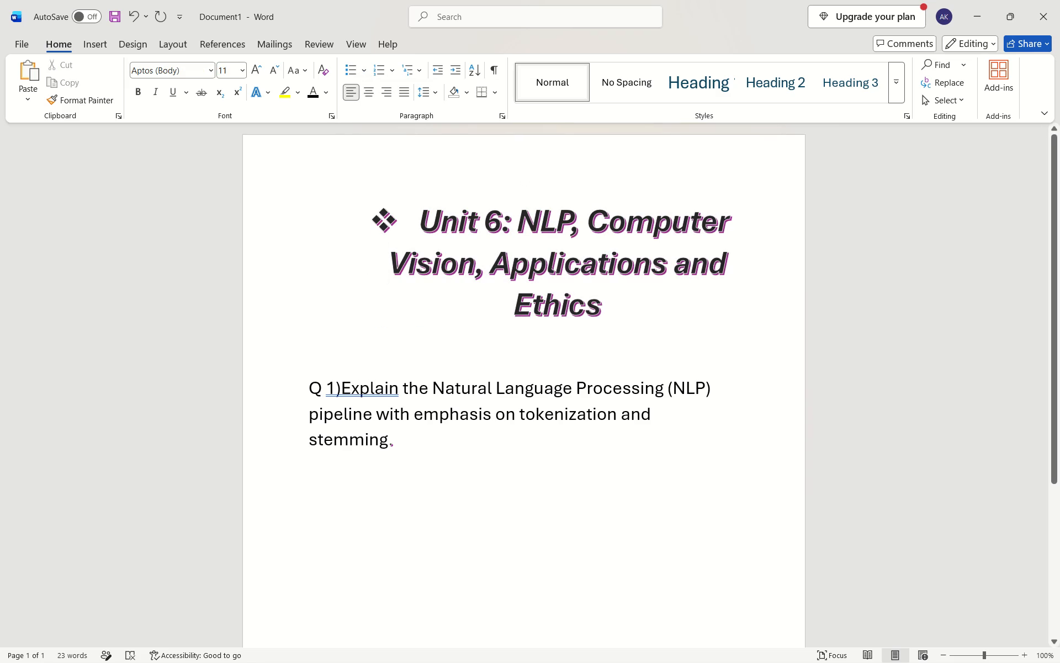
left_click(403, 435)
left_click_drag(403, 435, 404, 443)
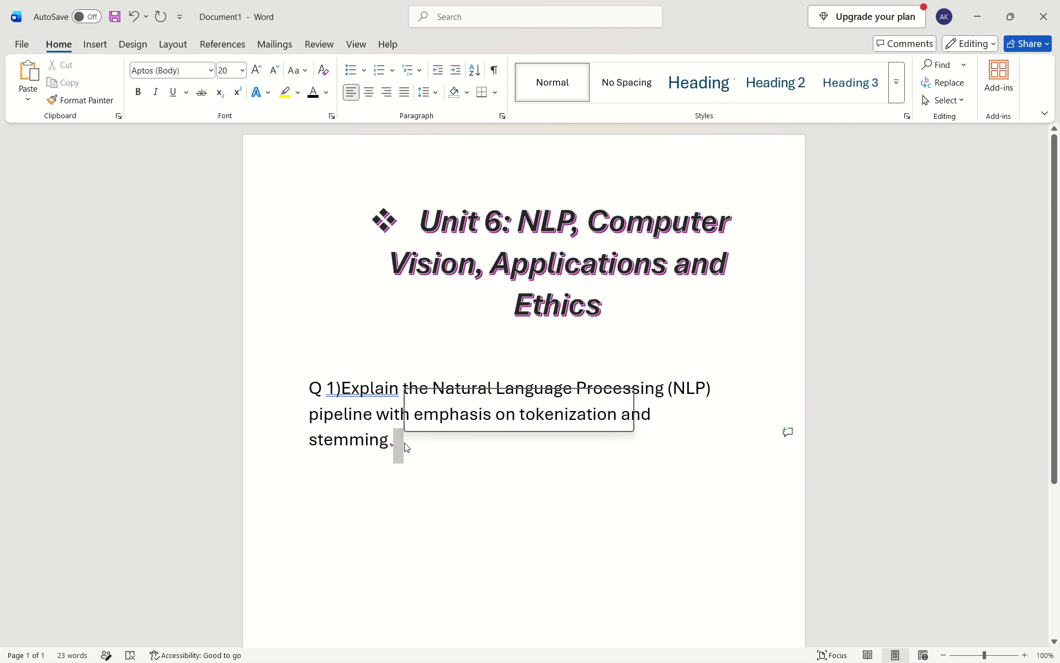
key("Return")
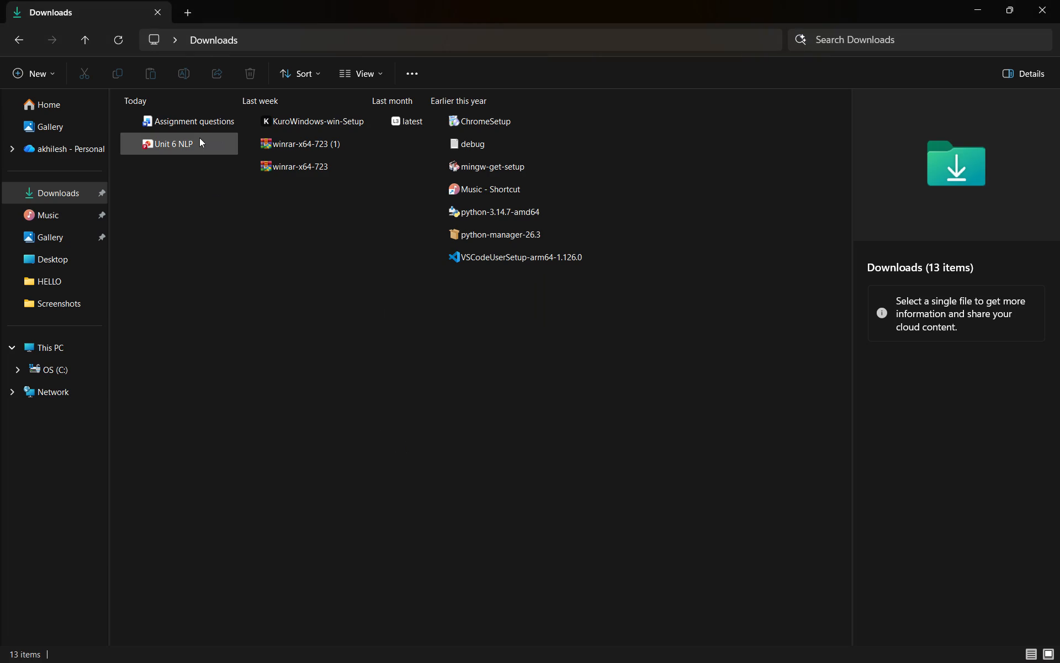
Open the Unit 6 NLP presentation from the Downloads folder in PowerPoint.
left_click(199, 138)
double_click(199, 138)
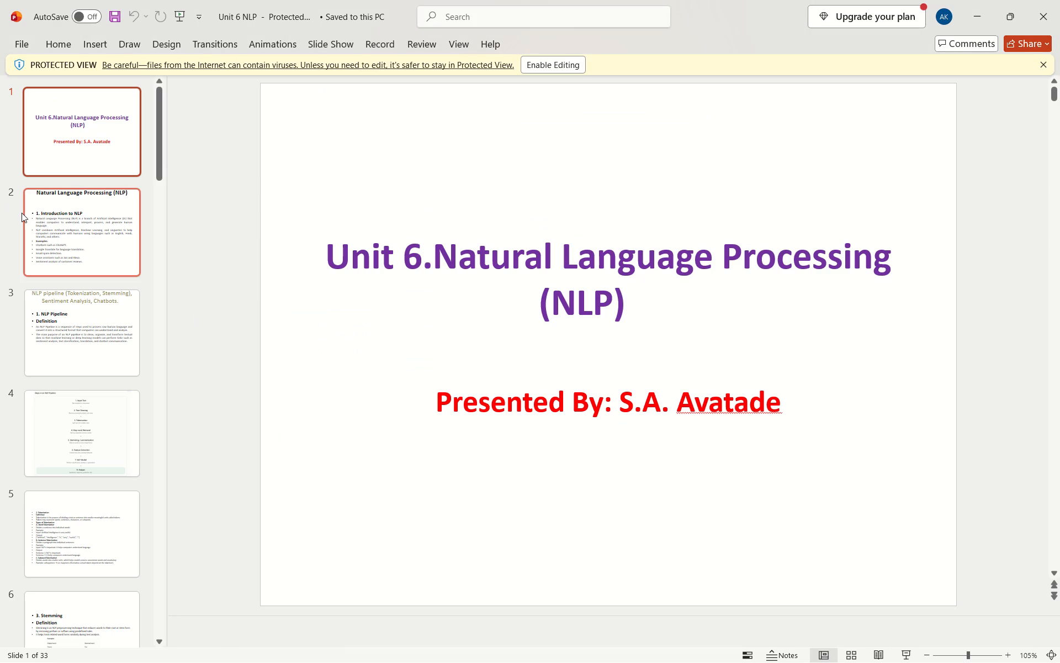
Look through slides 2 to 4 for the NLP introduction, the pipeline definition and the pipeline steps.
left_click(22, 213)
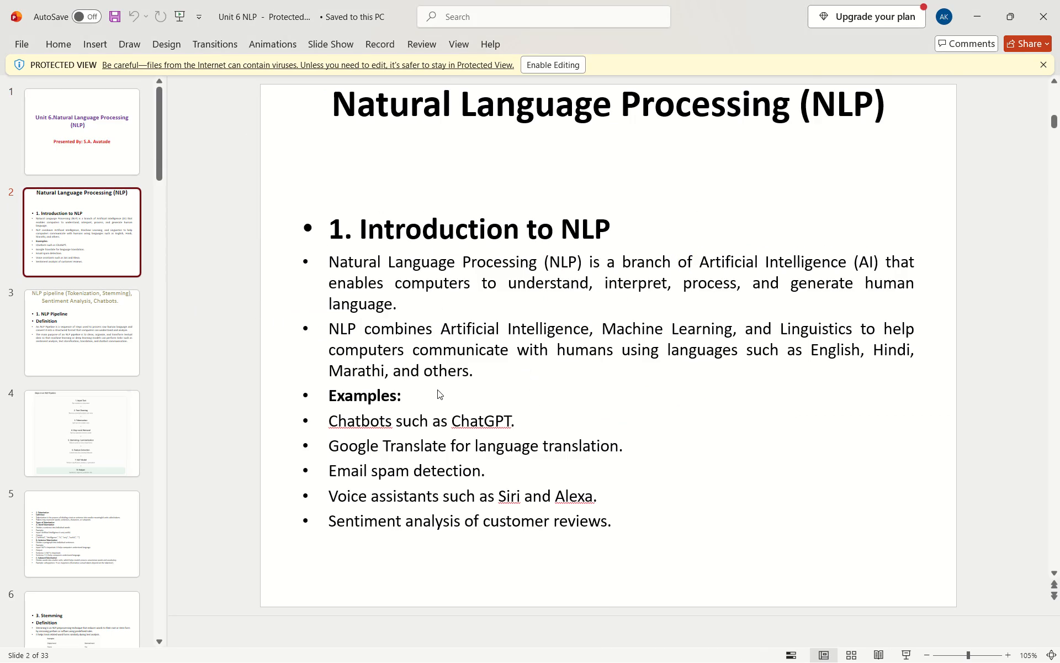
scroll(467, 369, "down", 1)
scroll(467, 369, "up", 1)
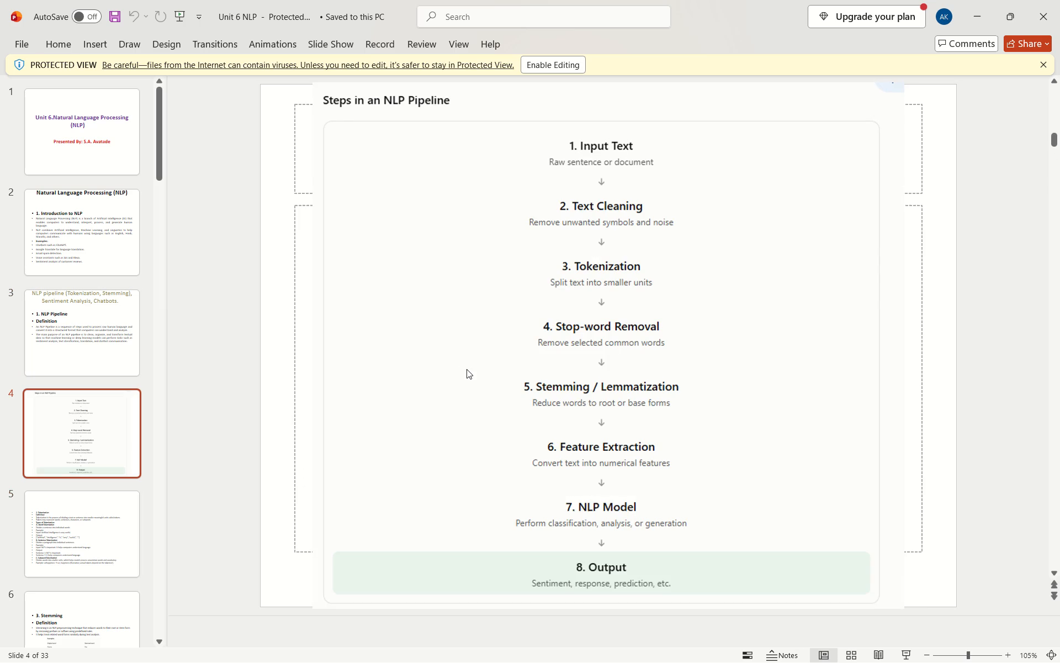
scroll(467, 369, "up", 1)
scroll(467, 369, "down", 1)
scroll(467, 369, "up", 1)
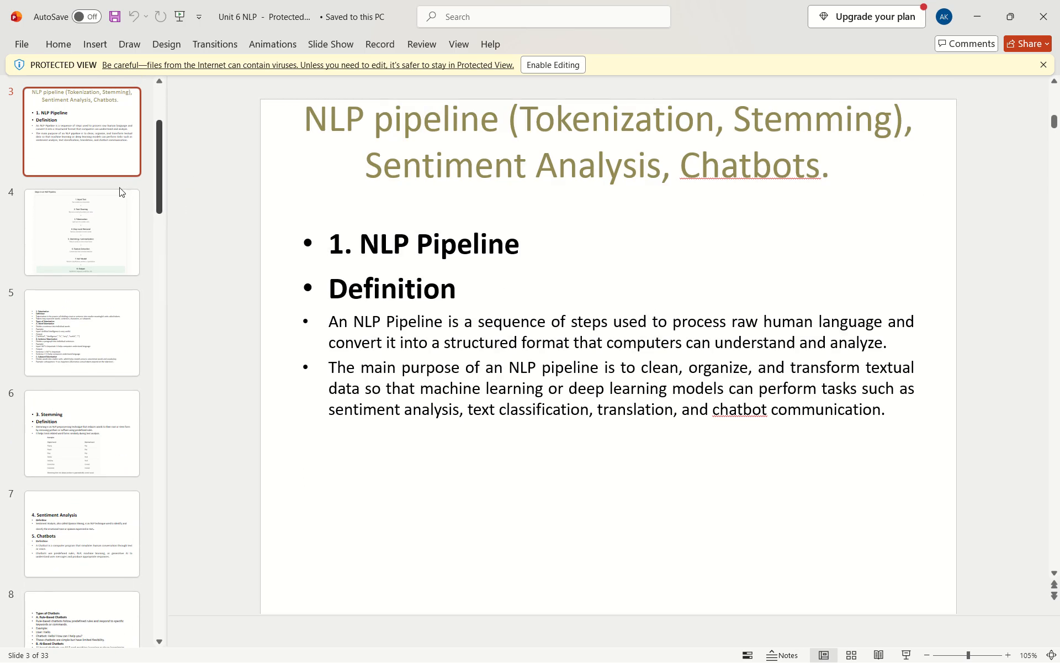
scroll(119, 187, "up", 7)
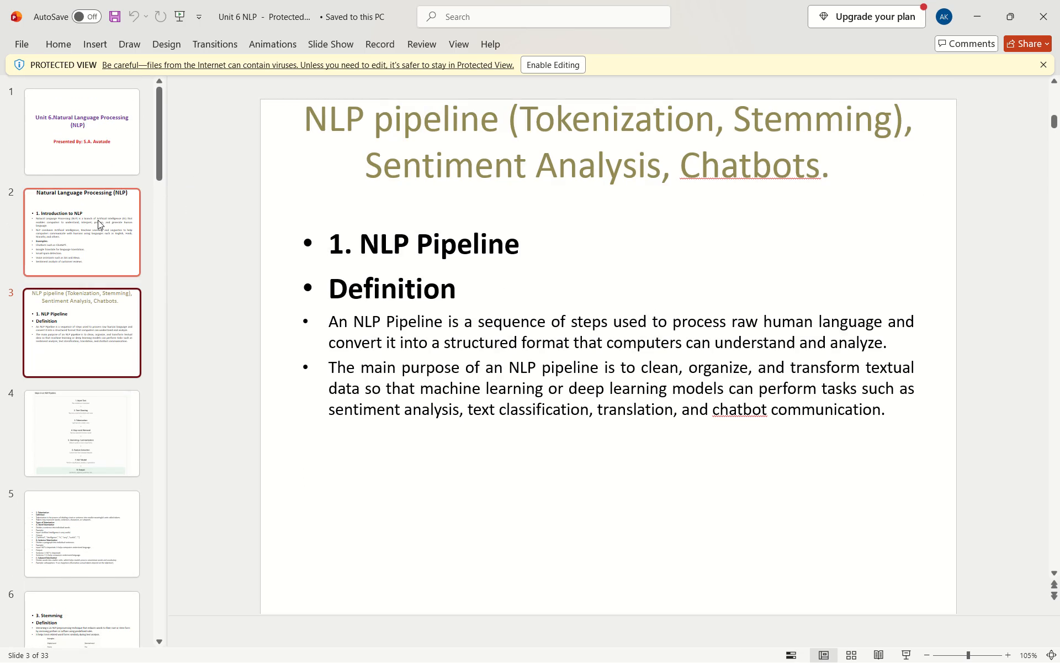
left_click(98, 220)
key("Right")
key("Right")
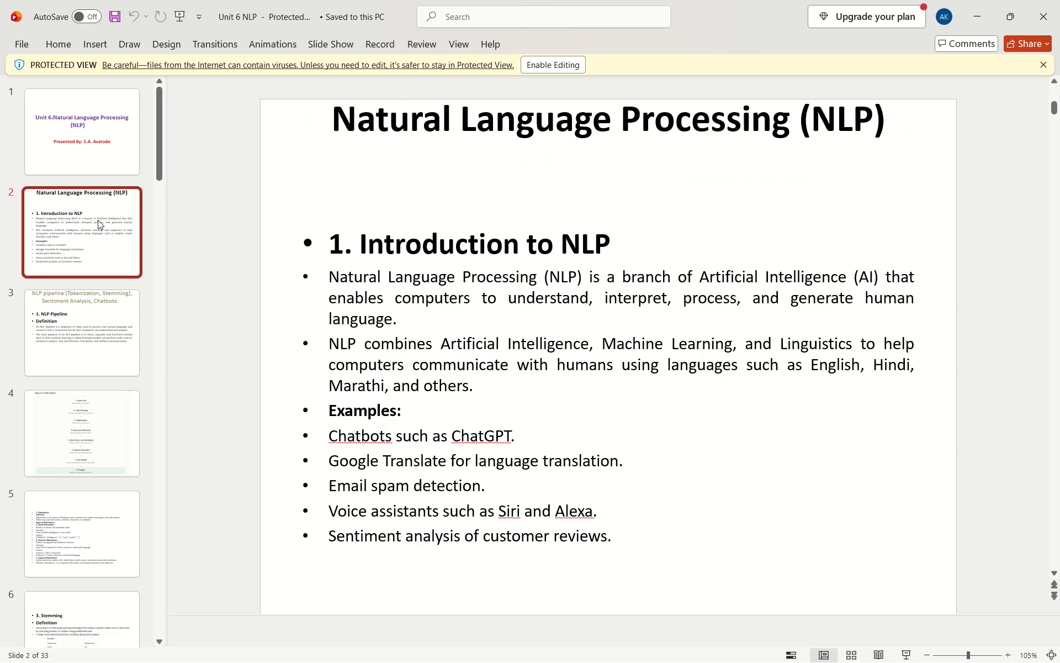
left_click(90, 314)
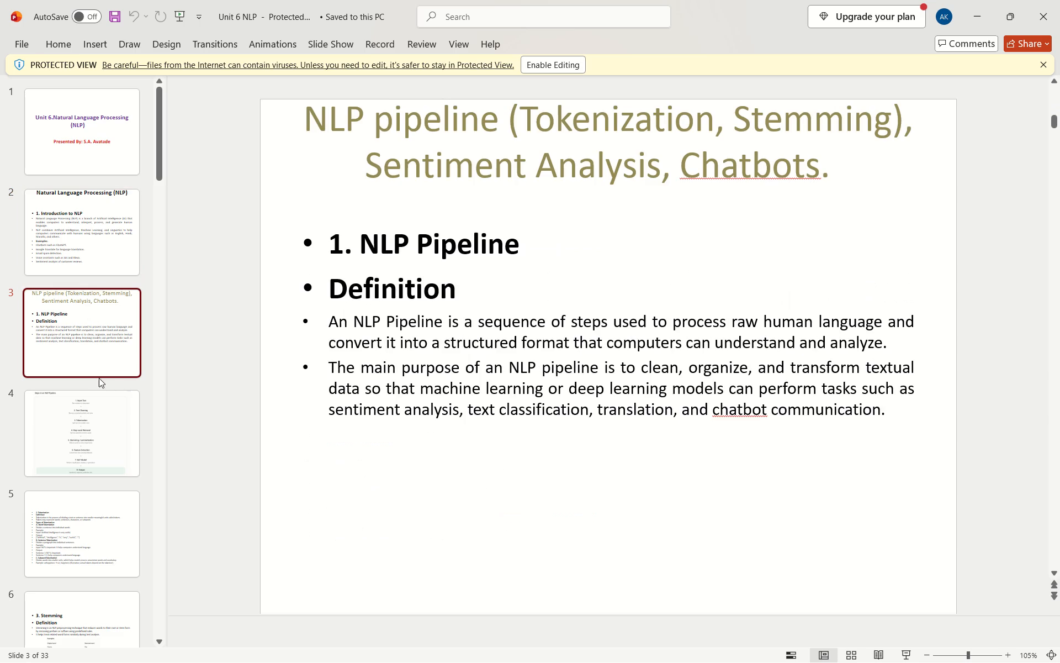
left_click(89, 420)
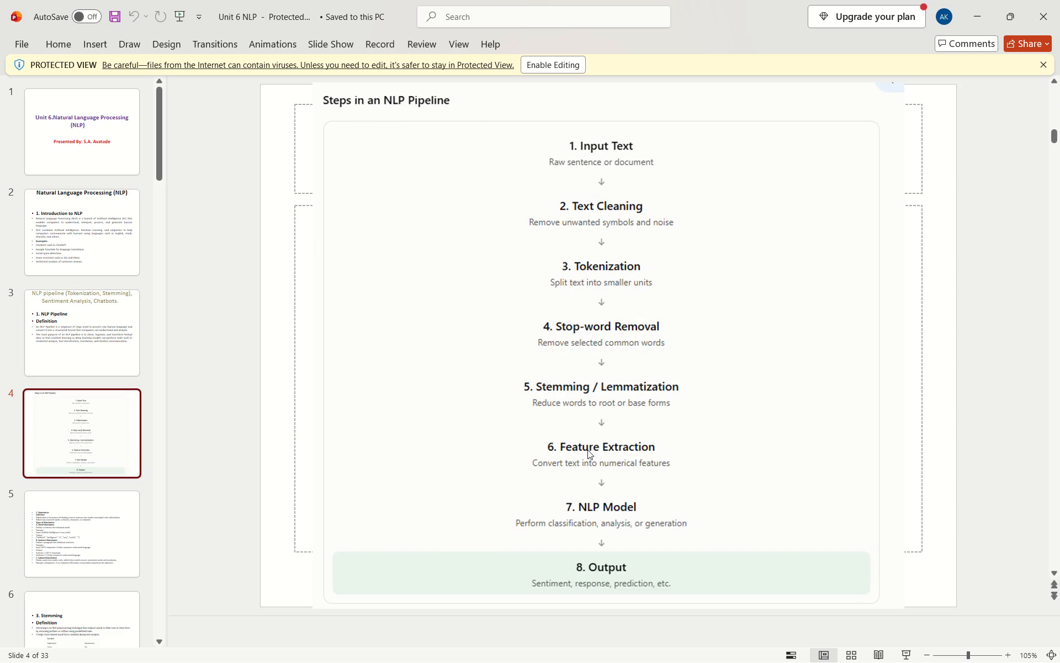
scroll(587, 450, "down", 1)
left_click(112, 533)
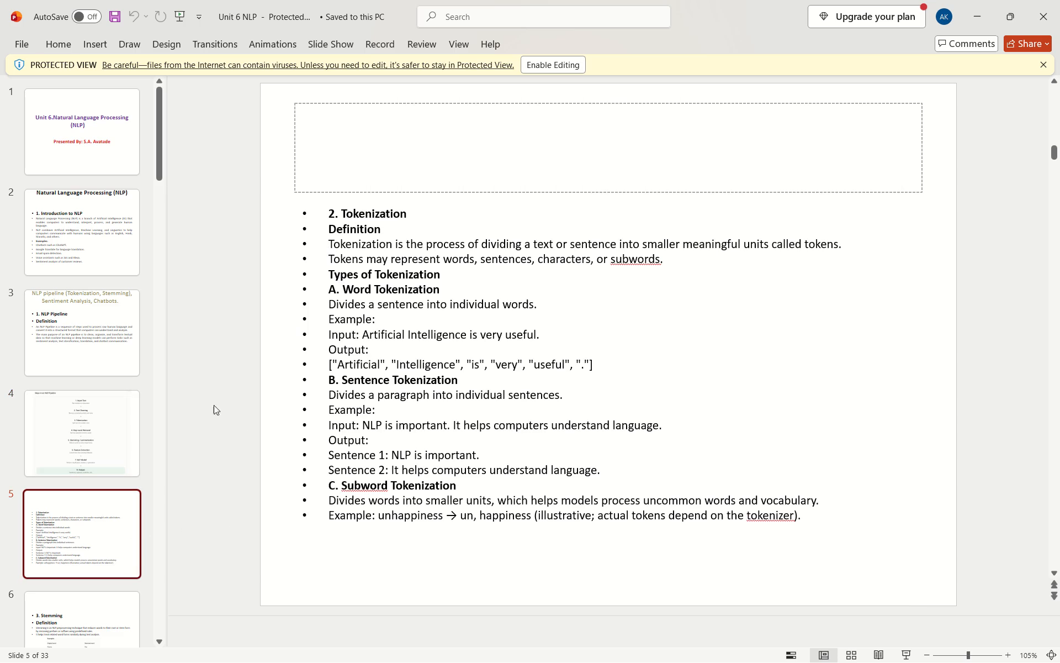
left_click(98, 408)
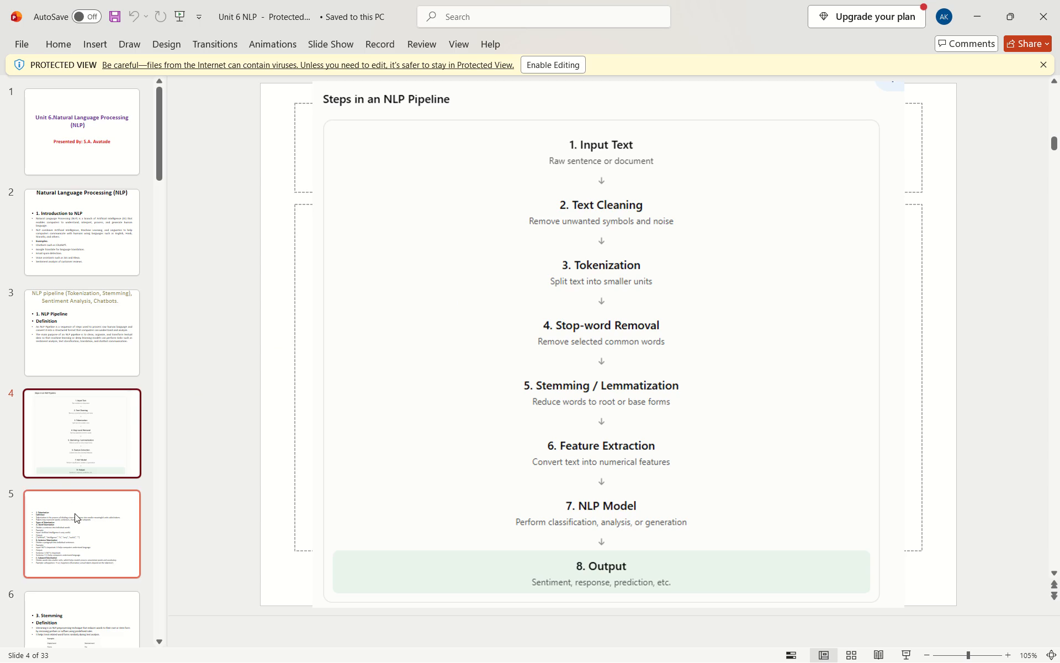
left_click(88, 355)
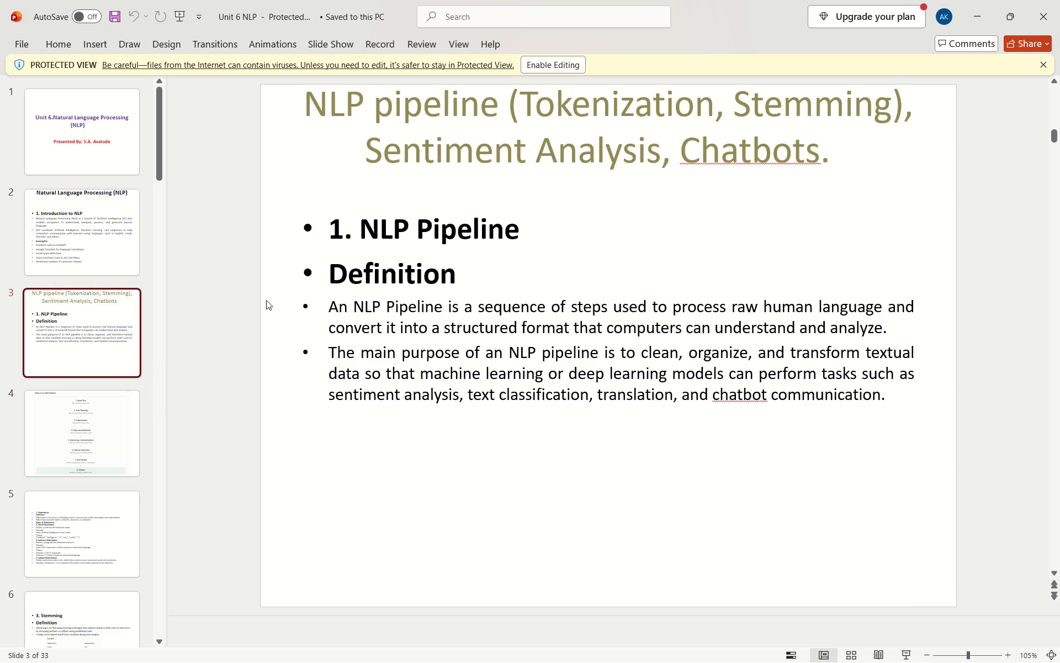
left_click(107, 434)
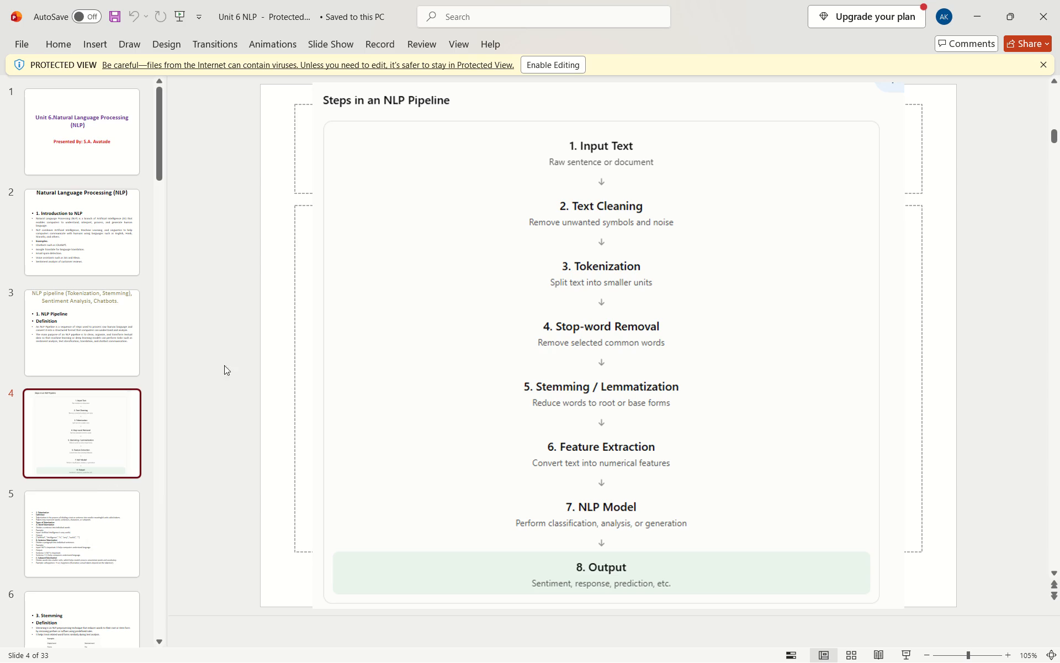
left_click(106, 607)
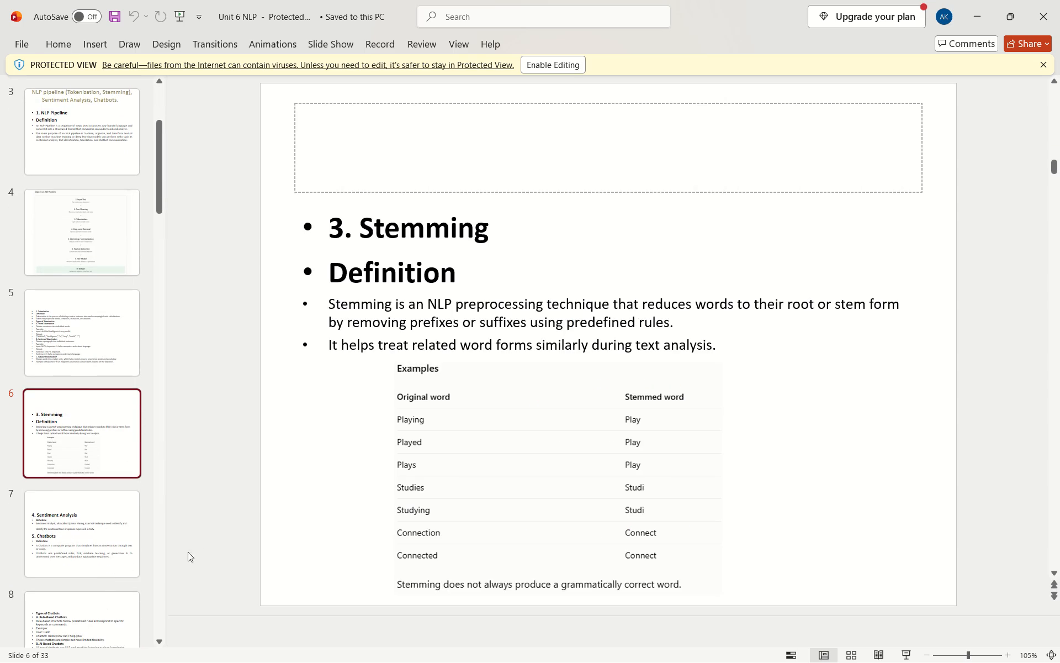
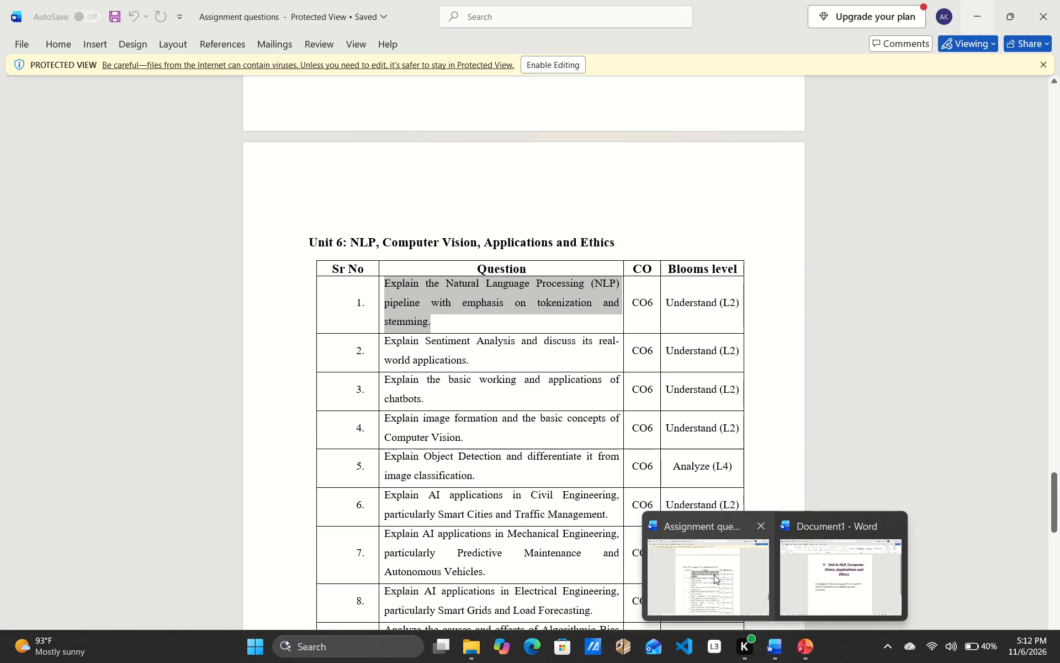
left_click(805, 653)
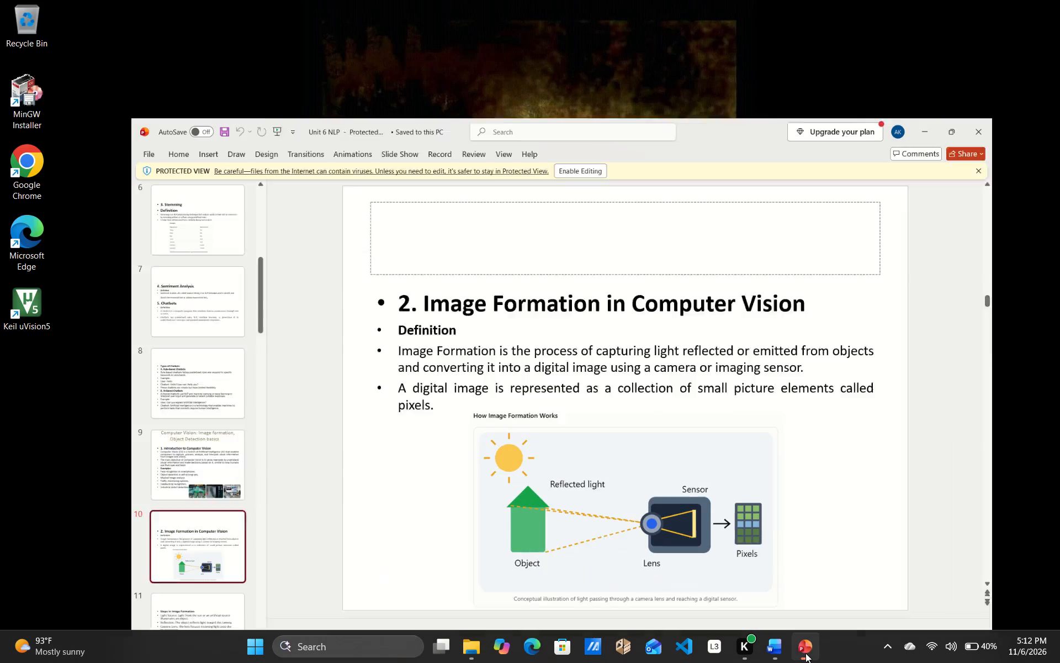
left_click(778, 646)
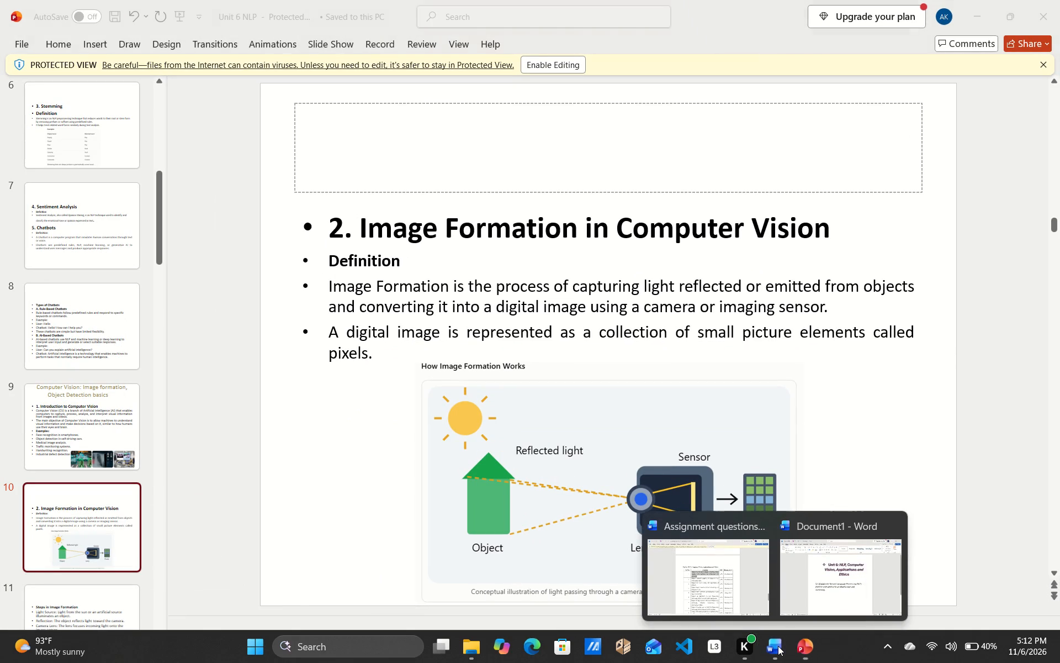
left_click(733, 599)
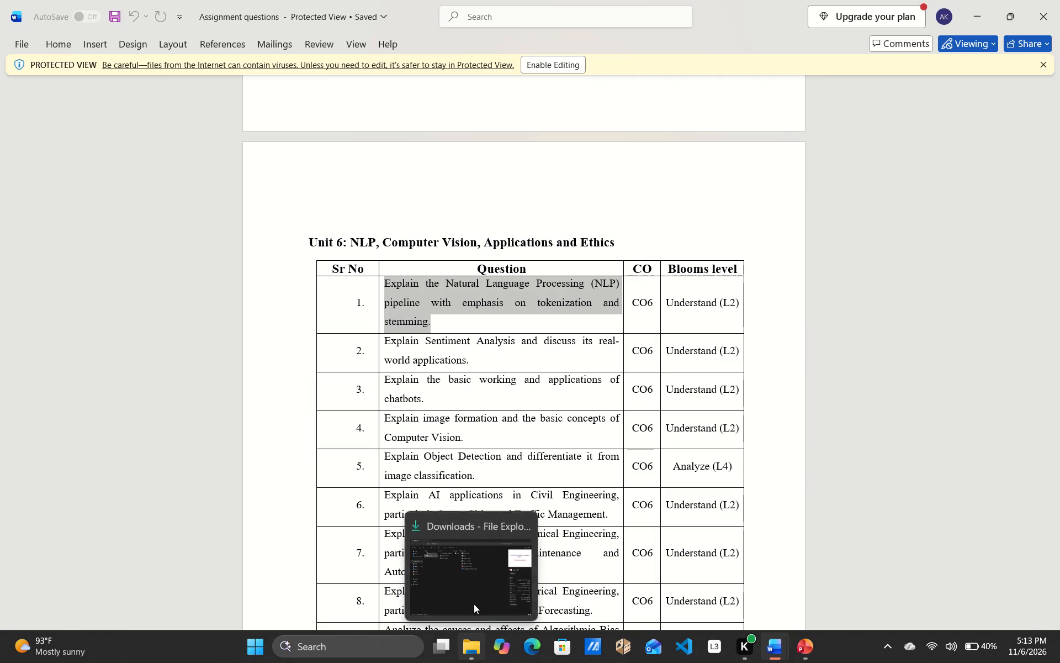
left_click(484, 441)
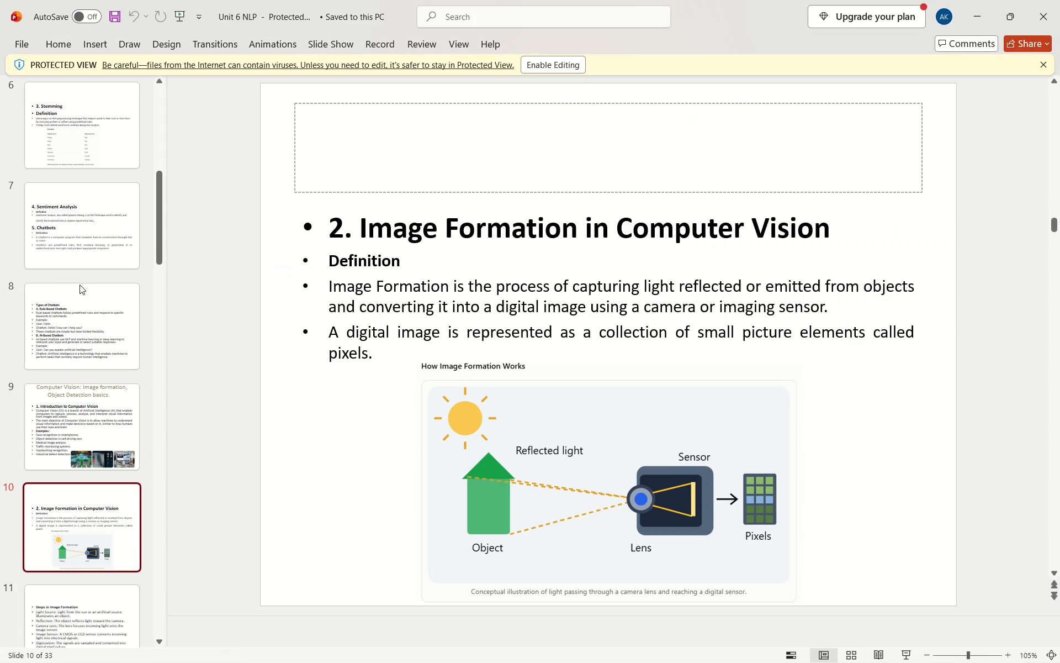
scroll(42, 153, "up", 7)
left_click(72, 135)
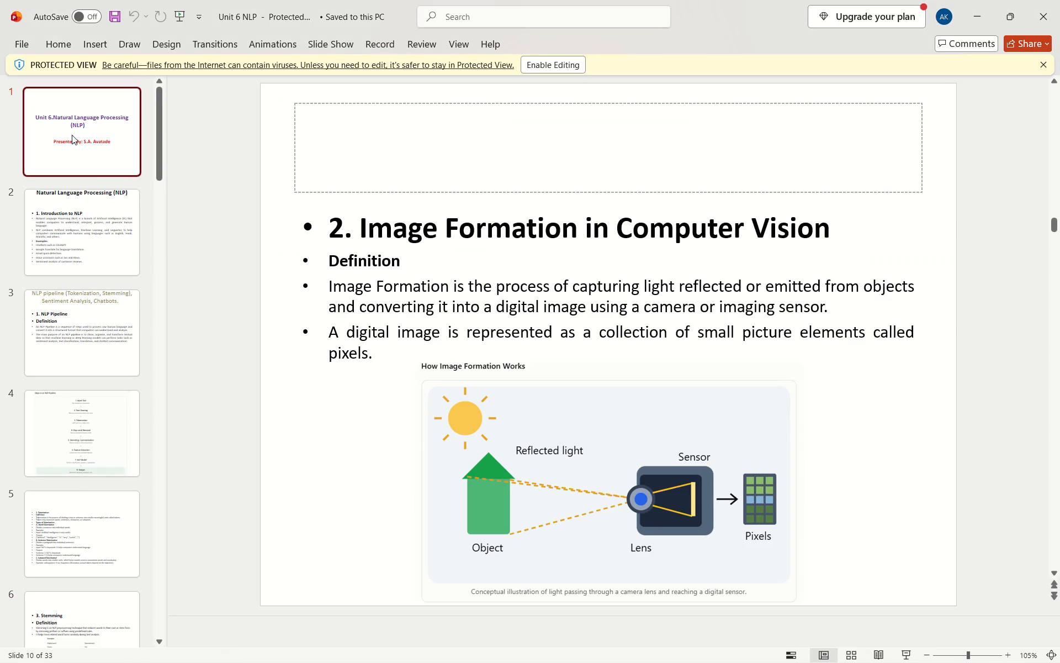
key("Right")
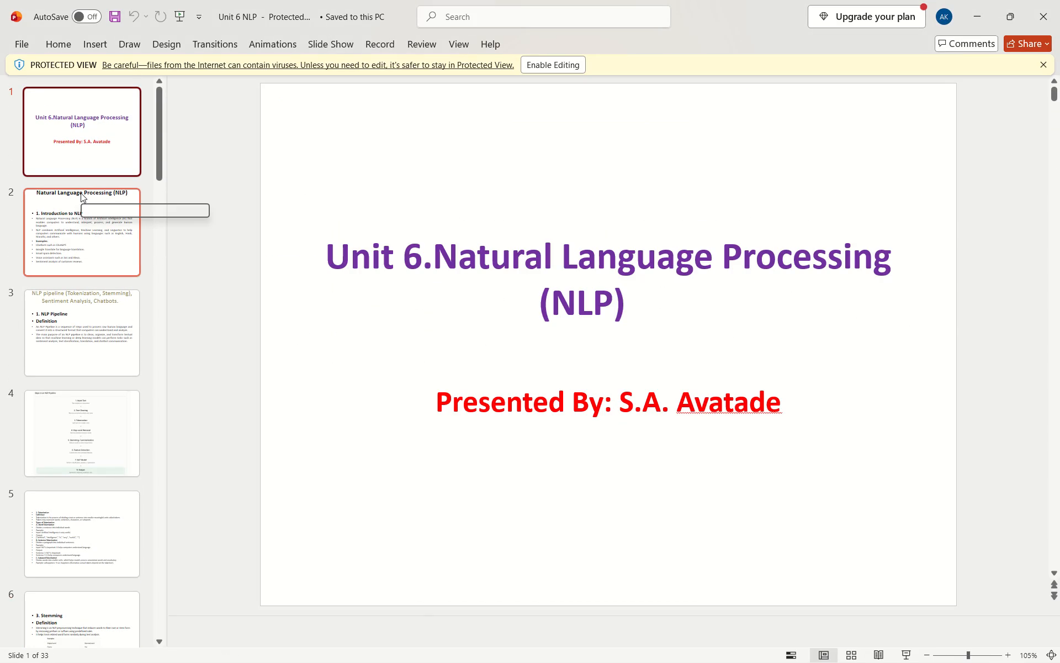
left_click(81, 193)
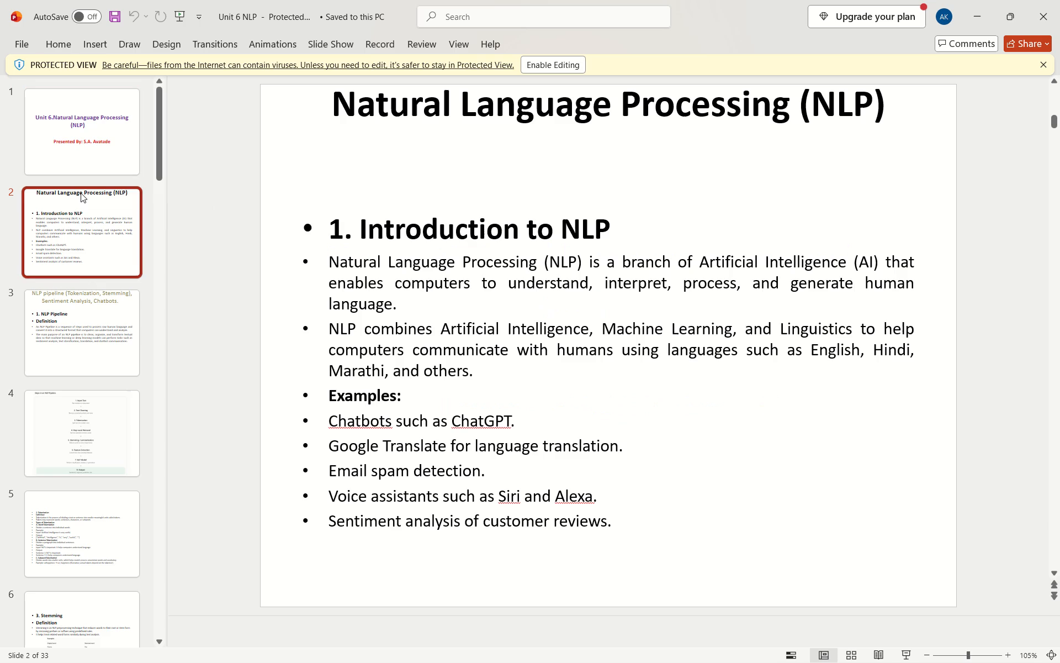
left_click(62, 318)
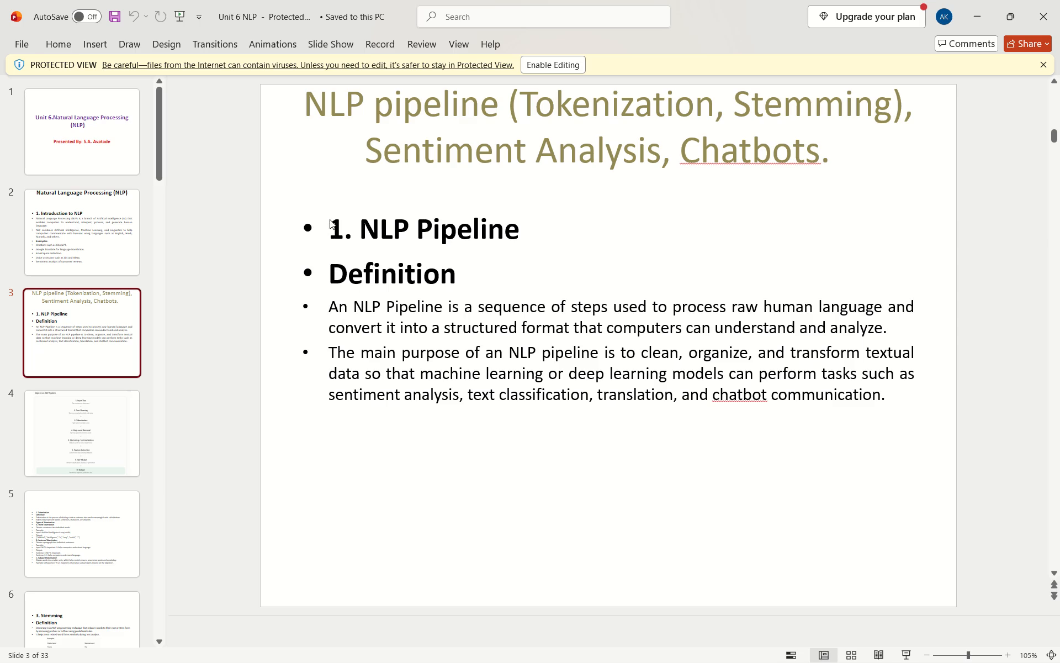
left_click_drag(330, 219, 714, 430)
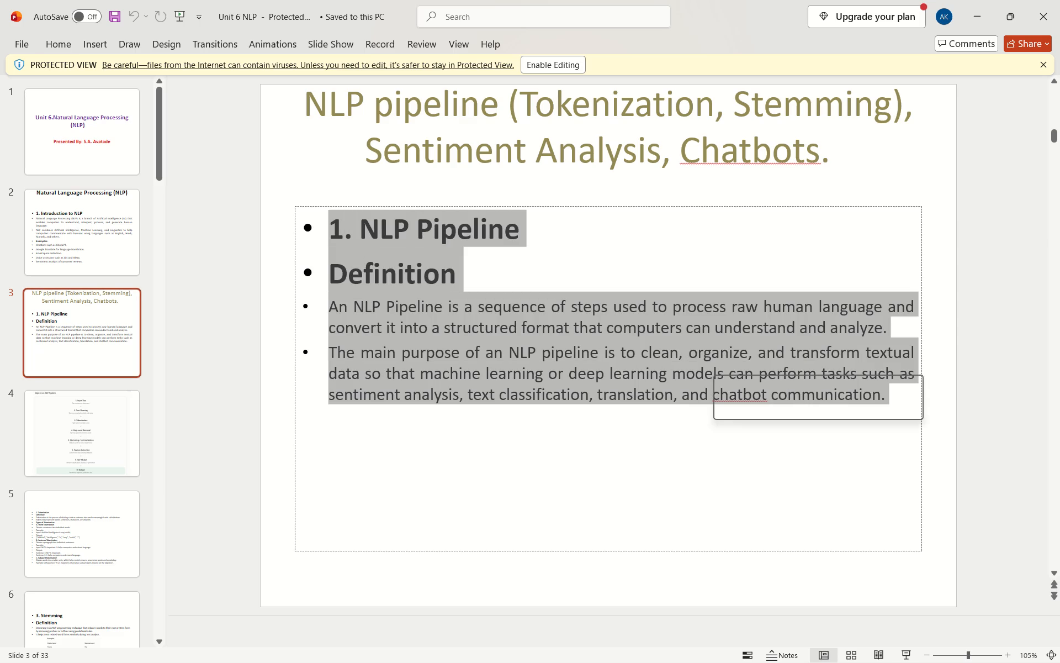
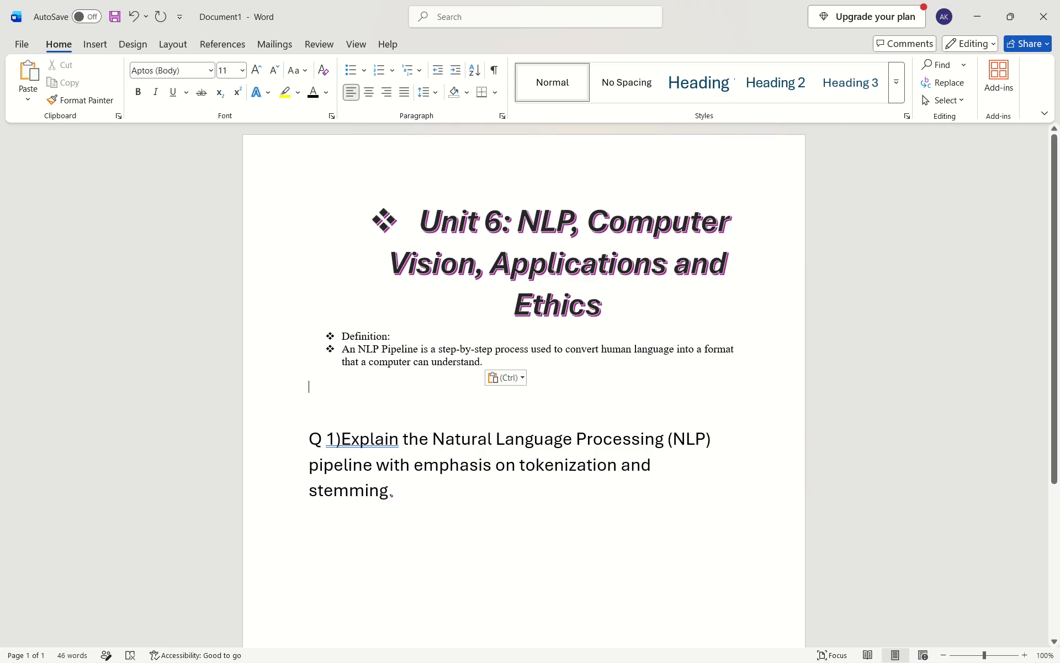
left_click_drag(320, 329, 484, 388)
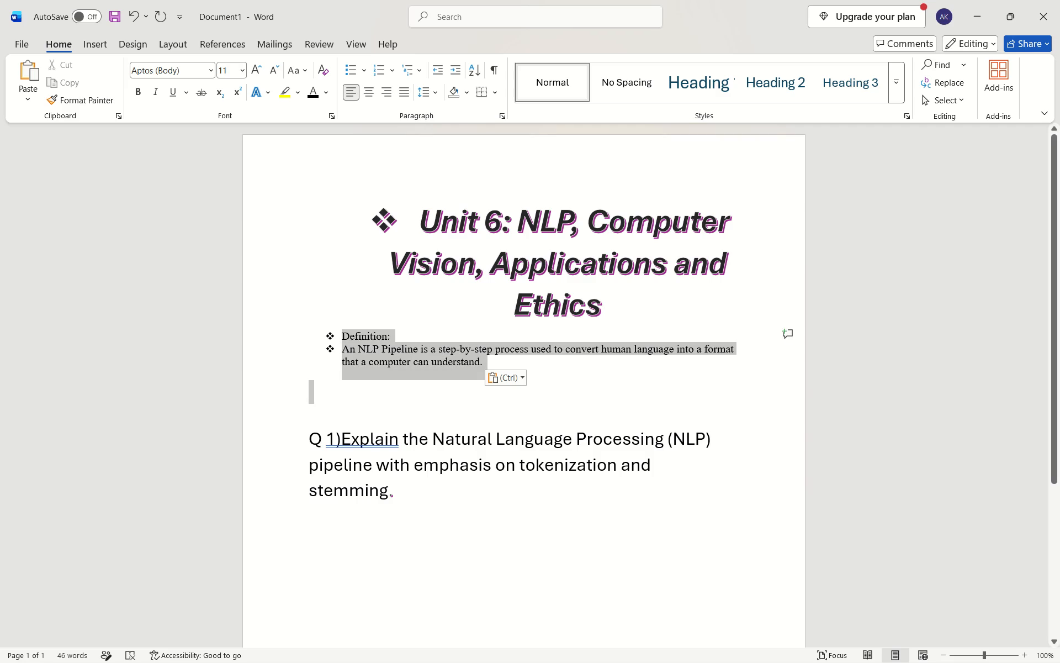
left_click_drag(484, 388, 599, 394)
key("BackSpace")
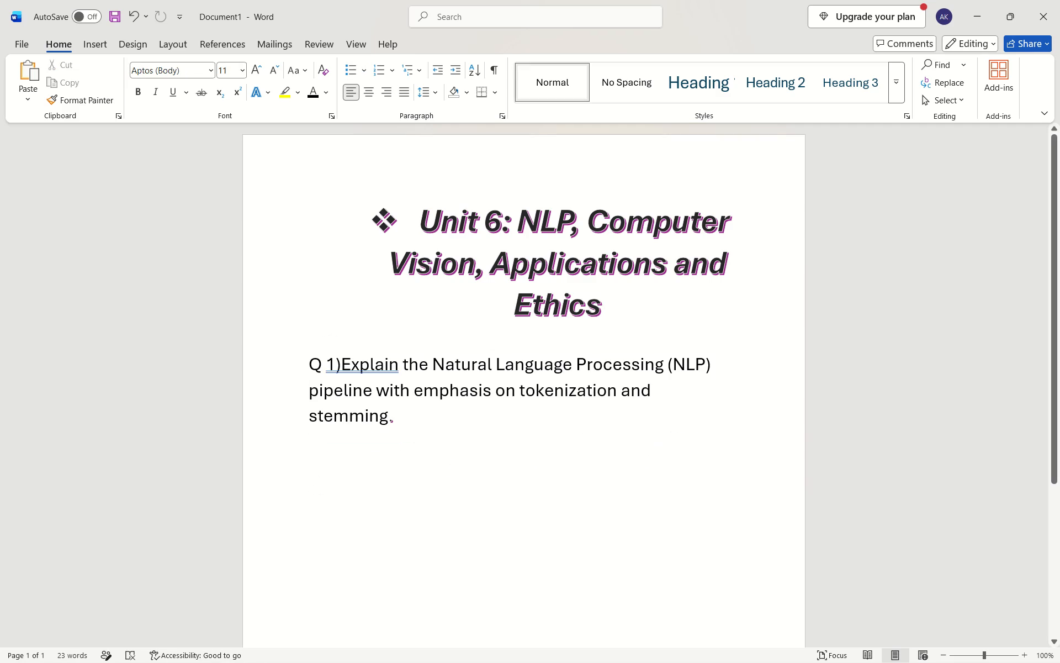
Paste the copied NLP Pipeline definition on a new line below question 1.
left_click(422, 426)
key("Return")
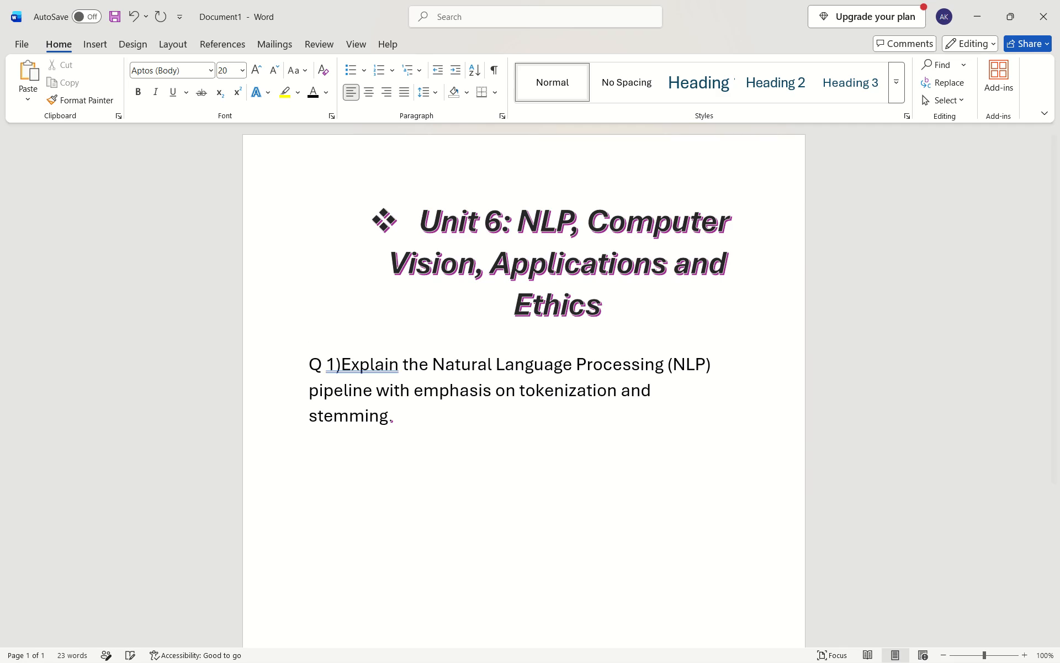
key("ctrl+v")
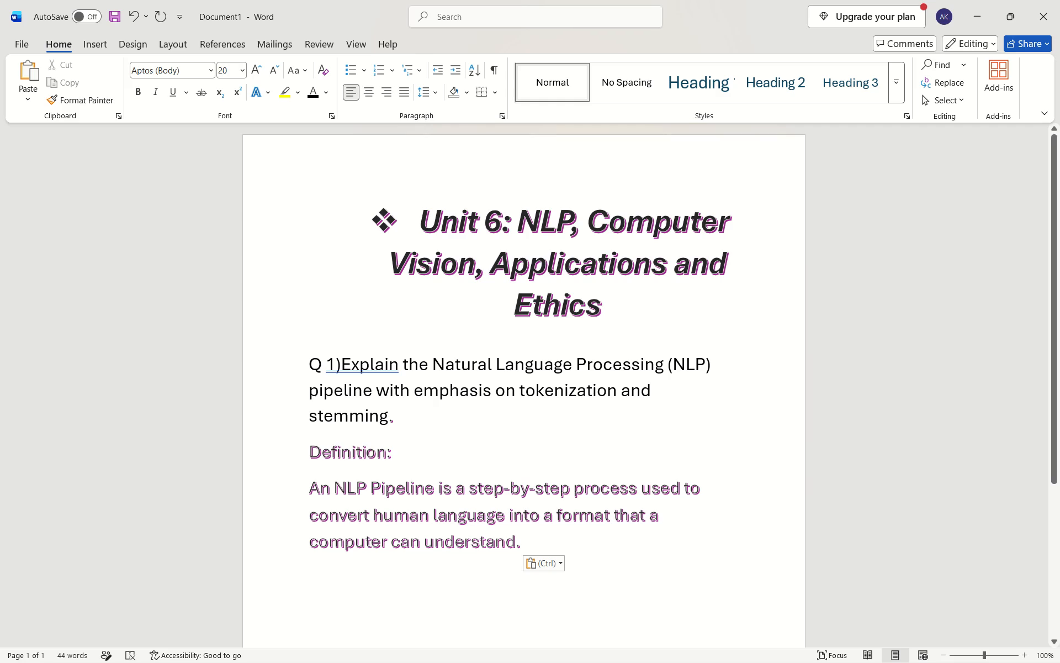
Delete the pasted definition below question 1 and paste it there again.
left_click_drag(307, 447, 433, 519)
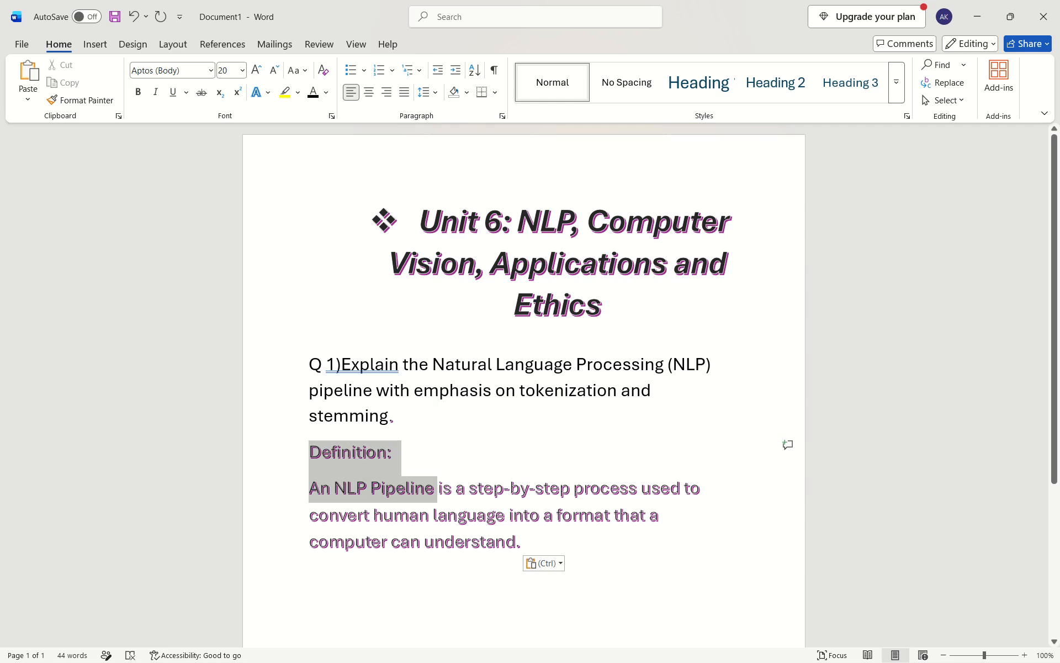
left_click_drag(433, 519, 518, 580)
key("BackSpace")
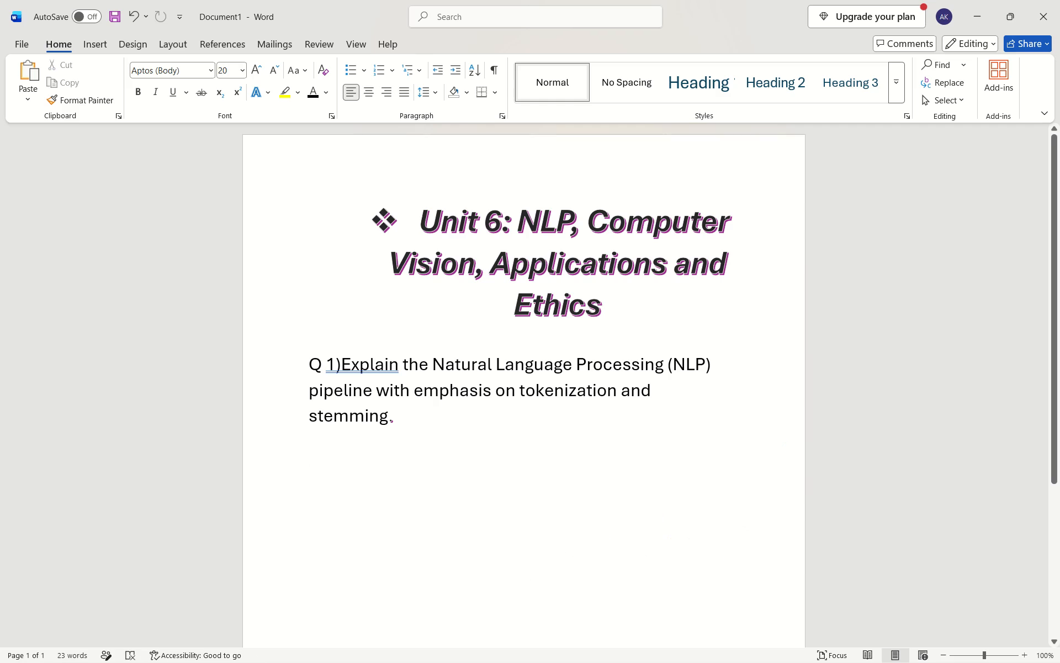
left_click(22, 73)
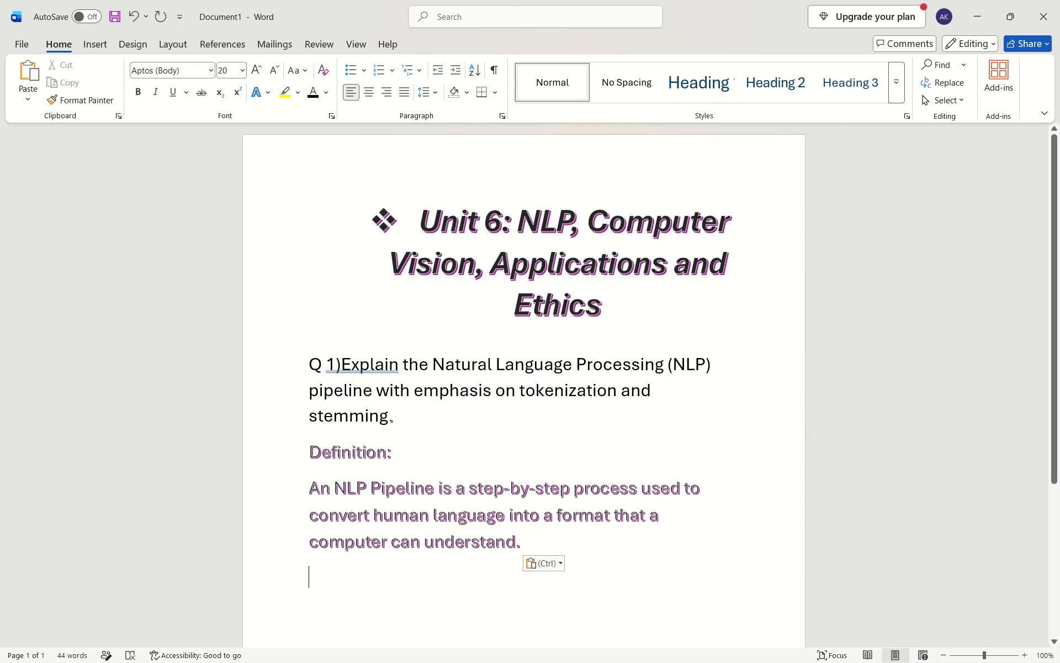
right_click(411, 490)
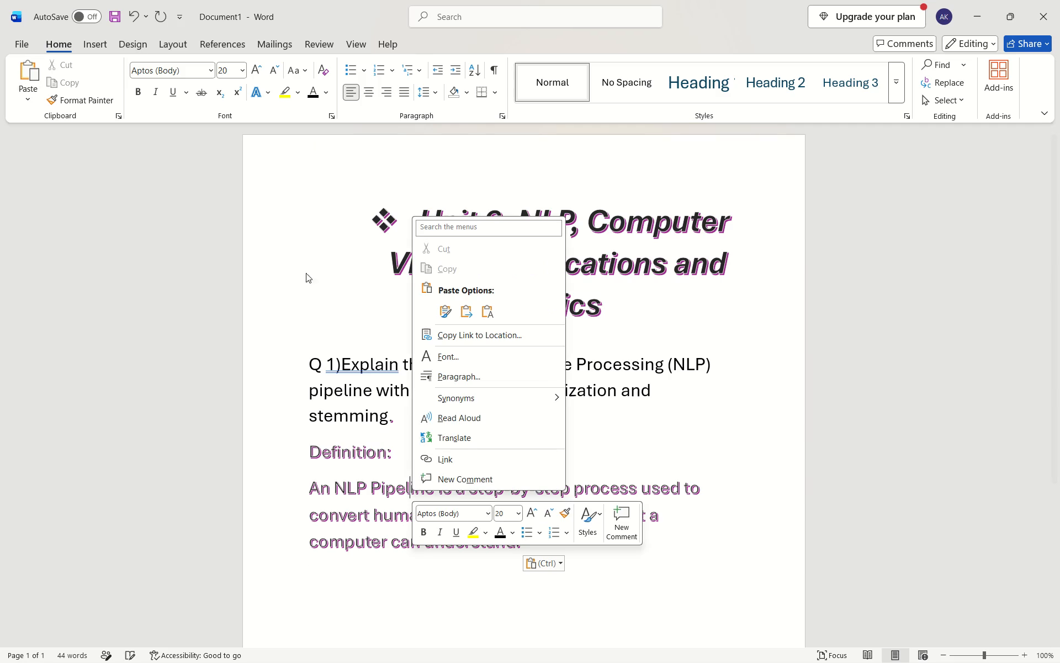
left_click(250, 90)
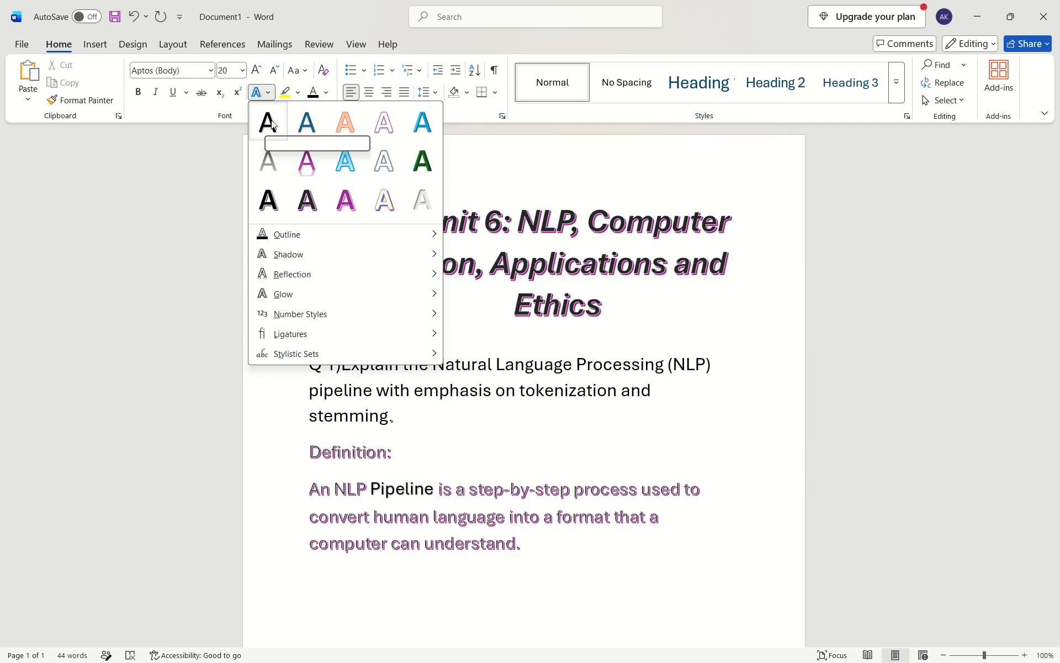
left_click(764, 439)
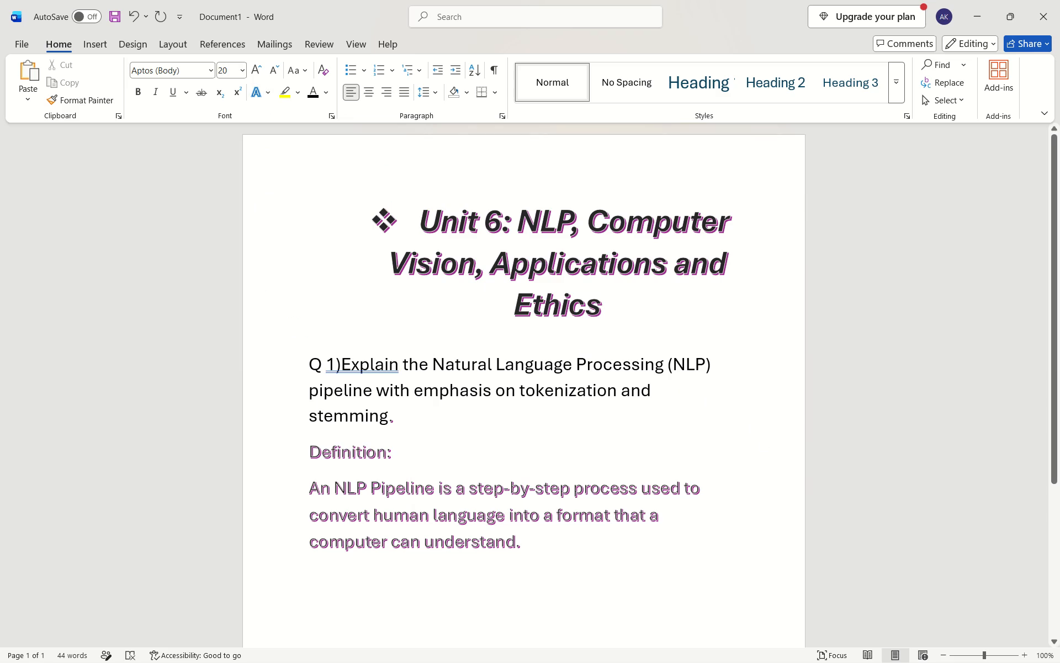
Apply the solid black text effect to the Definition label and the NLP Pipeline sentence below it.
left_click_drag(304, 455, 371, 488)
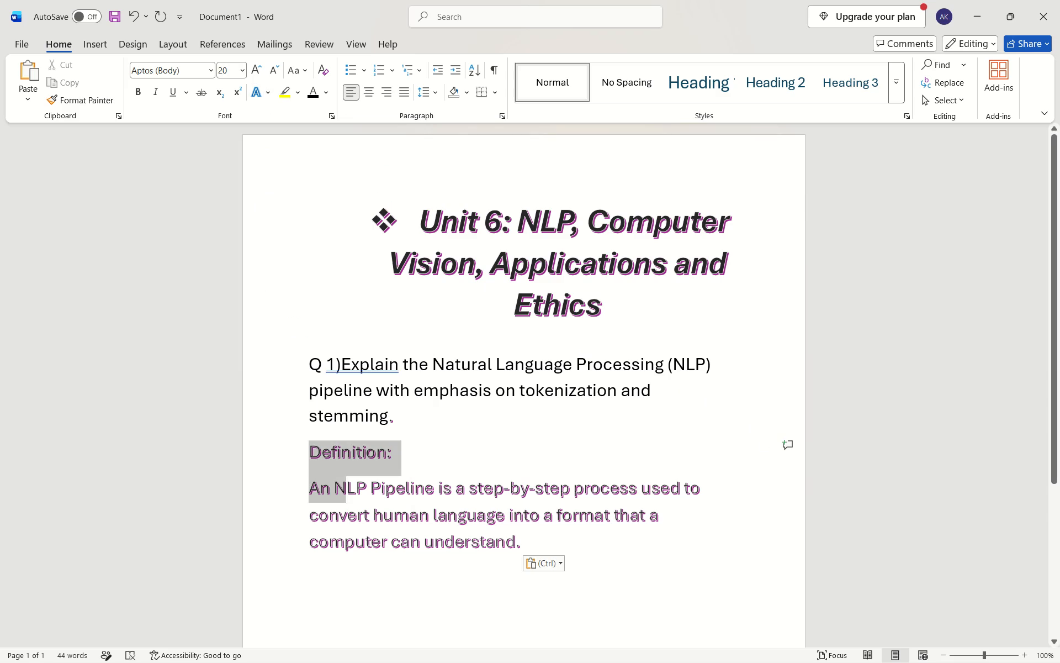
left_click_drag(371, 488, 486, 572)
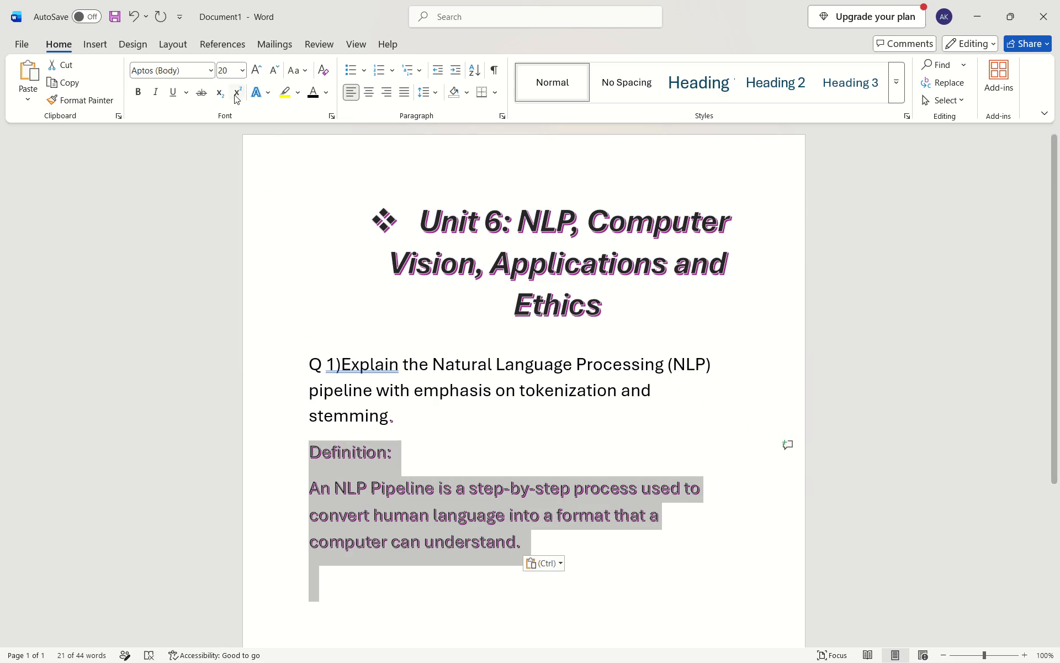
left_click(246, 97)
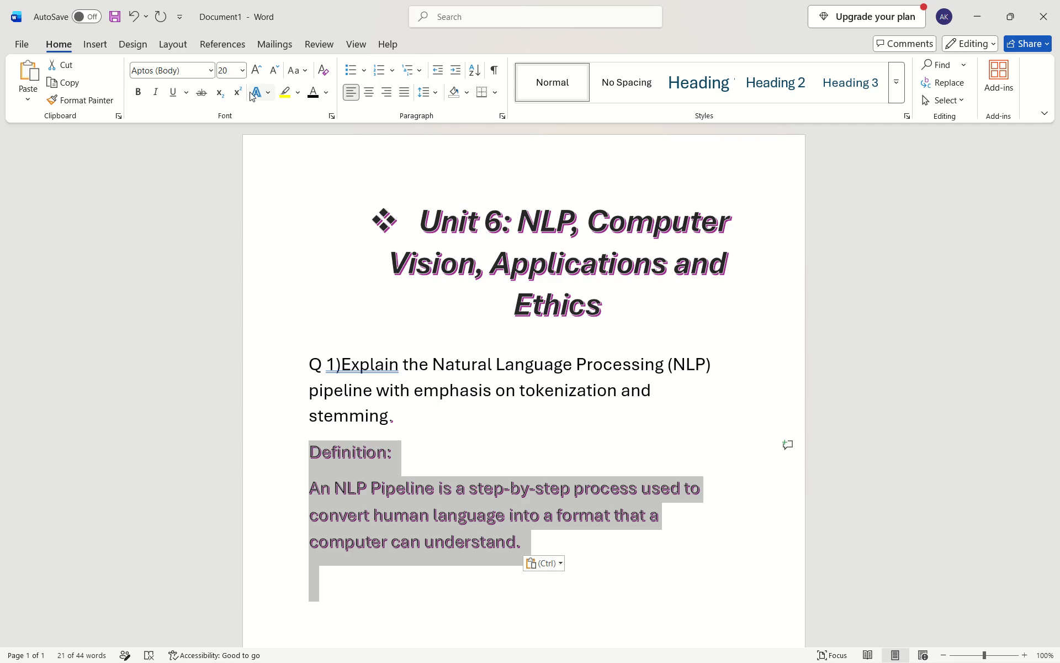
left_click(252, 93)
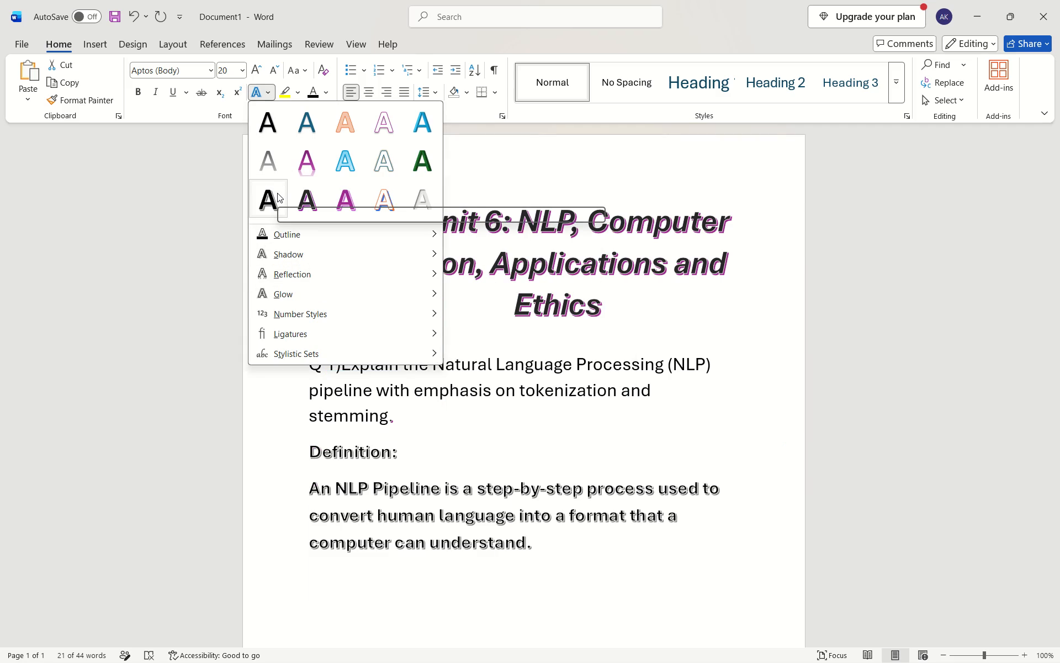
left_click(267, 126)
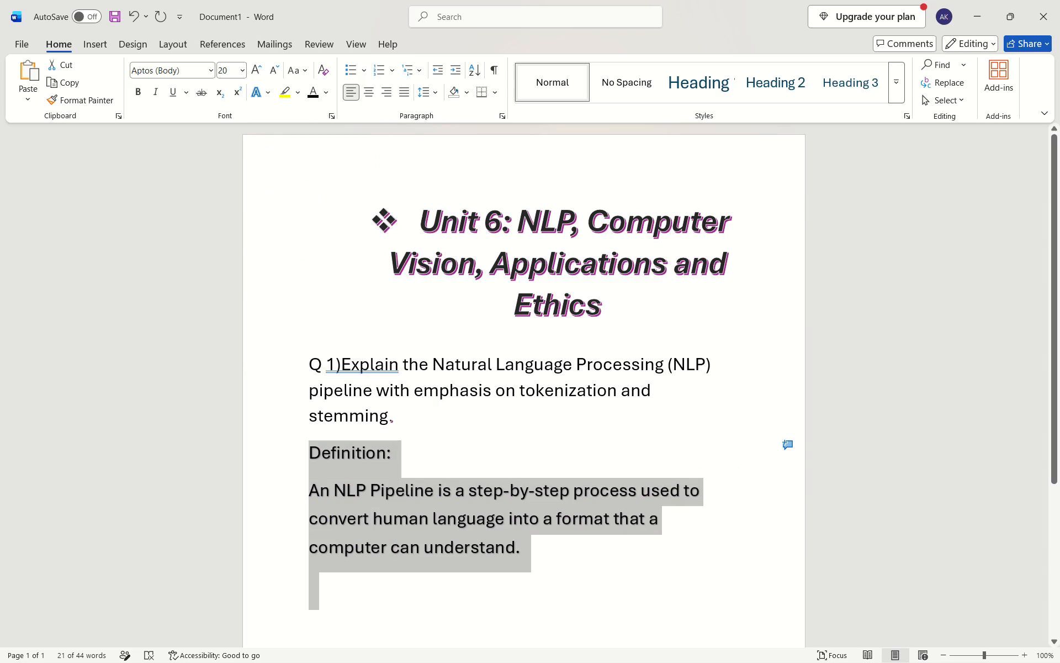
left_click(727, 408)
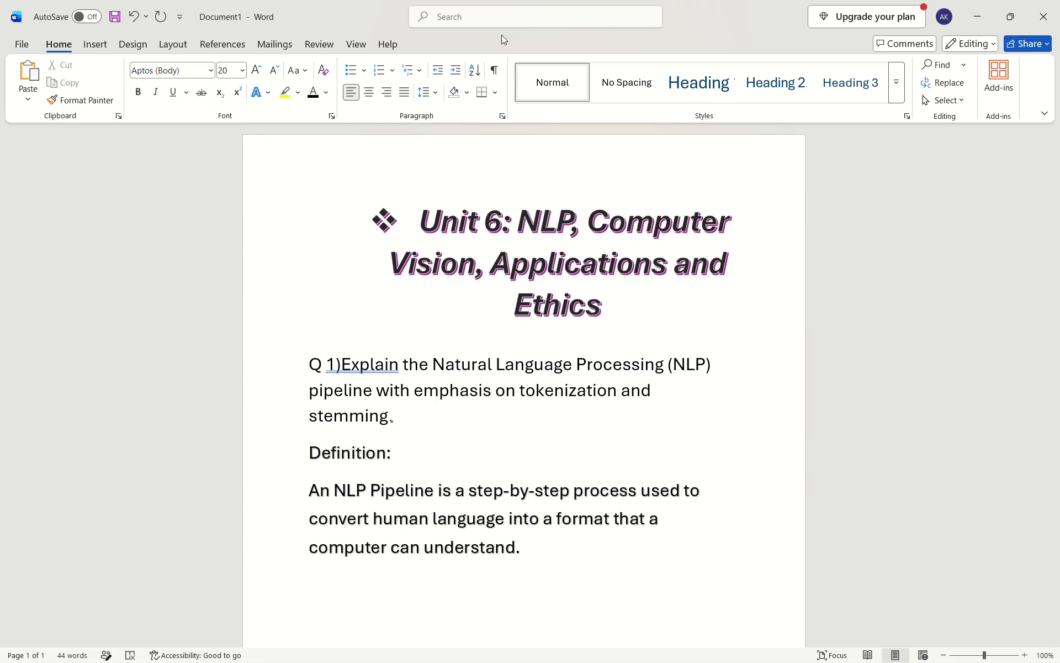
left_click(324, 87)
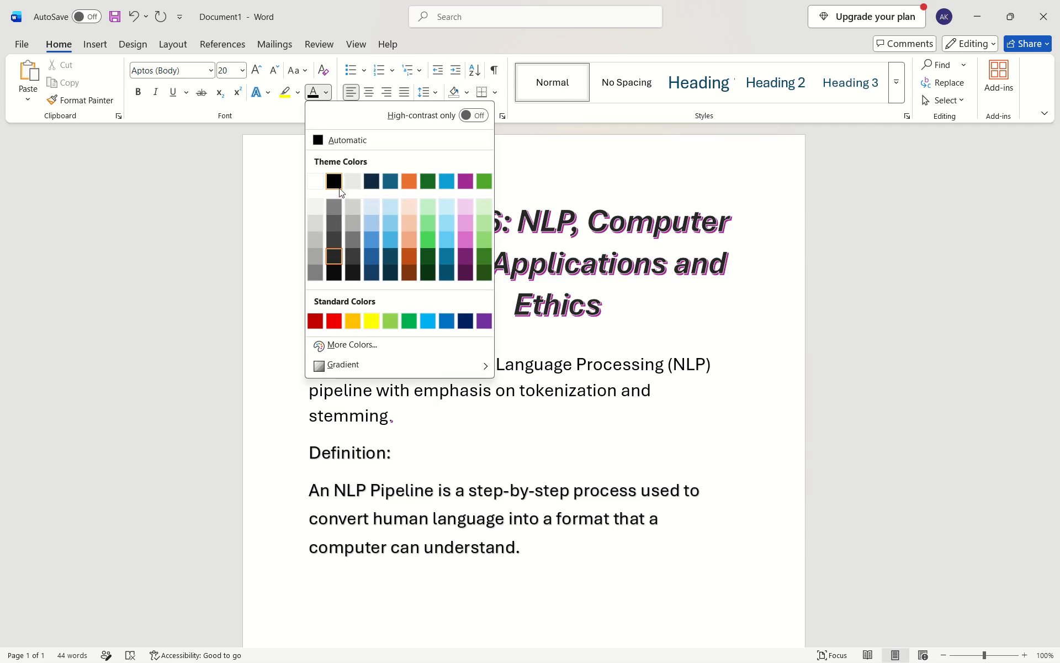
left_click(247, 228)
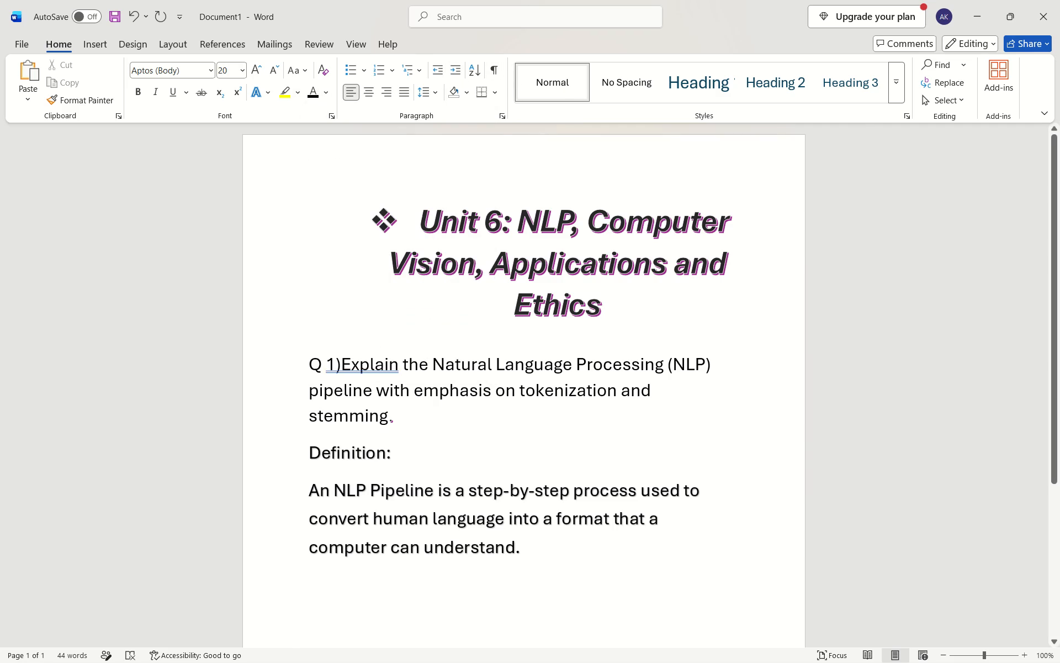
Underline the "Definition:" label below question 1.
left_click_drag(308, 448, 394, 445)
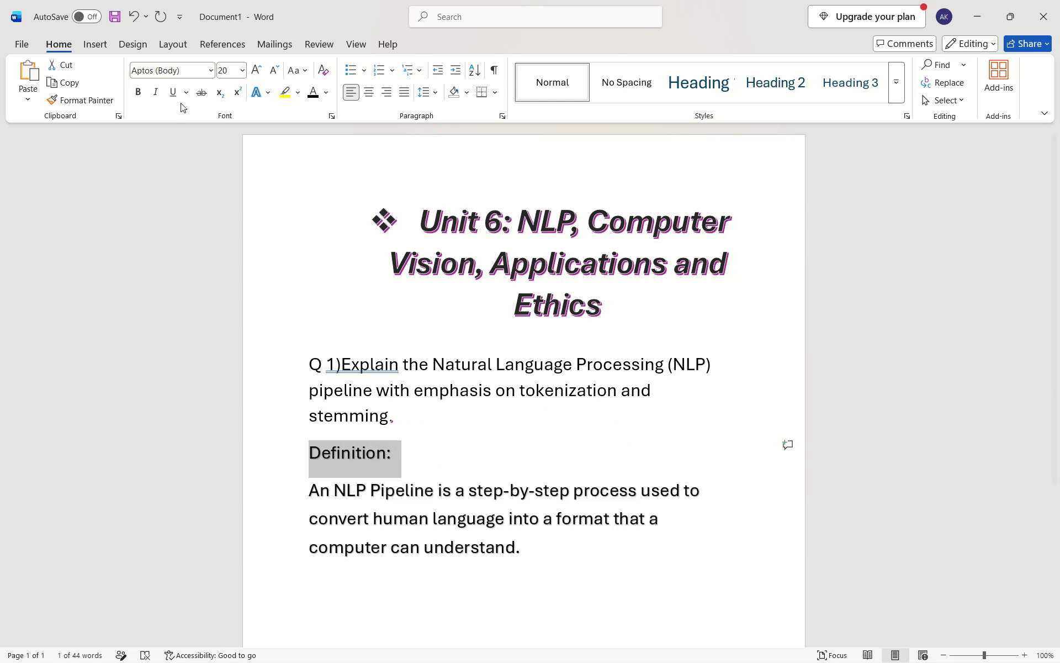
left_click(175, 93)
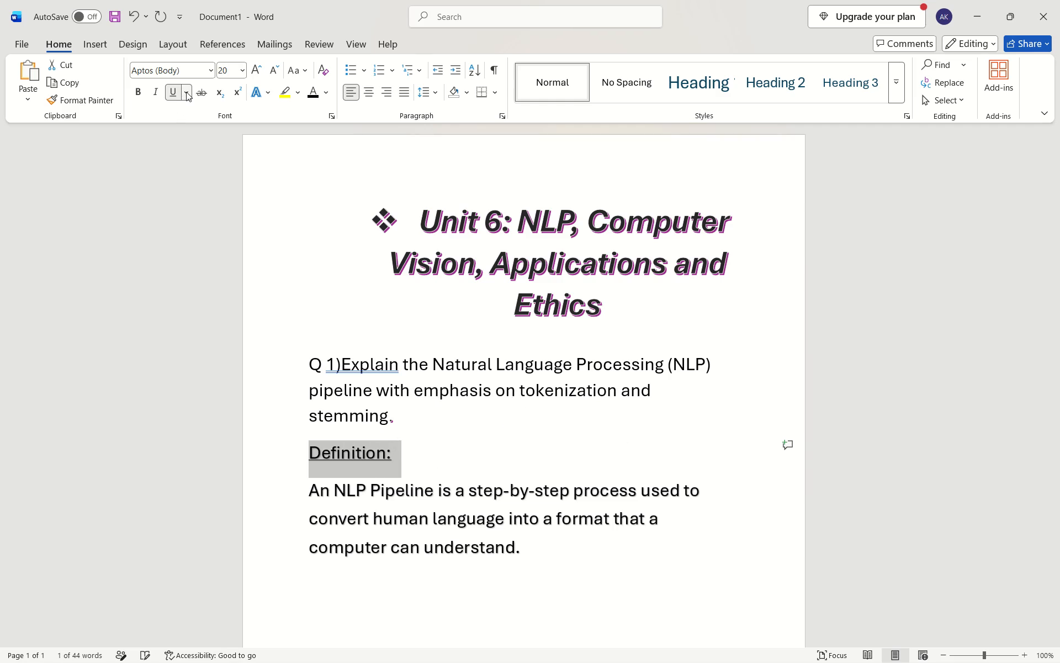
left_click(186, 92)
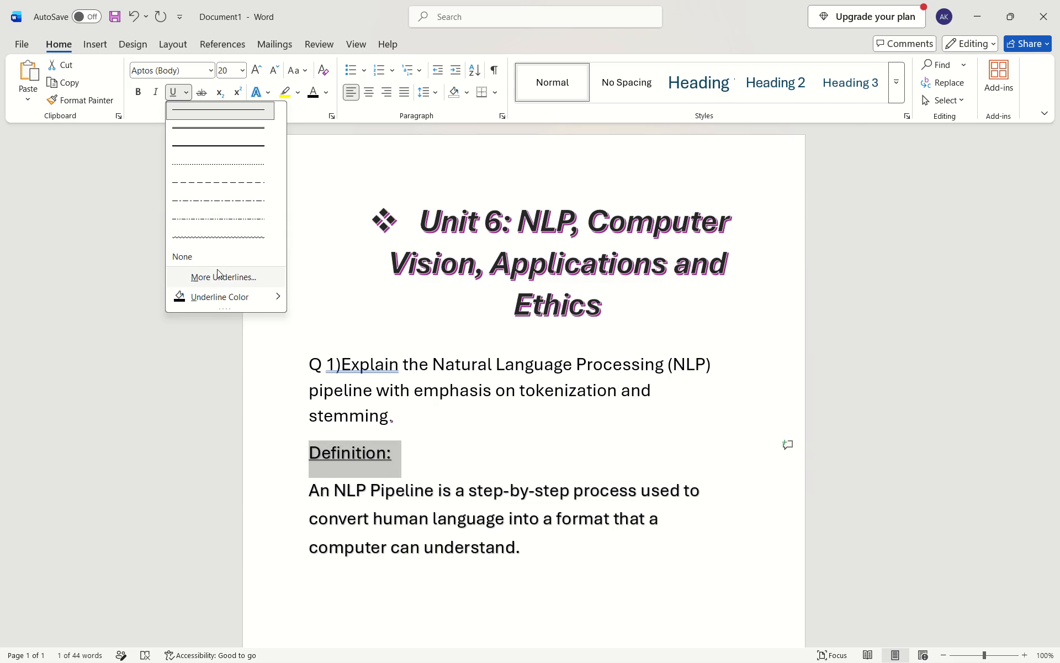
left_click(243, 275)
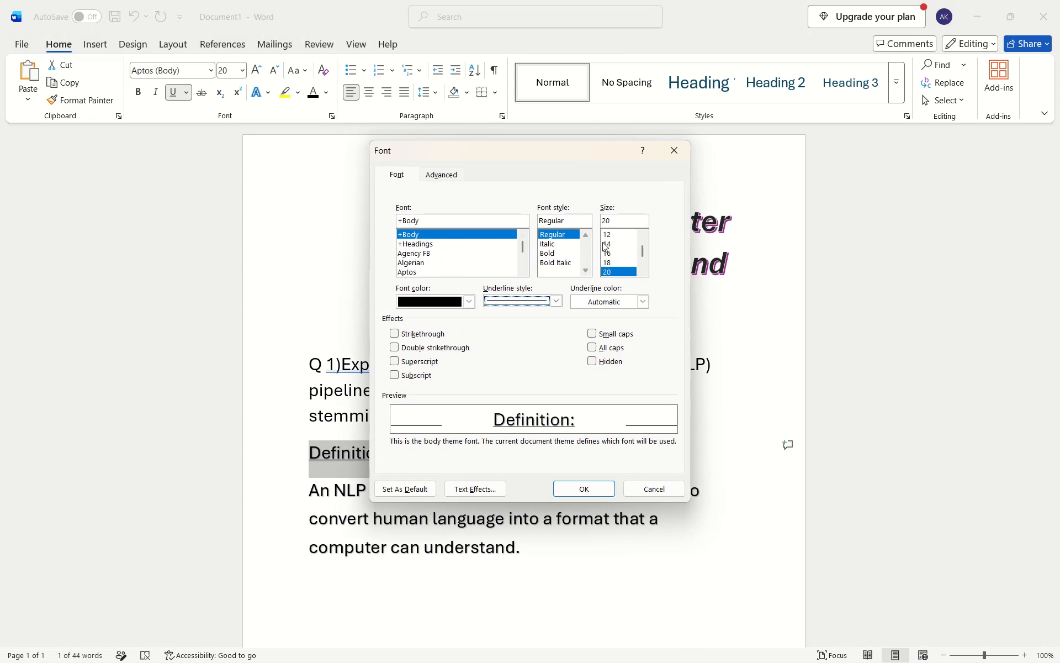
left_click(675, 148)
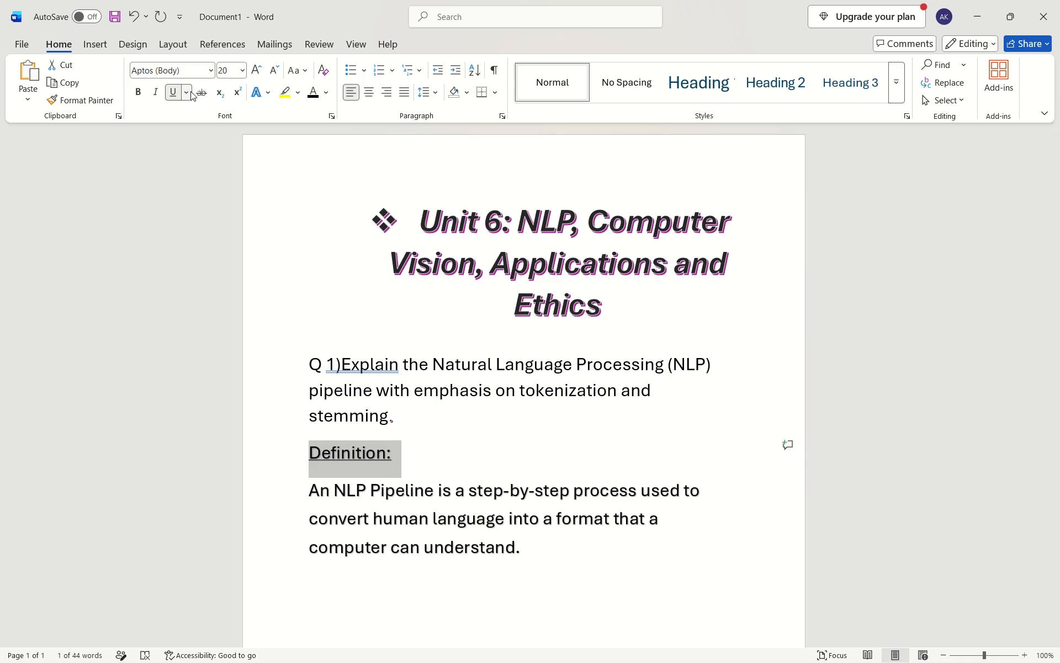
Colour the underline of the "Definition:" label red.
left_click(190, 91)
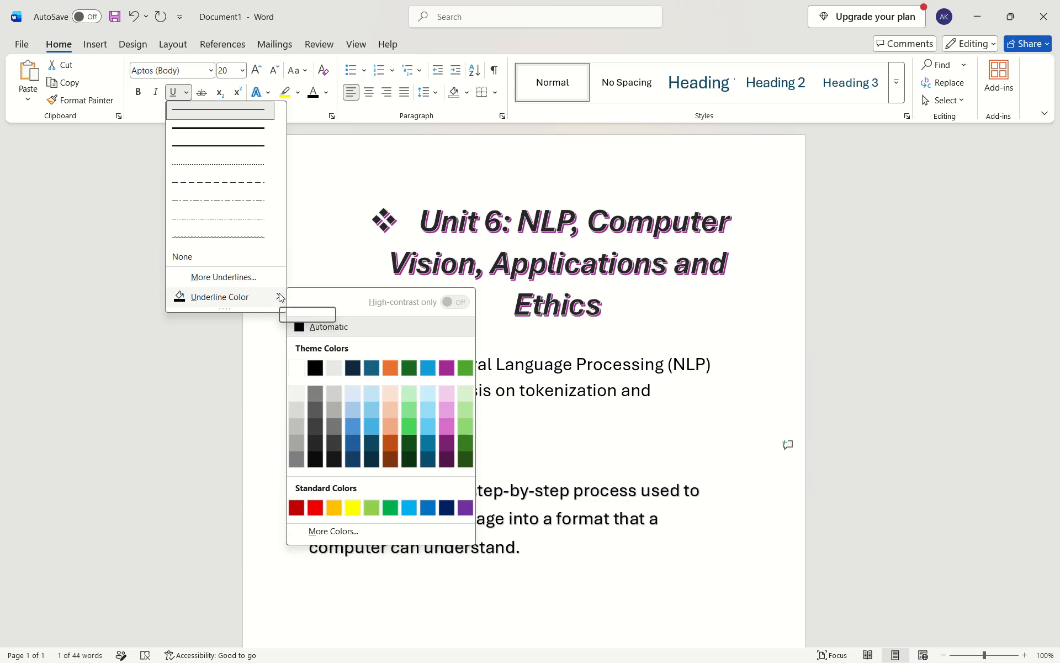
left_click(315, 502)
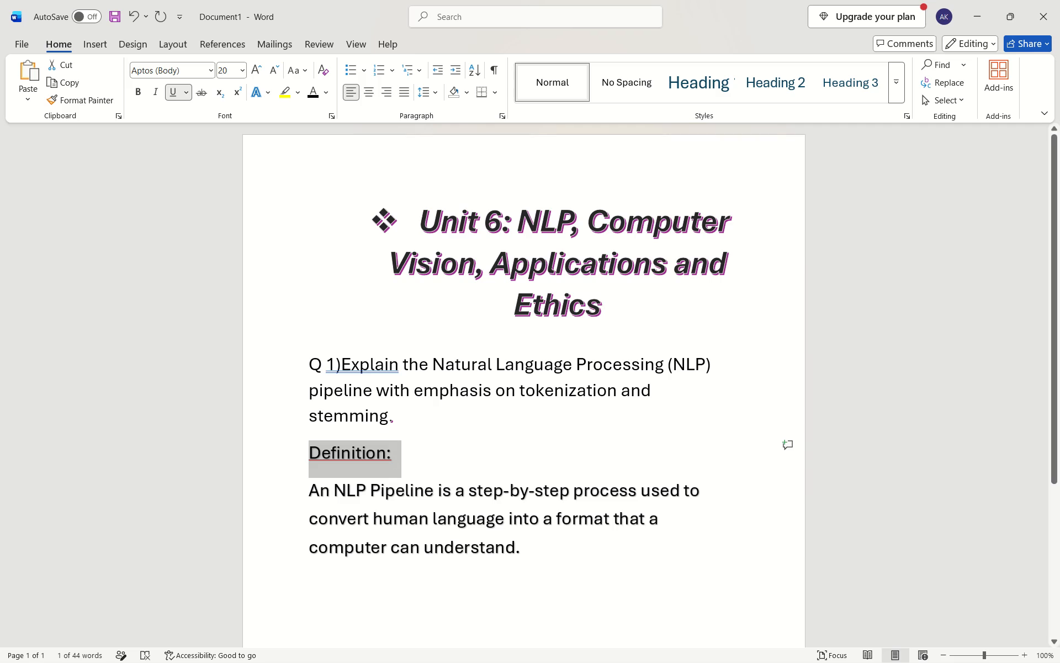
Set the underline of the "Definition:" label to a black double line.
left_click(185, 96)
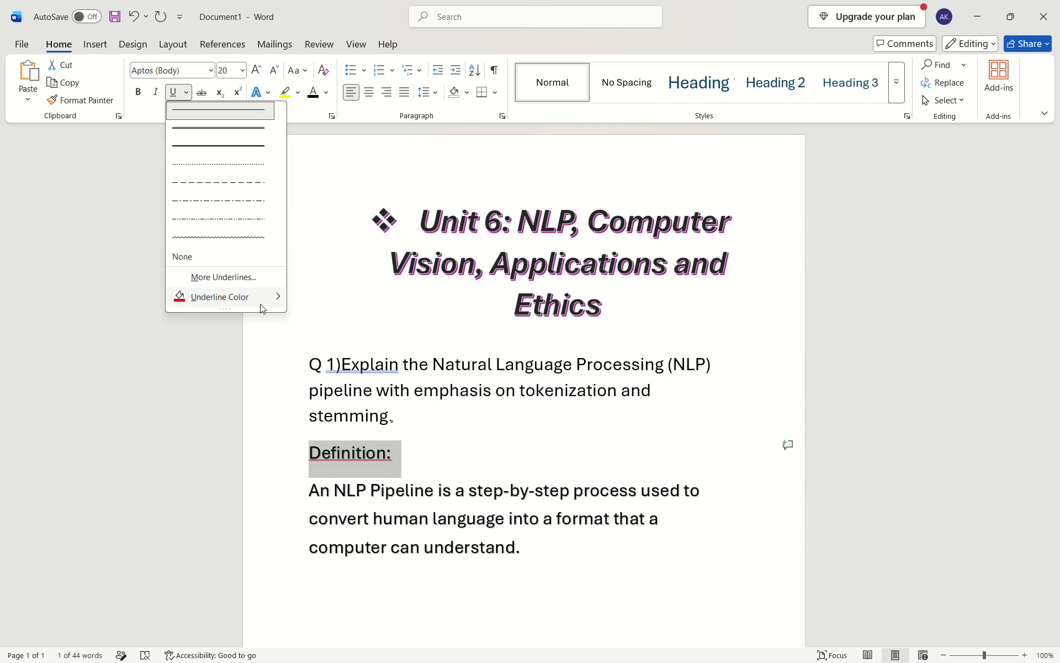
left_click(260, 304)
left_click(316, 363)
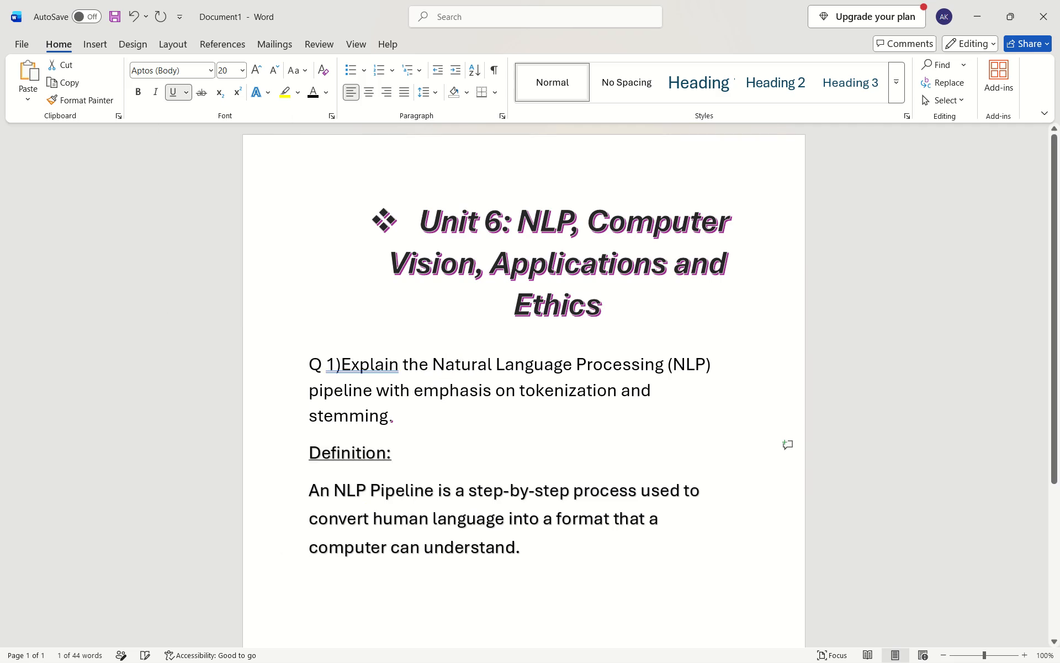
left_click(185, 88)
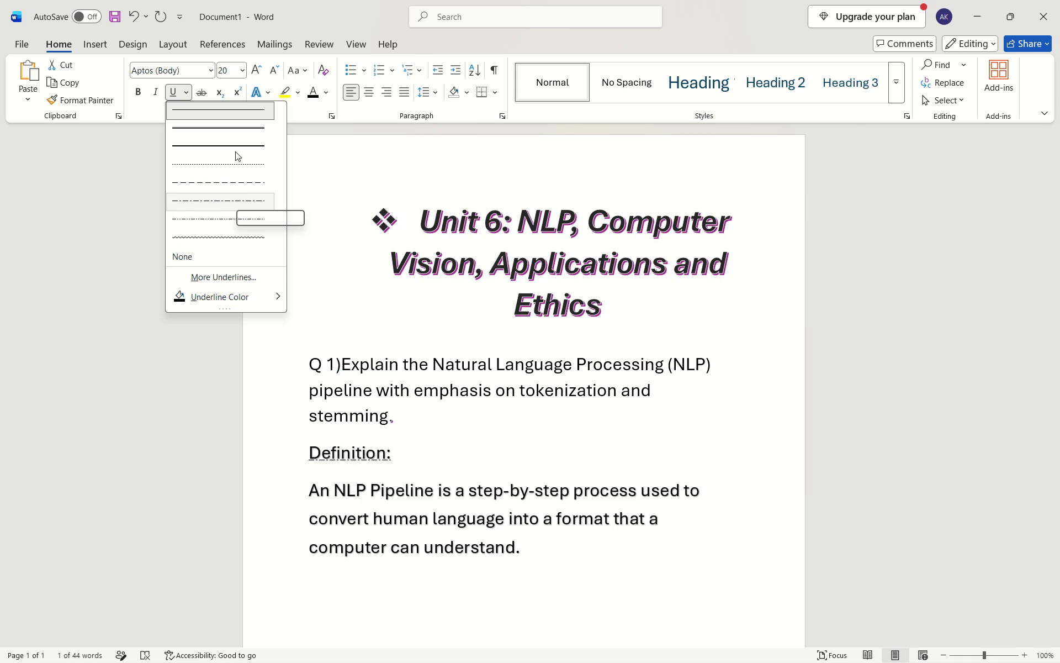
left_click(241, 126)
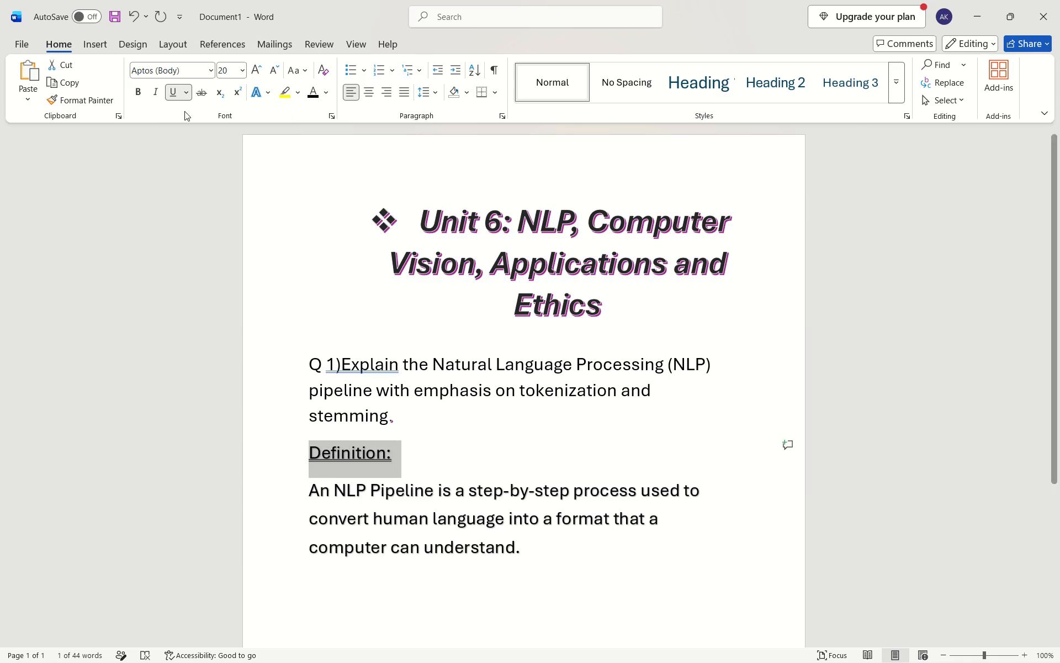
Make the "Definition:" label bold and give it the orange text effect.
left_click(142, 94)
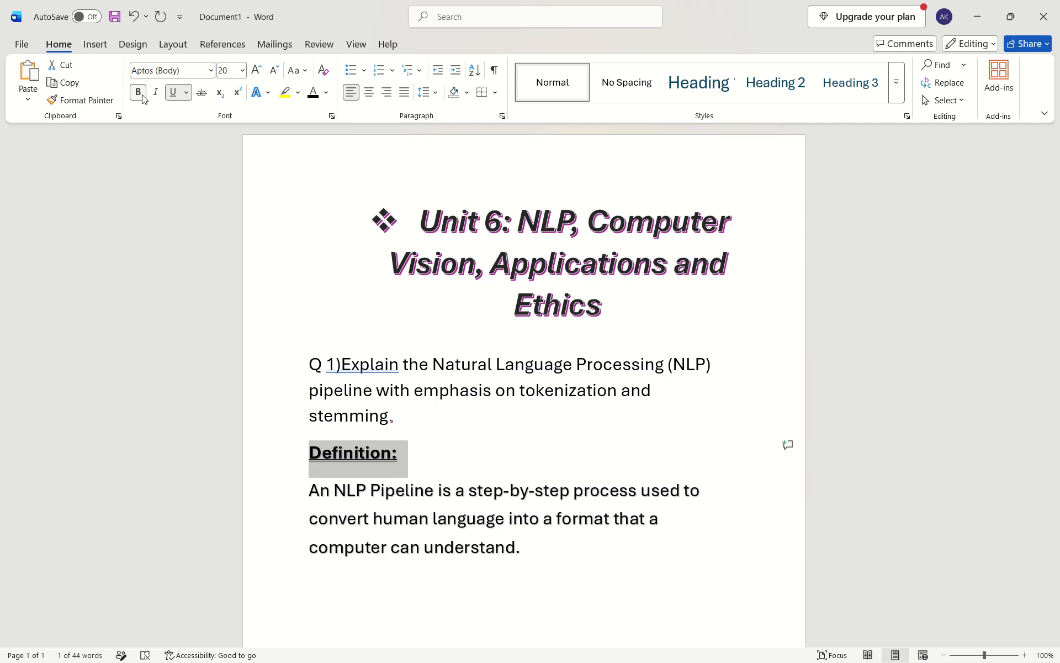
left_click(269, 87)
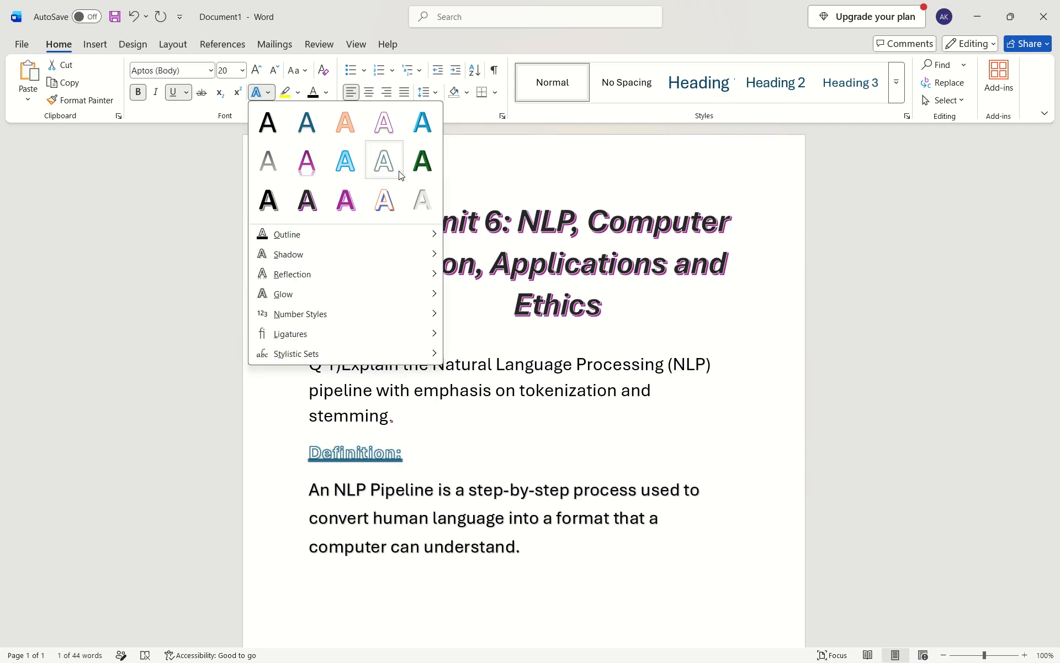
left_click(346, 130)
left_click(743, 420)
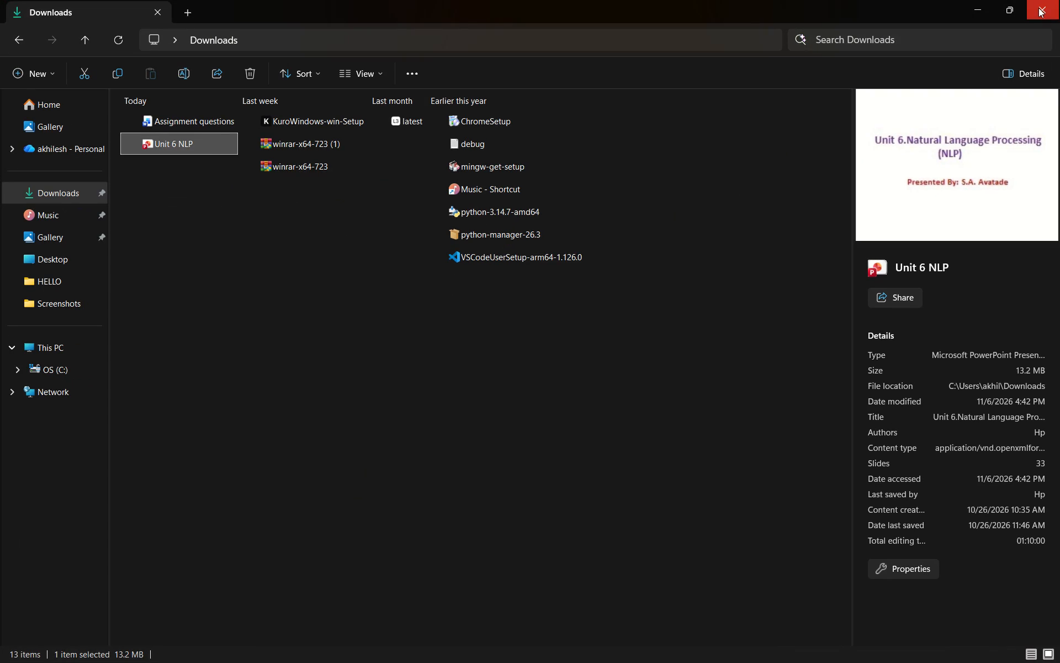
Close the Downloads folder window and bring up the overview of open windows to switch between.
left_click(1038, 8)
scroll(361, 276, "right", 3)
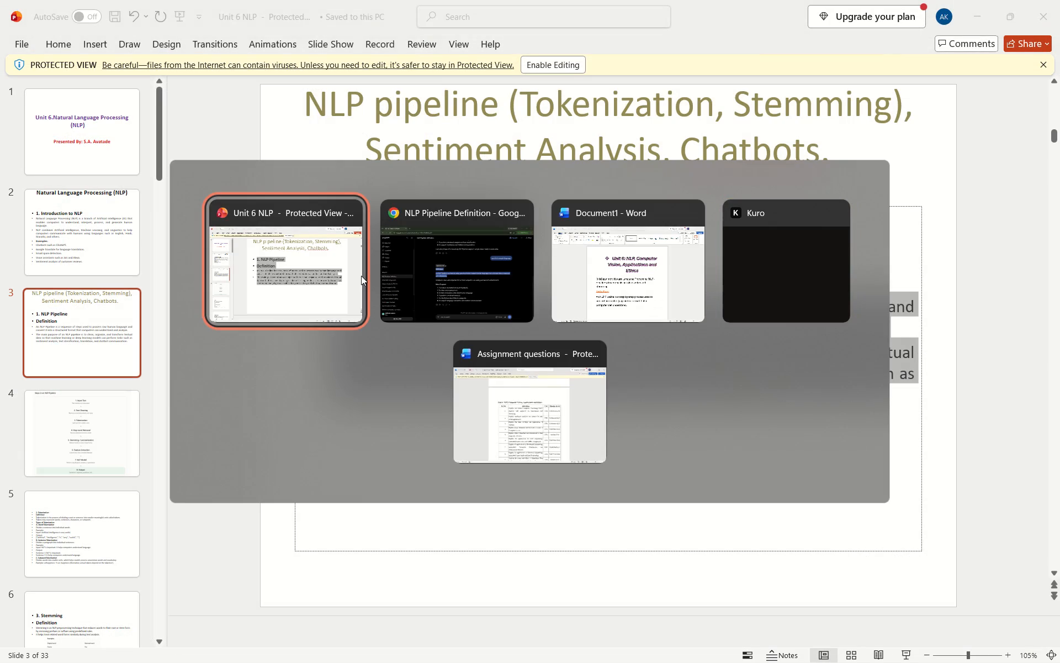
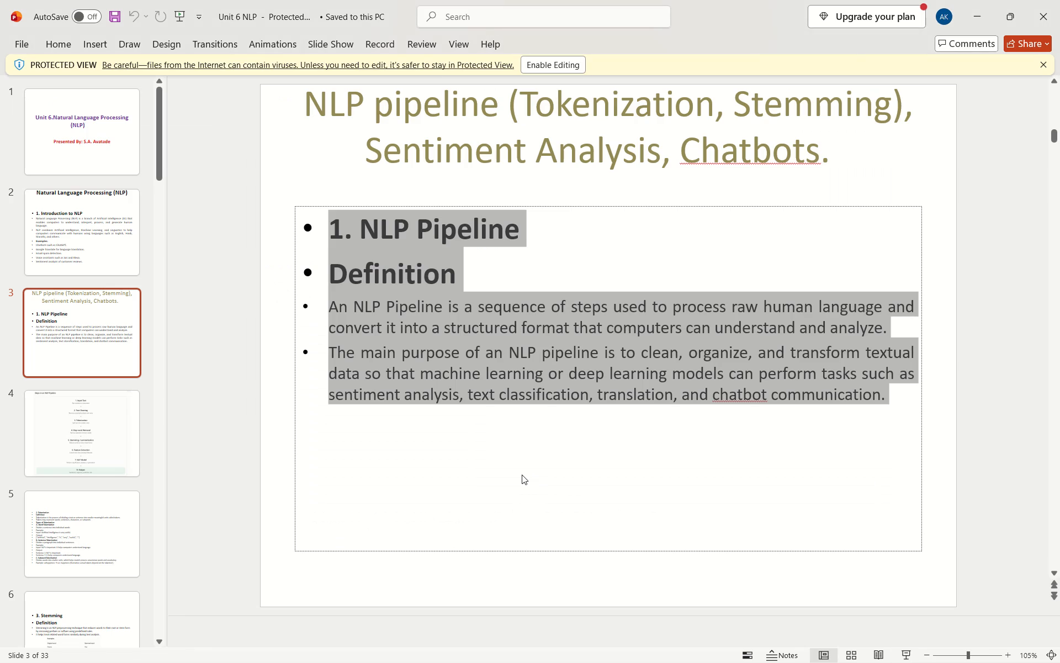
Clear the text selection on slide 3 and open slide 4, "Steps in an NLP Pipeline".
left_click(629, 260)
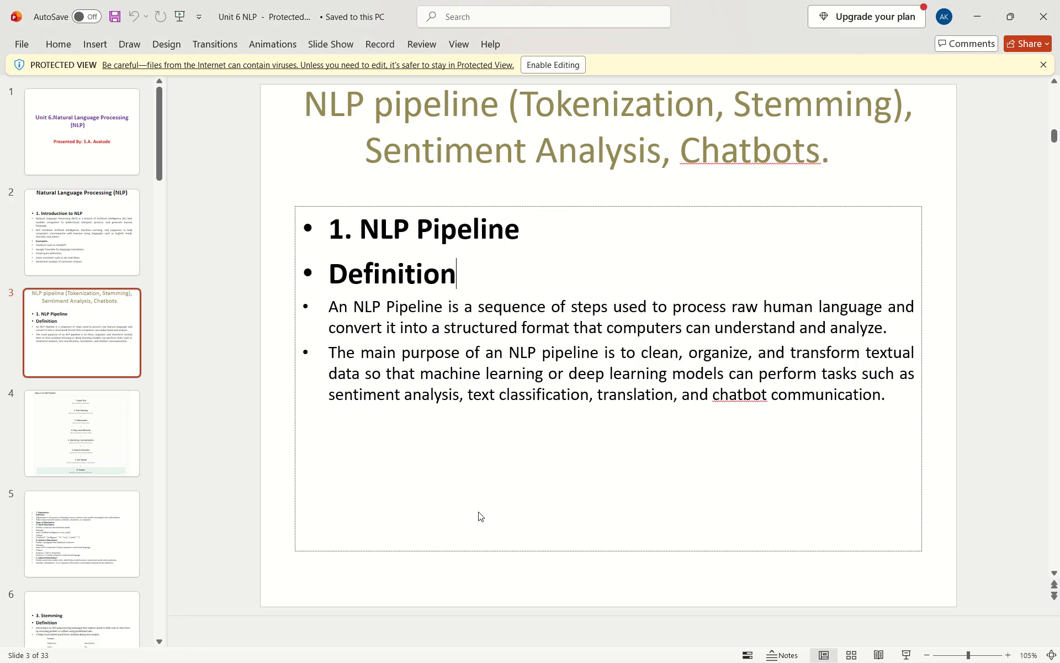
scroll(478, 512, "down", 3)
scroll(478, 512, "up", 12)
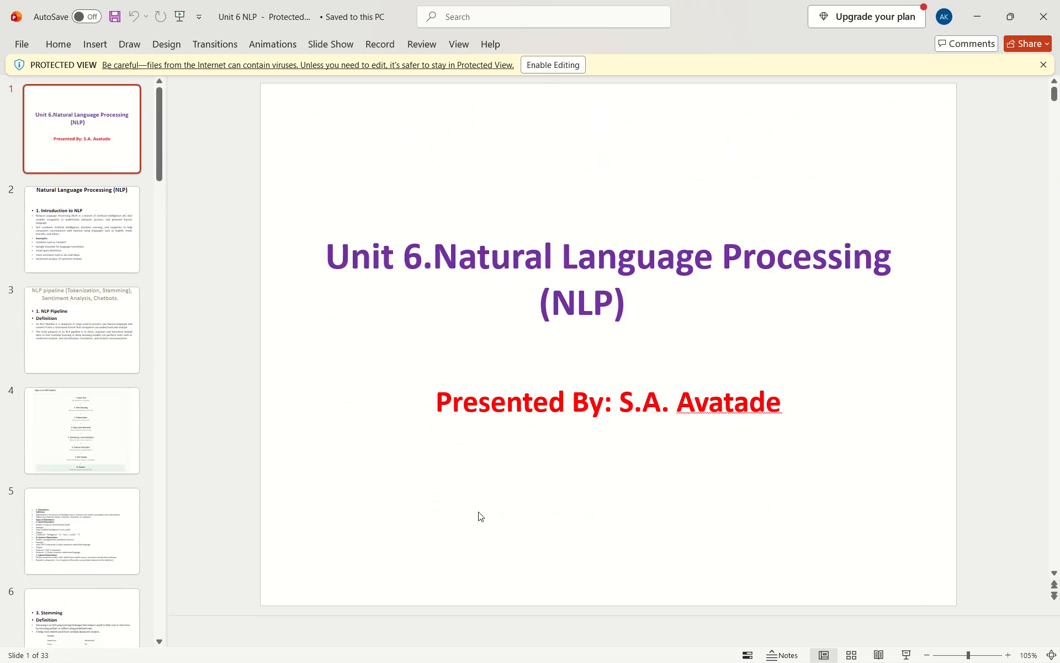
scroll(478, 512, "up", 6)
left_click(116, 351)
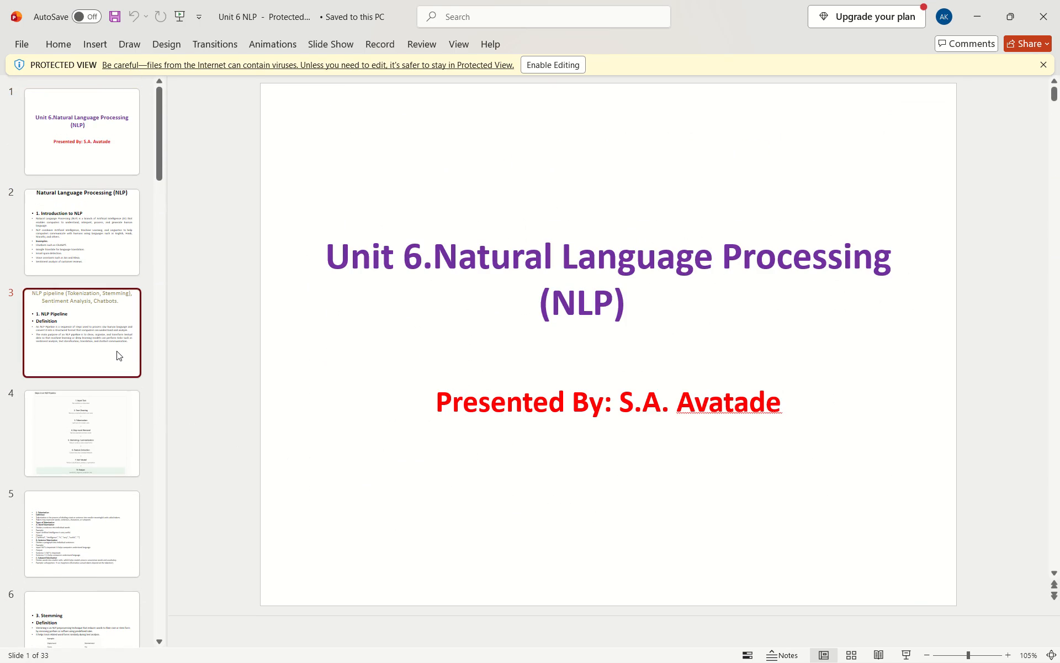
left_click(83, 422)
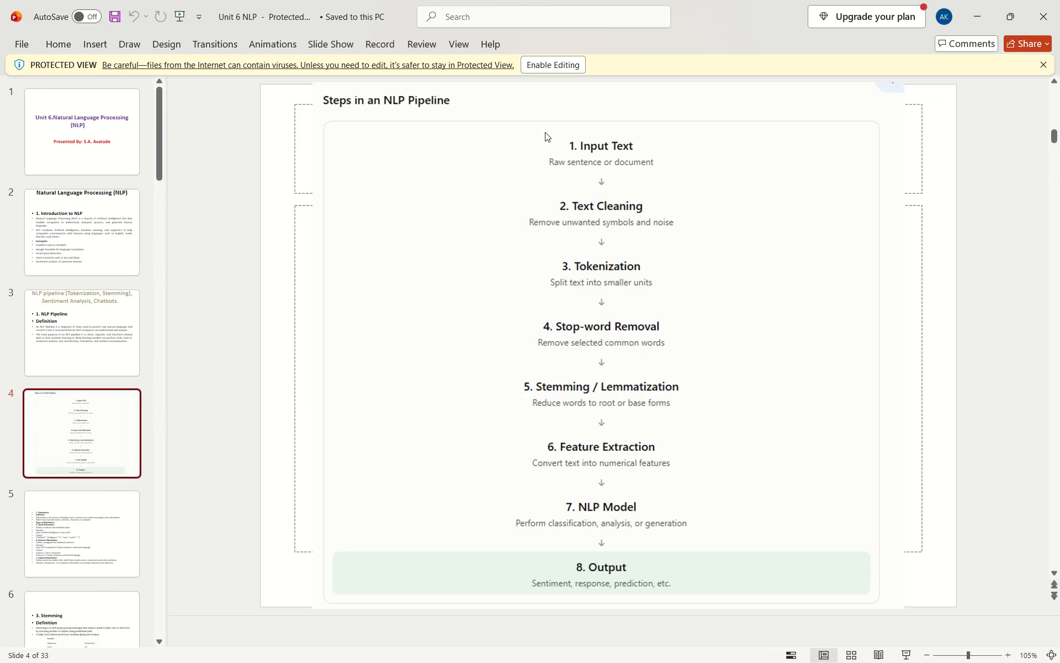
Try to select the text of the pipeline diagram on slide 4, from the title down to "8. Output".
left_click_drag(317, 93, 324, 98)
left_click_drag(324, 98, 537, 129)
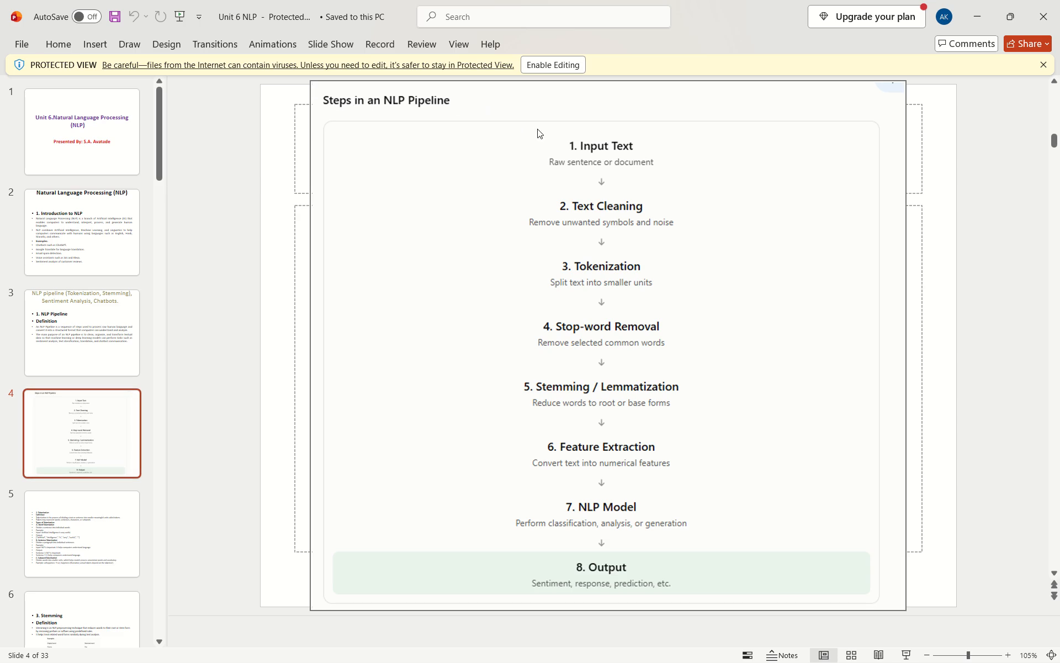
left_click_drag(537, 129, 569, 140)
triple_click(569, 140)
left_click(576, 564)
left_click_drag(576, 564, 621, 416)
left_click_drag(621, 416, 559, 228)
Capture a rectangular screenshot of the whole "Steps in an NLP Pipeline" diagram, from its title to "8. Output".
key("shift+super+s")
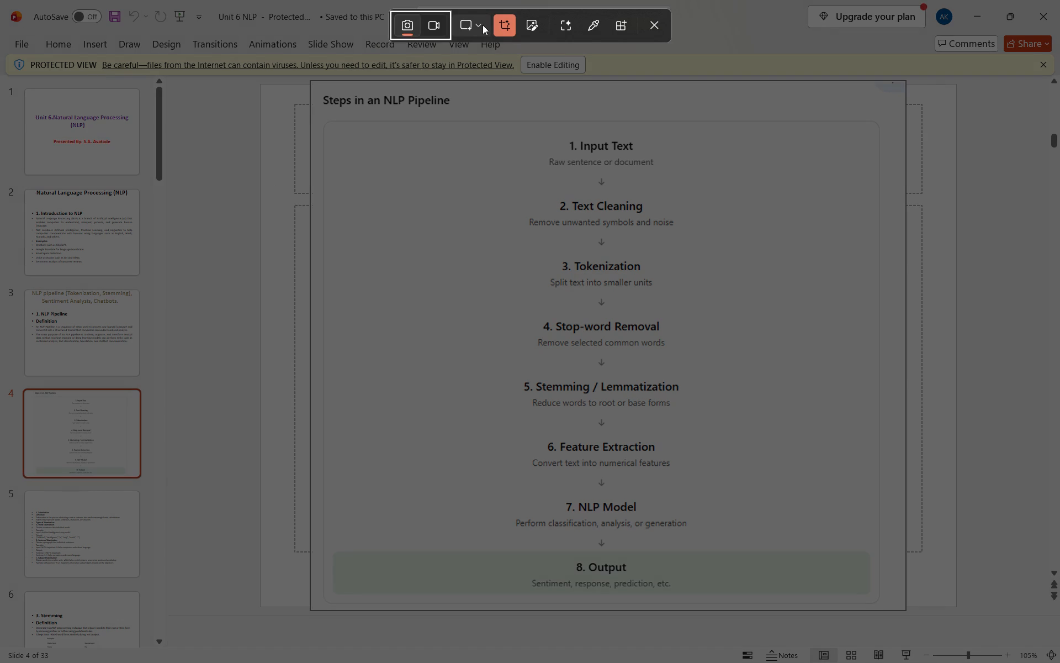
left_click(481, 26)
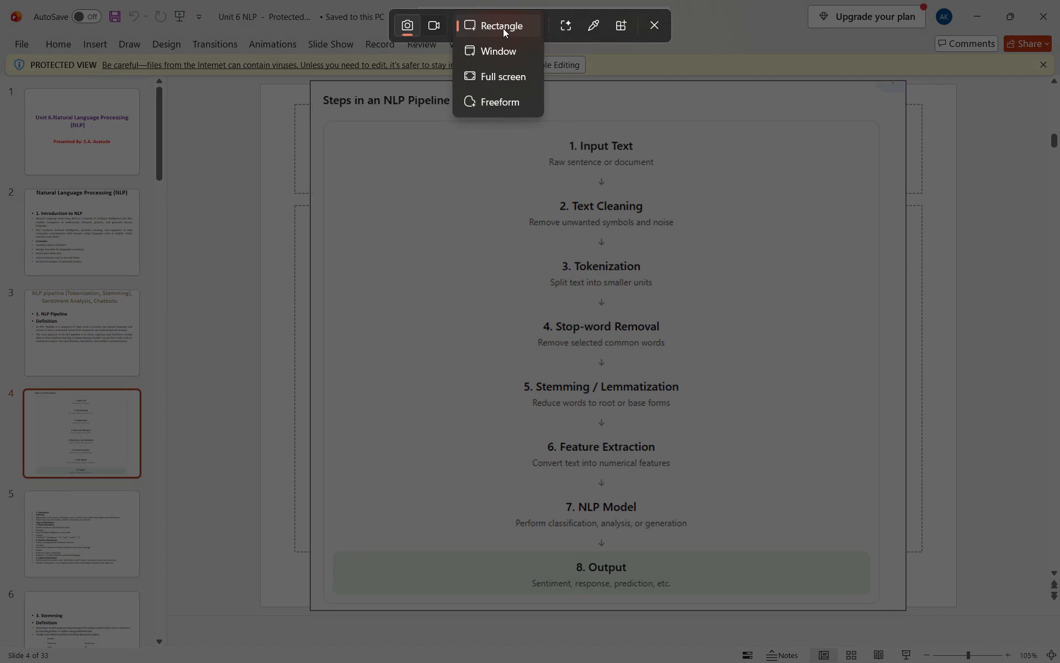
left_click(503, 28)
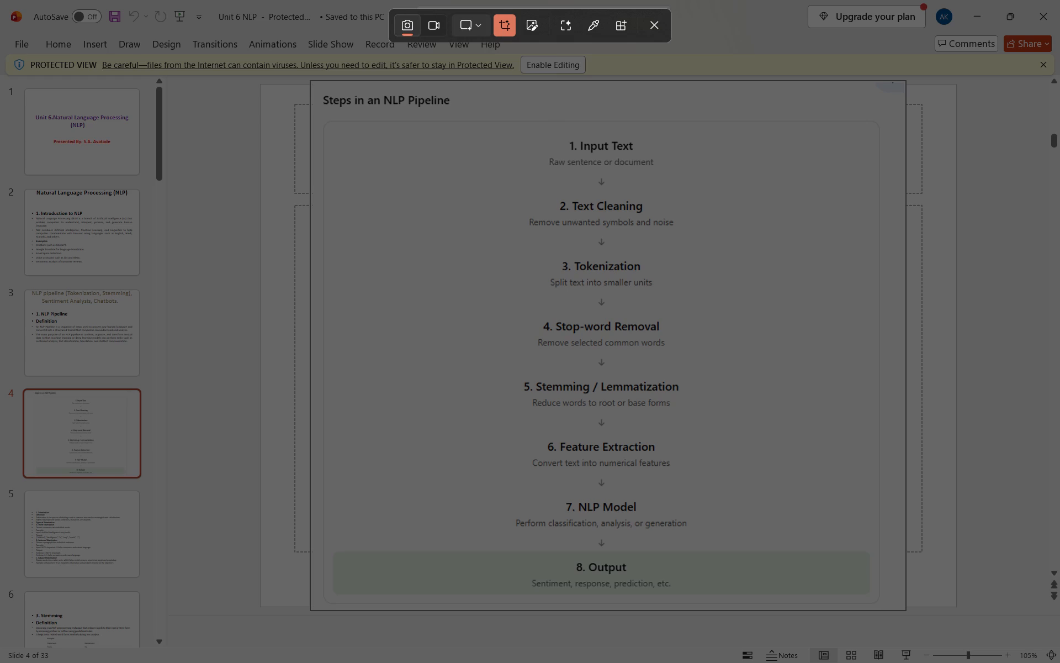
left_click_drag(306, 89, 348, 97)
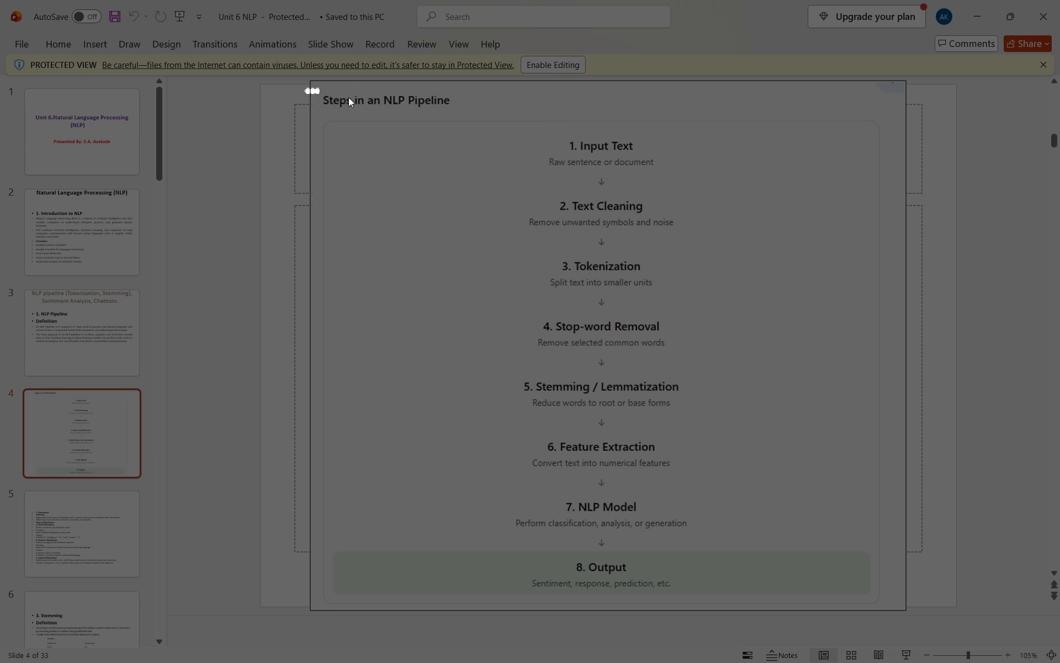
left_click_drag(348, 97, 858, 517)
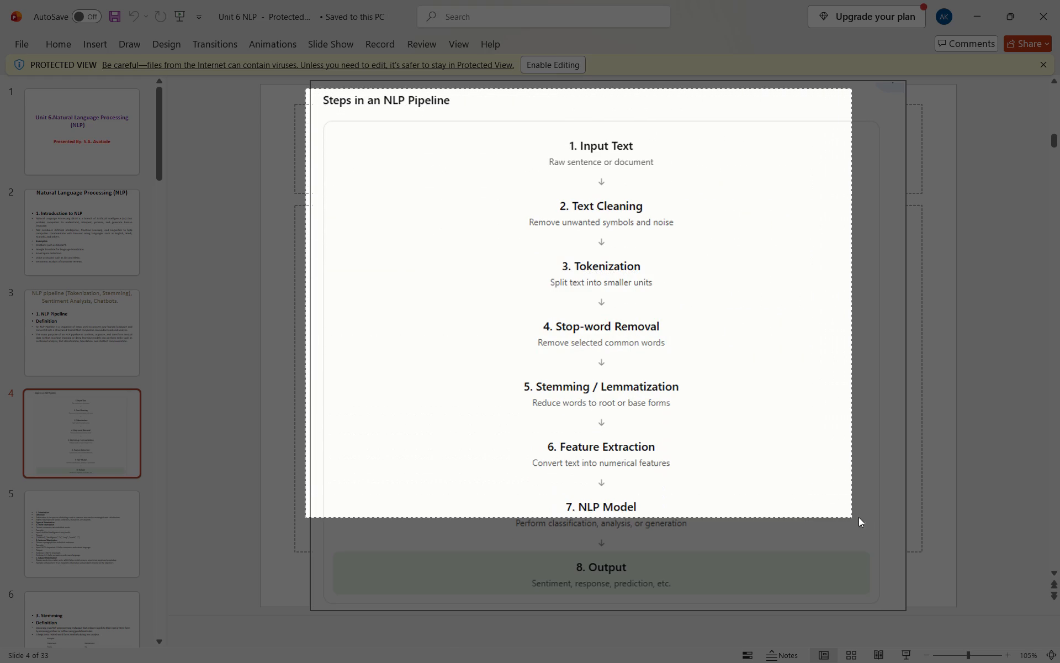
left_click_drag(858, 517, 897, 601)
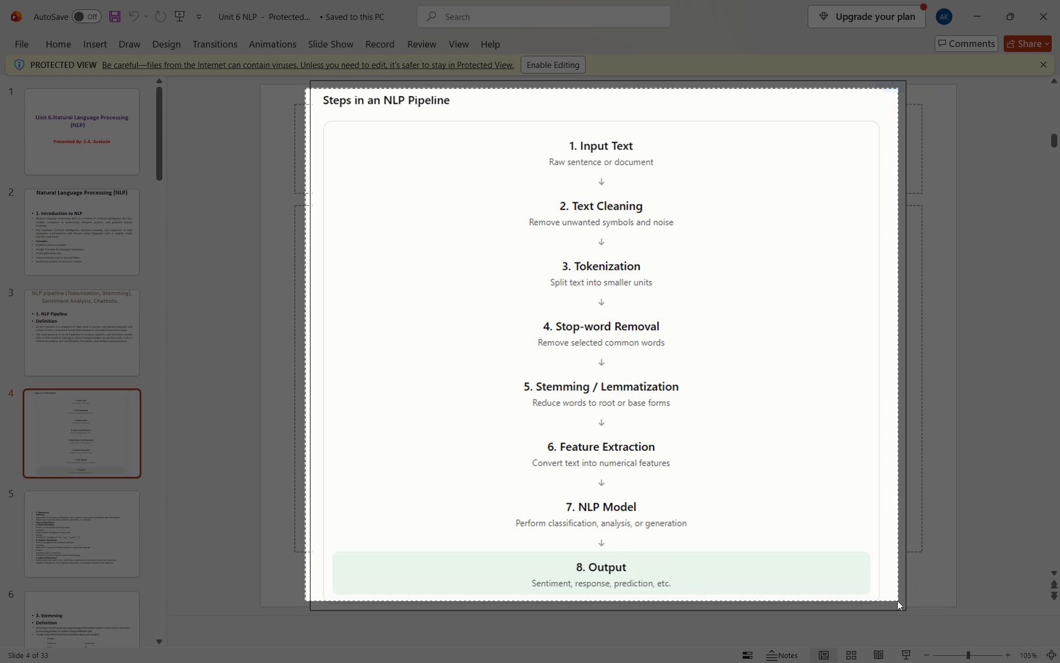
left_click_drag(897, 601, 891, 606)
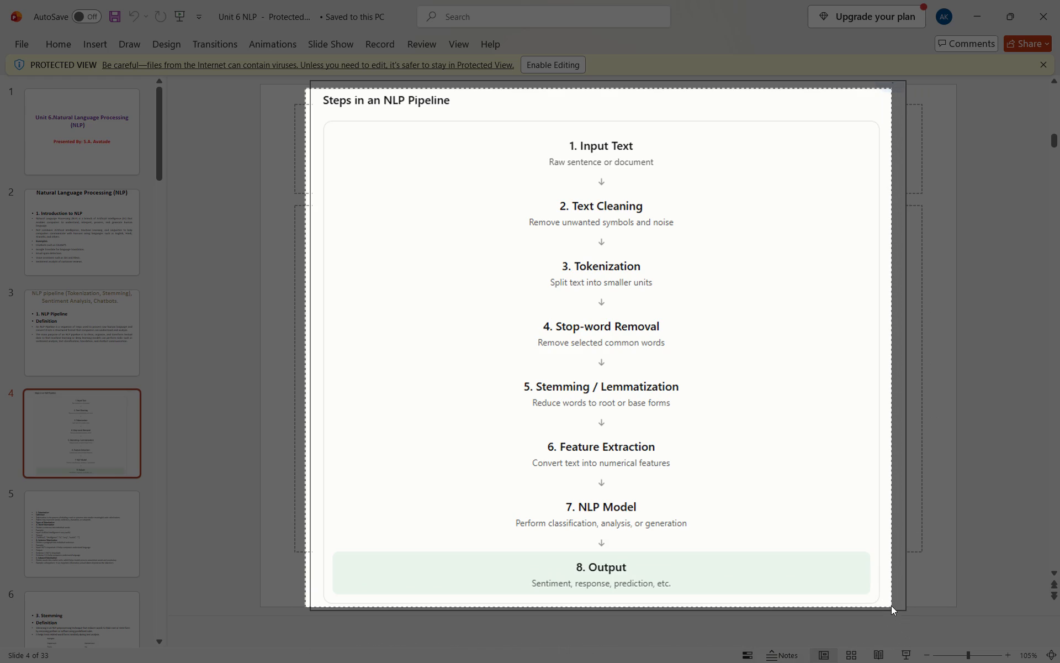
left_click_drag(891, 606, 891, 605)
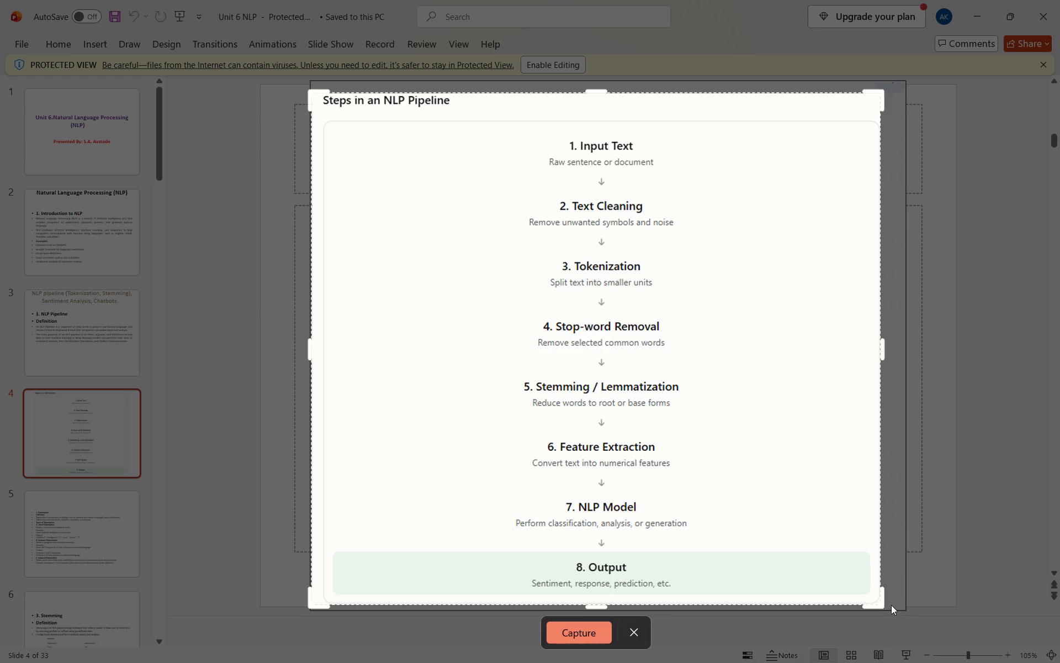
left_click(592, 635)
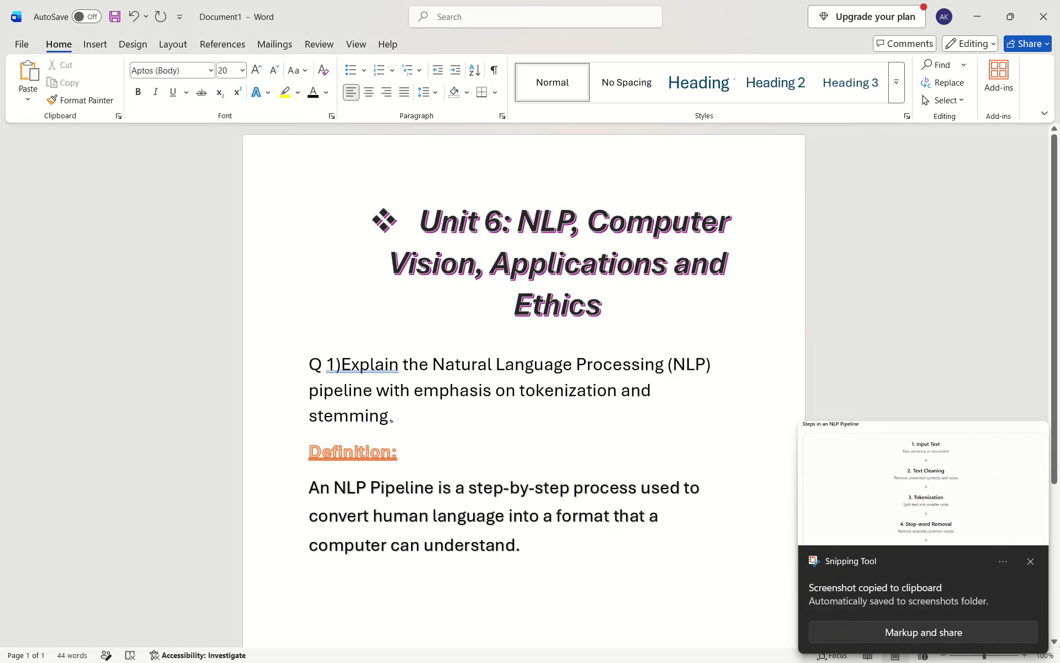
In the Word document, paste the captured pipeline diagram on a new line below the NLP Pipeline definition paragraph.
left_click(536, 550)
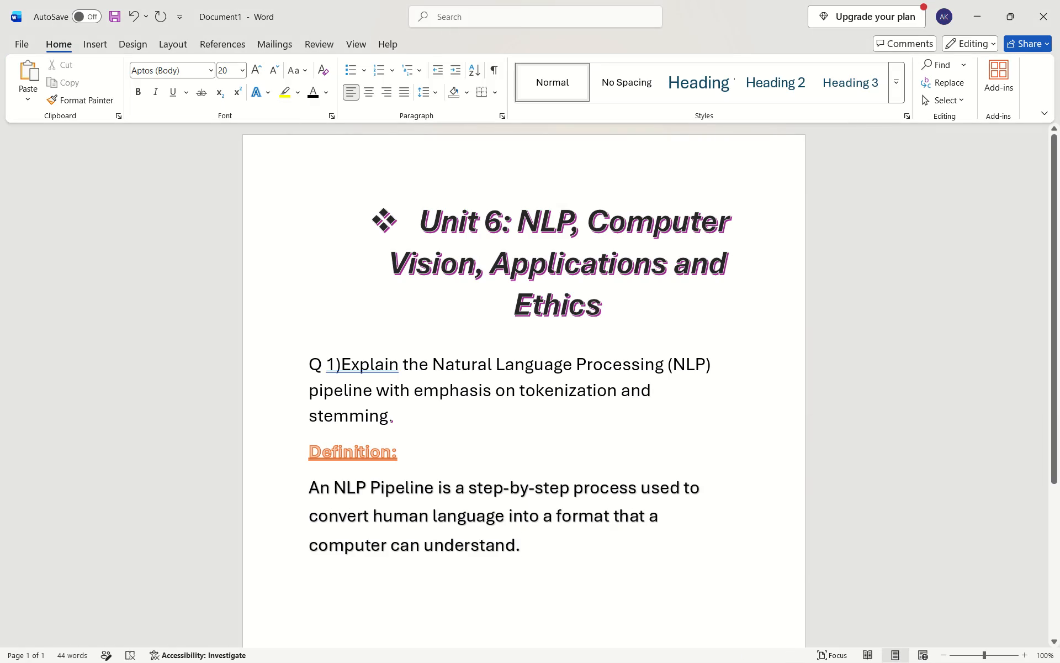
key("Return")
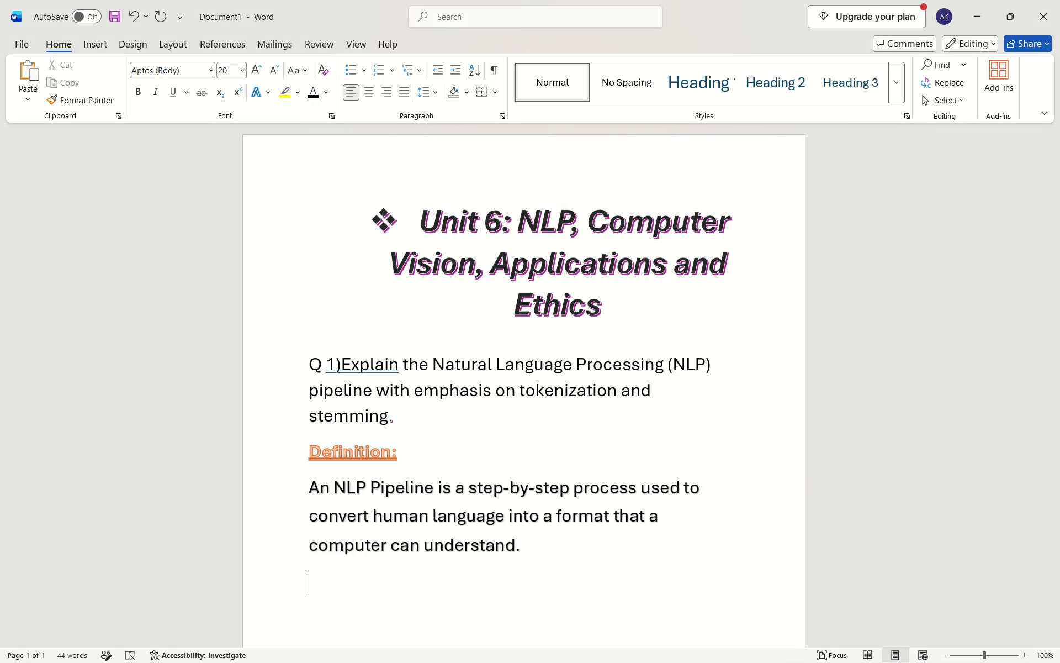
left_click(27, 75)
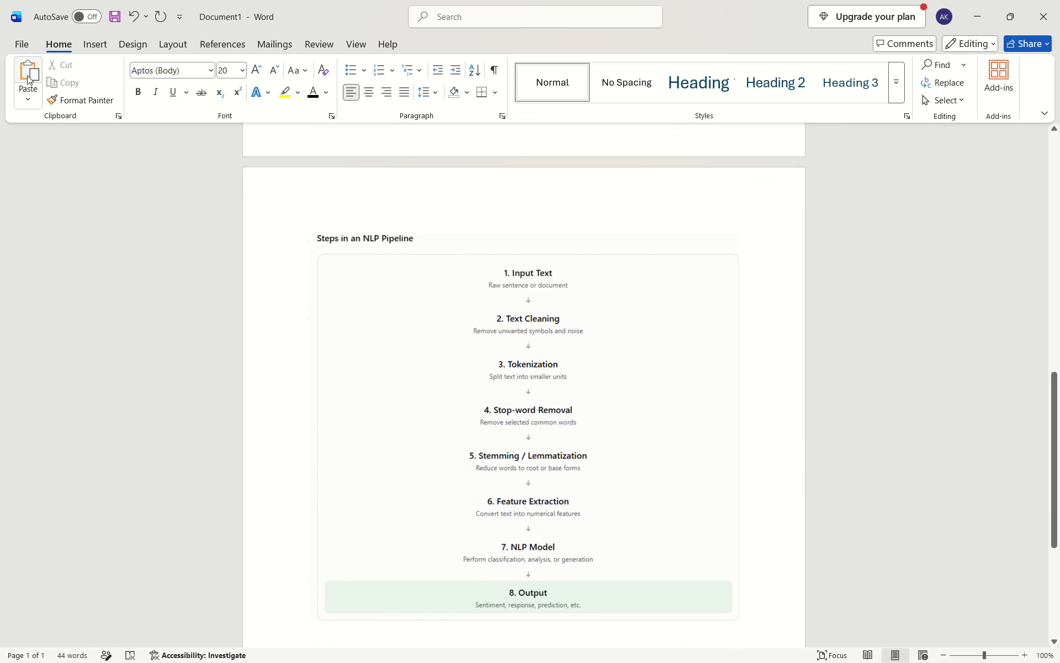
Examine where the pasted pipeline diagram sits in the document relative to the definition paragraph.
scroll(341, 203, "up", 2)
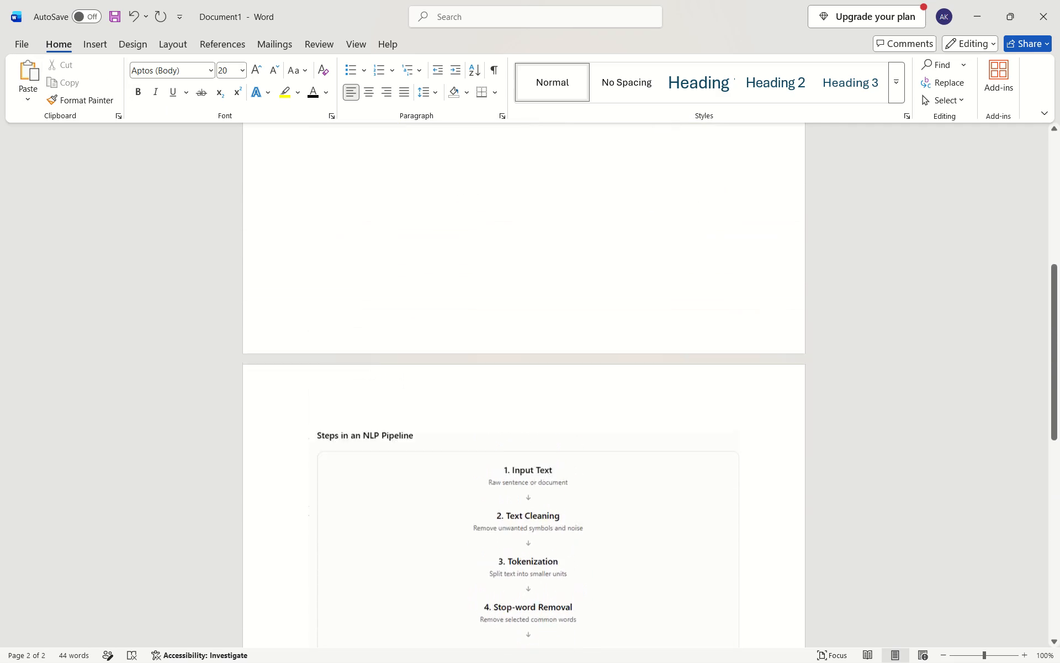
scroll(341, 203, "up", 2)
scroll(341, 203, "right", 1)
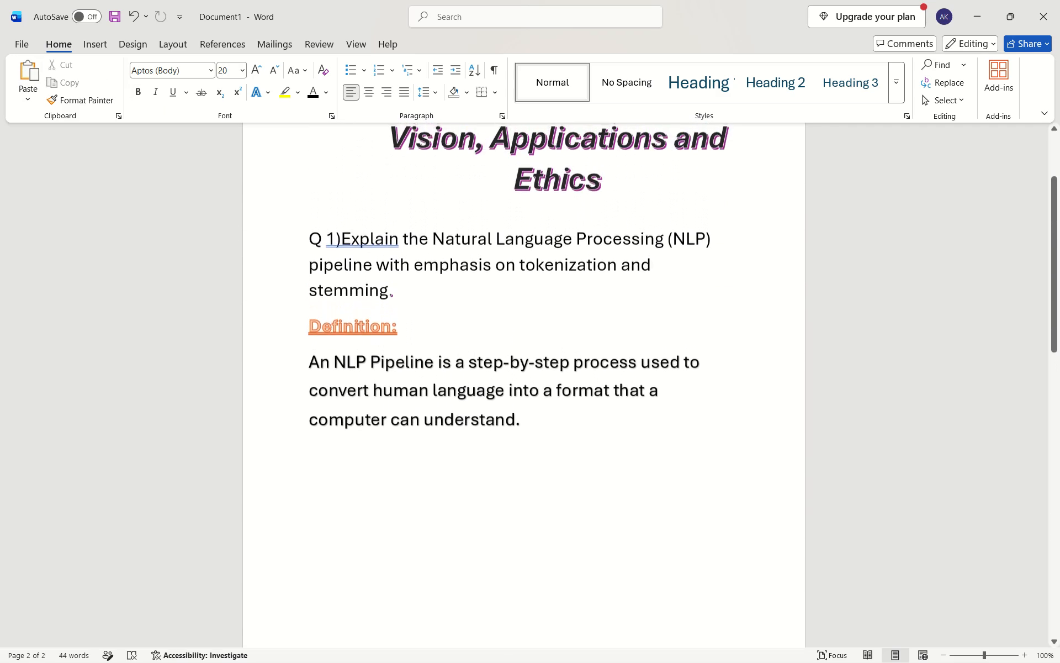
scroll(341, 203, "right", 1)
scroll(341, 203, "down", 2)
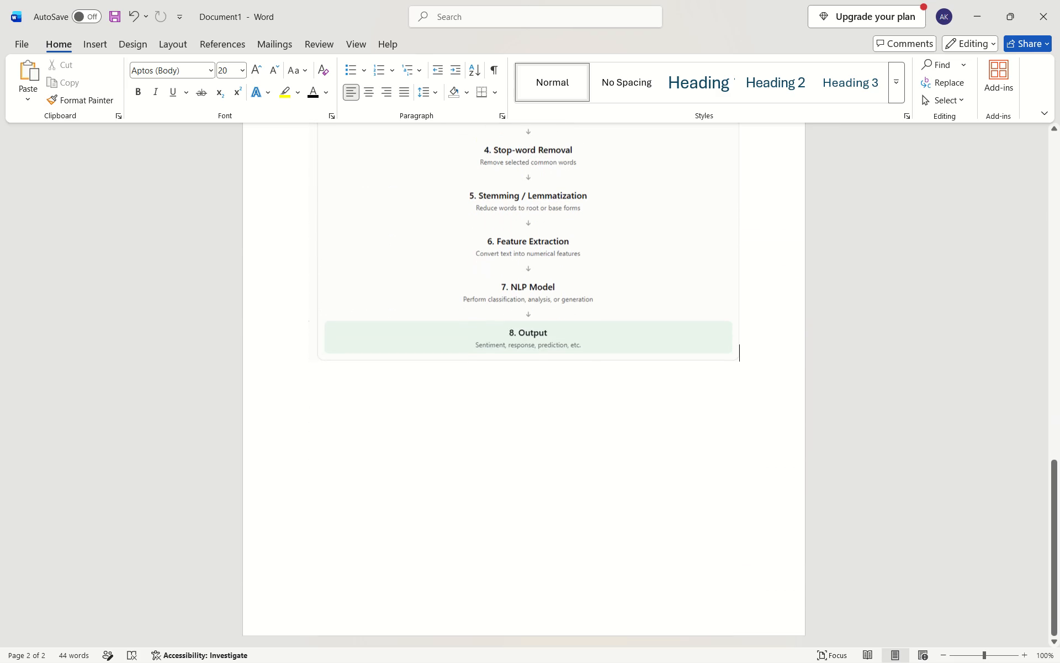
scroll(341, 203, "up", 3)
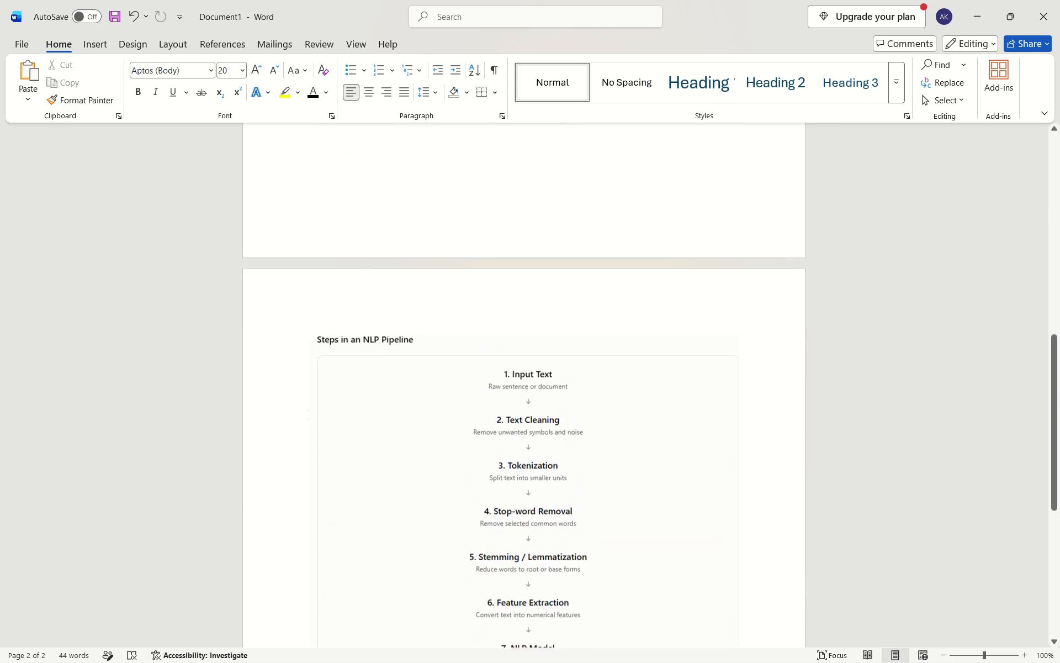
scroll(341, 203, "up", 3)
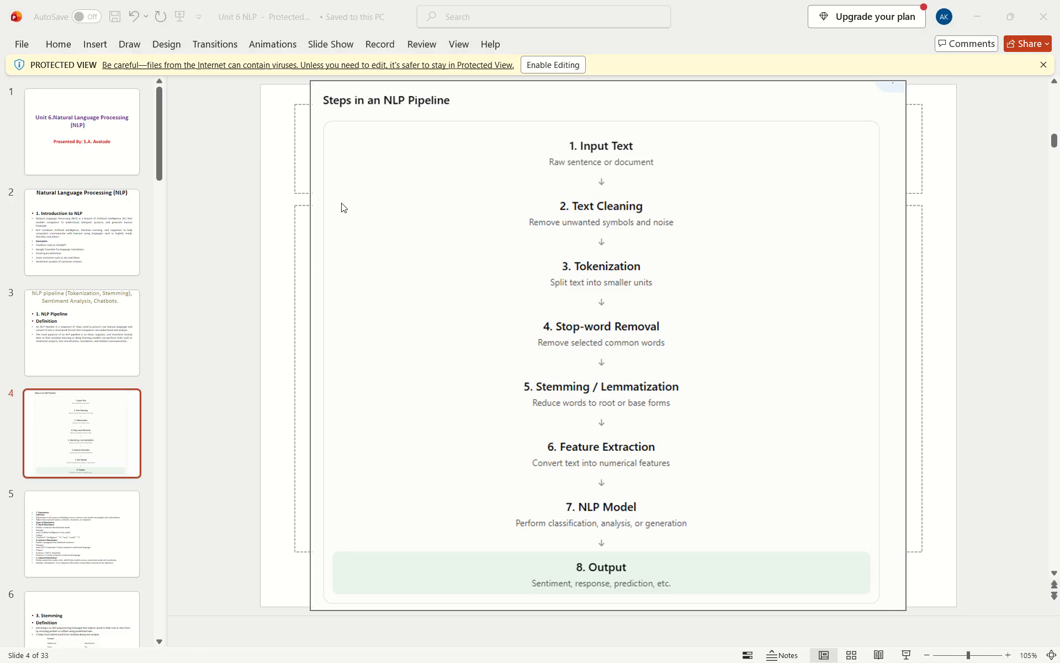
Switch to the Unit 6 NLP presentation and review the pipeline and tokenization slides against the Word document's Q 1 answer.
scroll(608, 397, "down", 2)
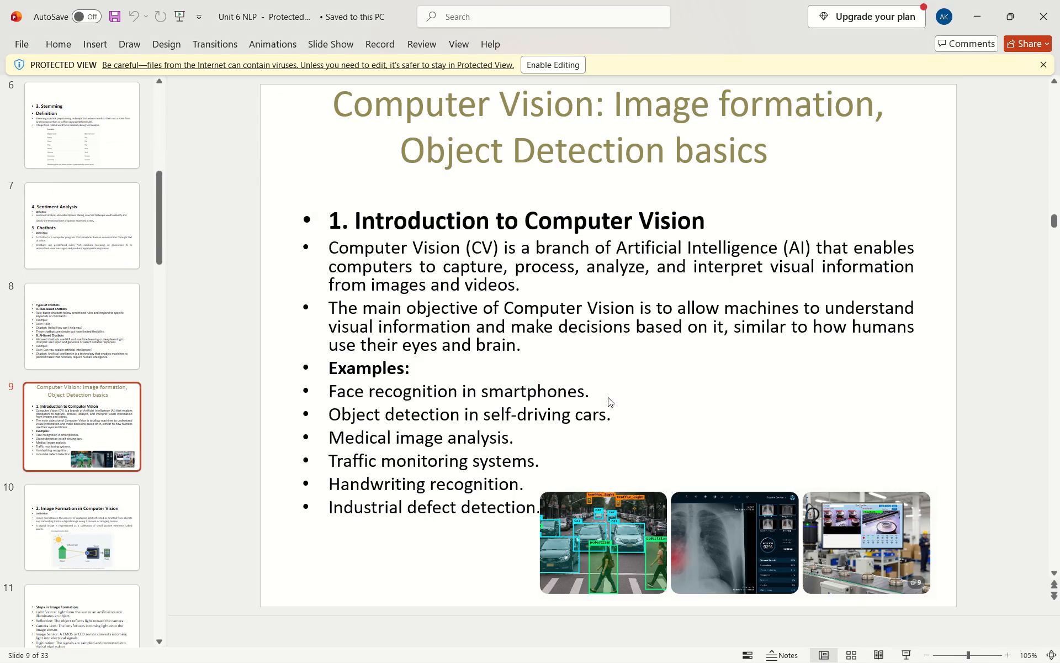
left_click(103, 239)
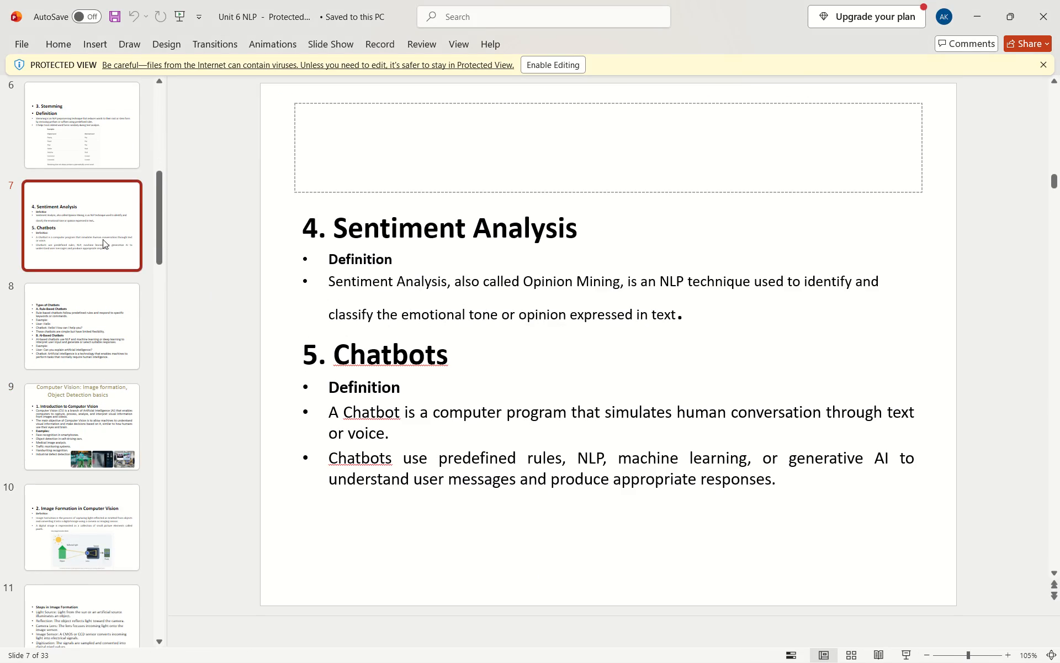
scroll(103, 239, "up", 1)
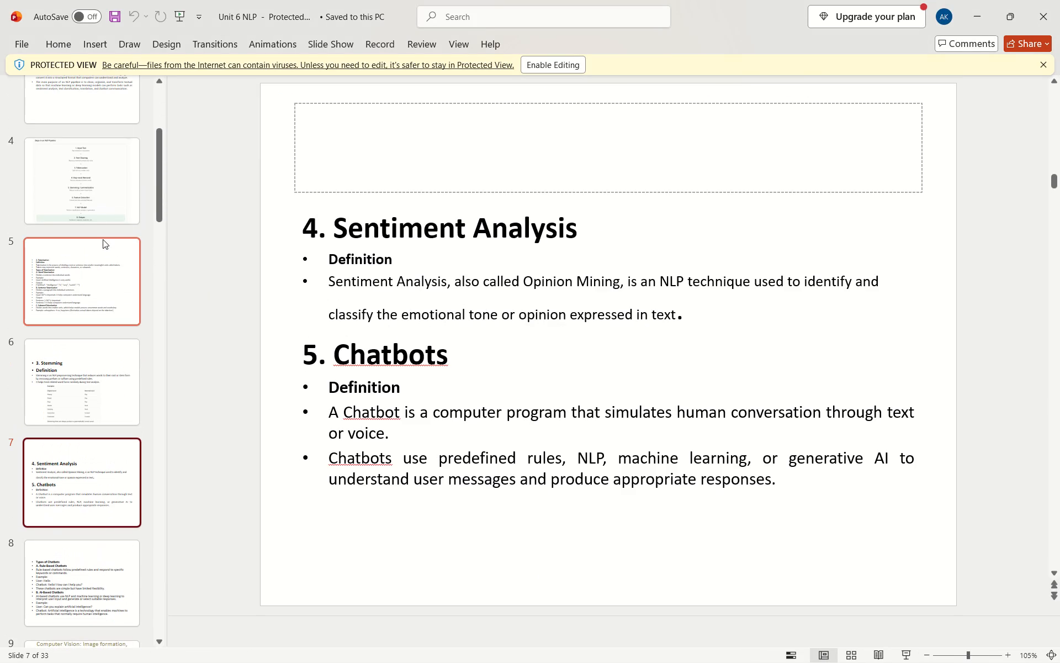
left_click(86, 197)
key("Right")
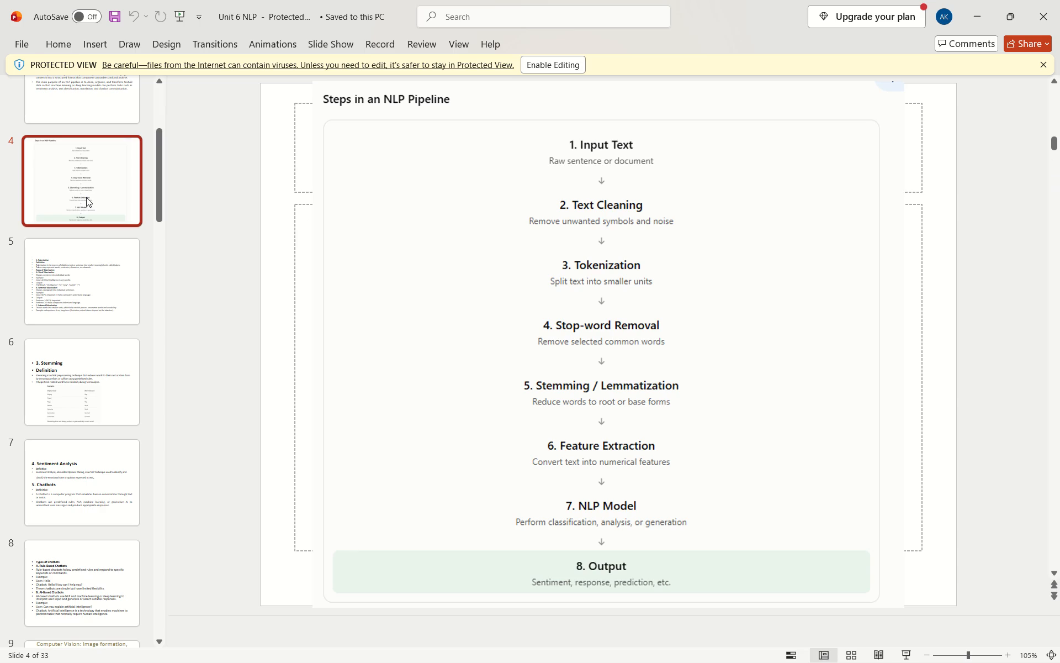
left_click(108, 255)
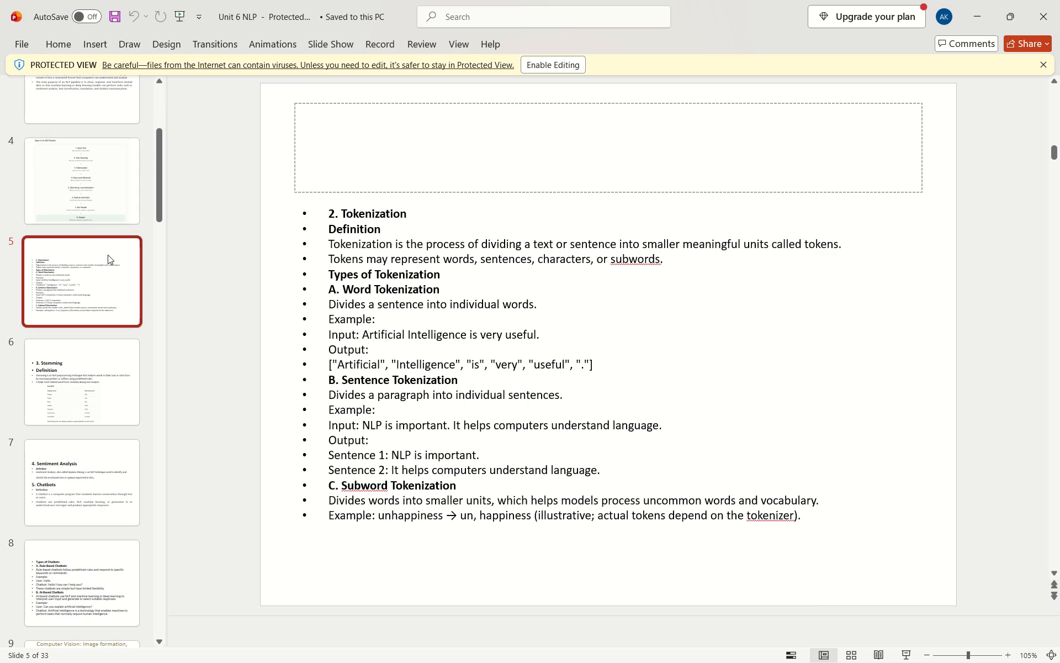
left_click(84, 178)
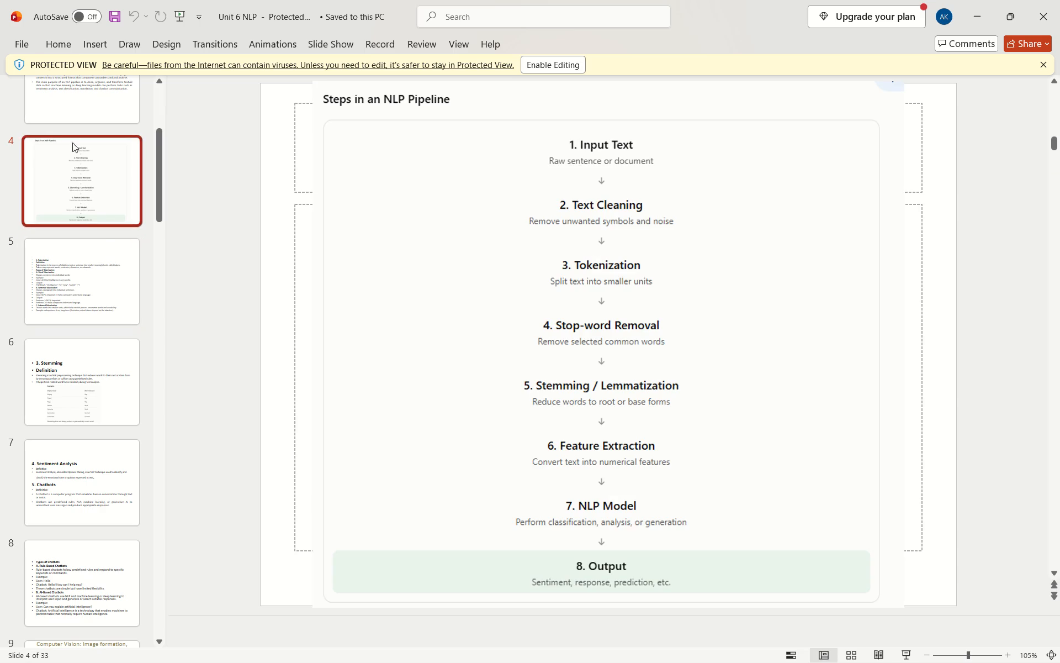
left_click(84, 109)
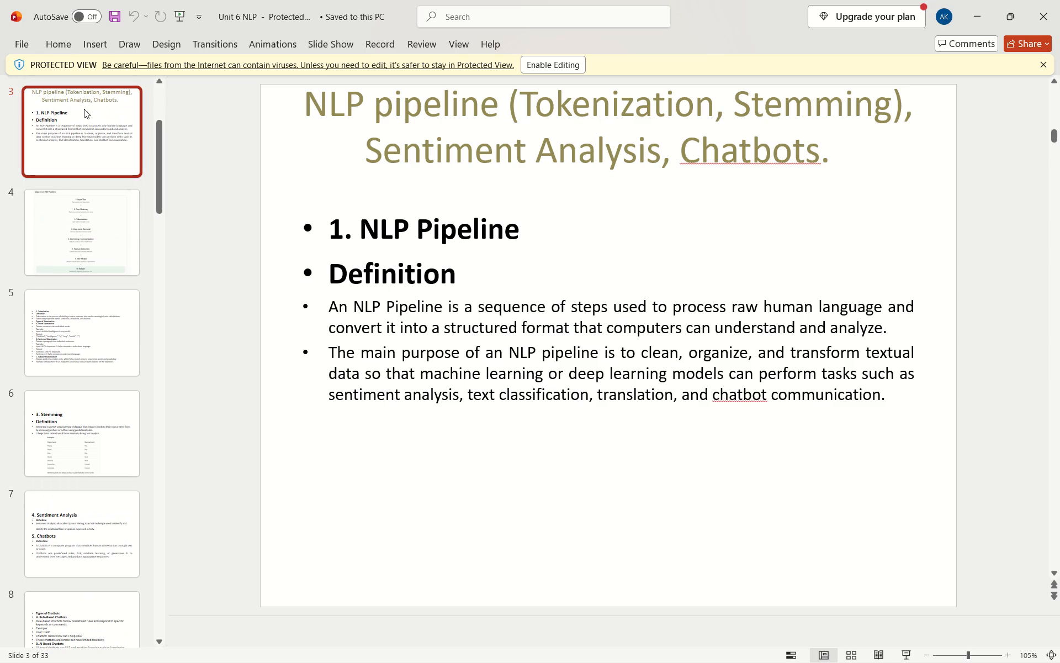
left_click(83, 212)
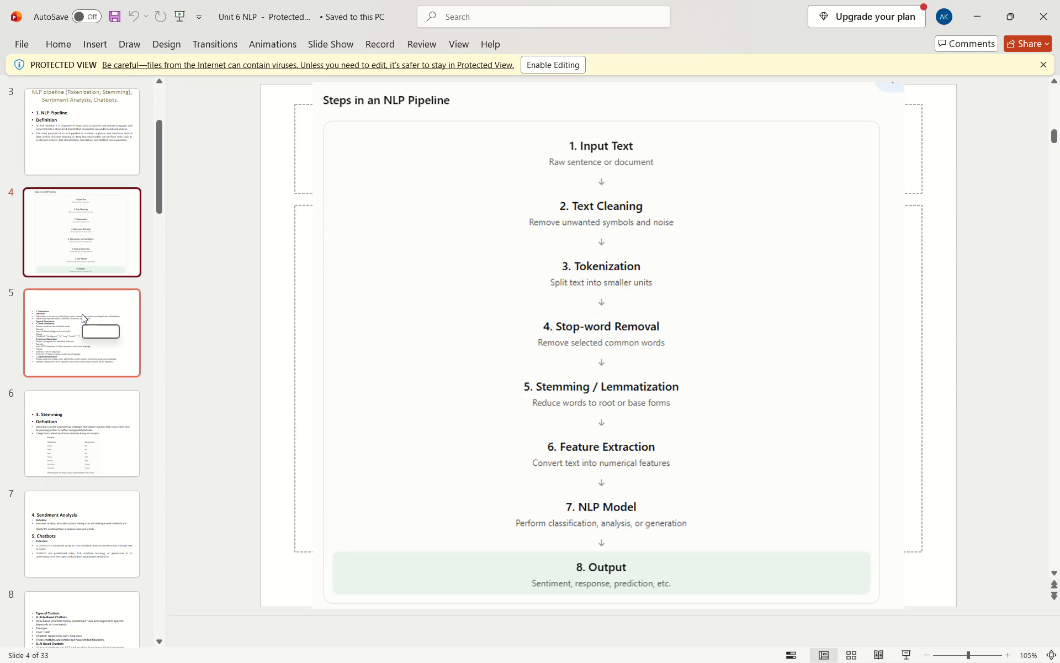
left_click(82, 314)
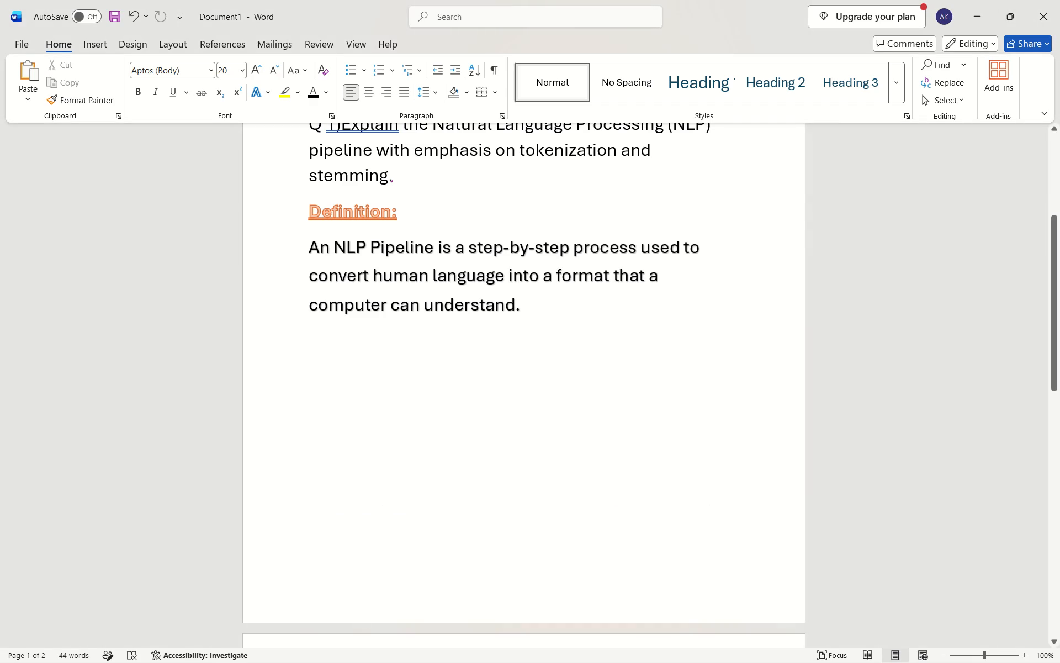
scroll(319, 287, "up", 1)
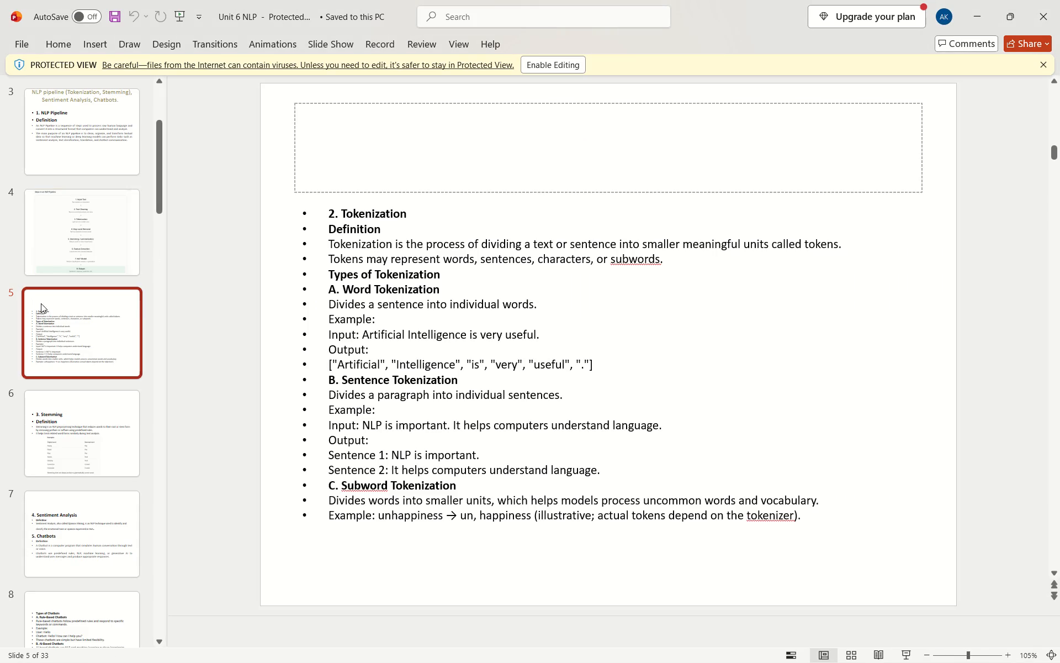
Review the Unit 6 NLP slides on the pipeline, tokenization, stemming, sentiment analysis, chatbots and the introduction to computer vision.
left_click(82, 215)
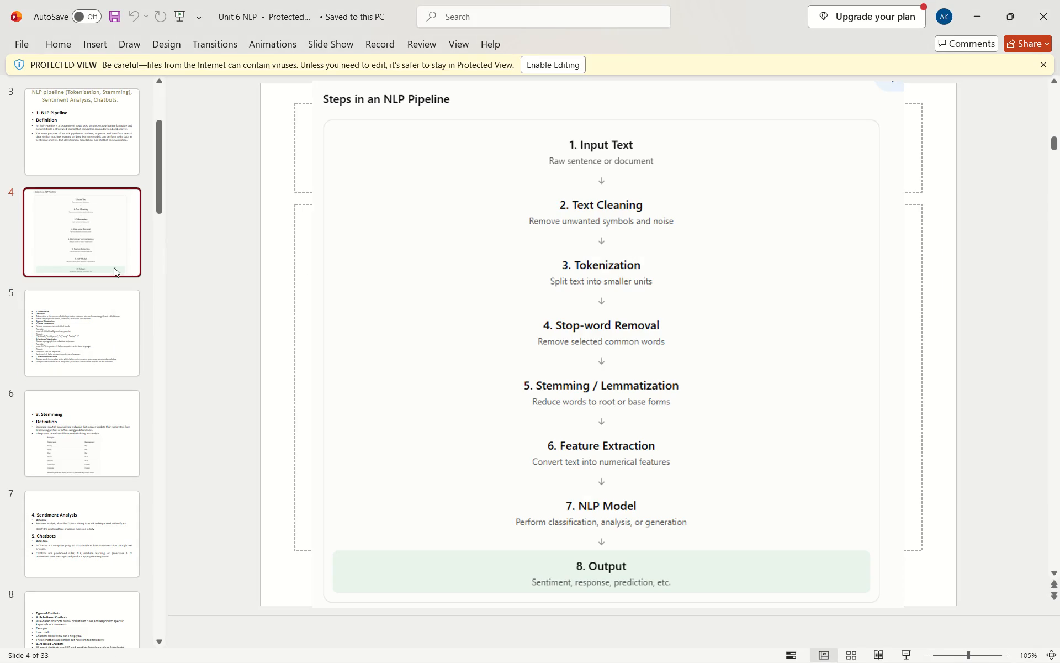
left_click(100, 155)
left_click_drag(89, 211, 83, 291)
left_click(83, 291)
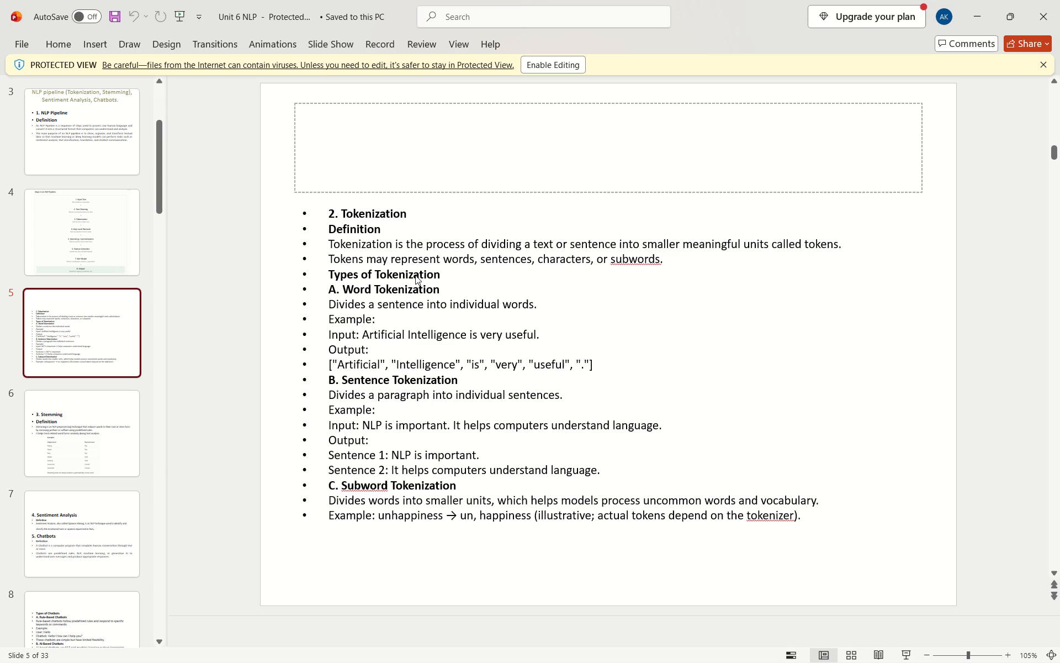
scroll(415, 275, "down", 1)
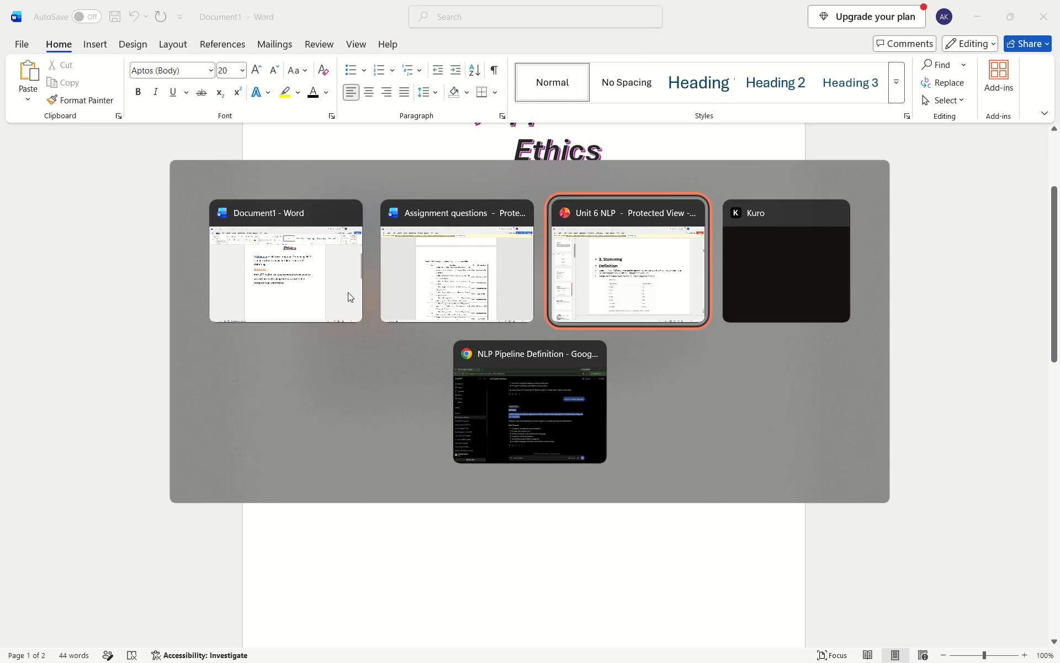
scroll(381, 271, "down", 1)
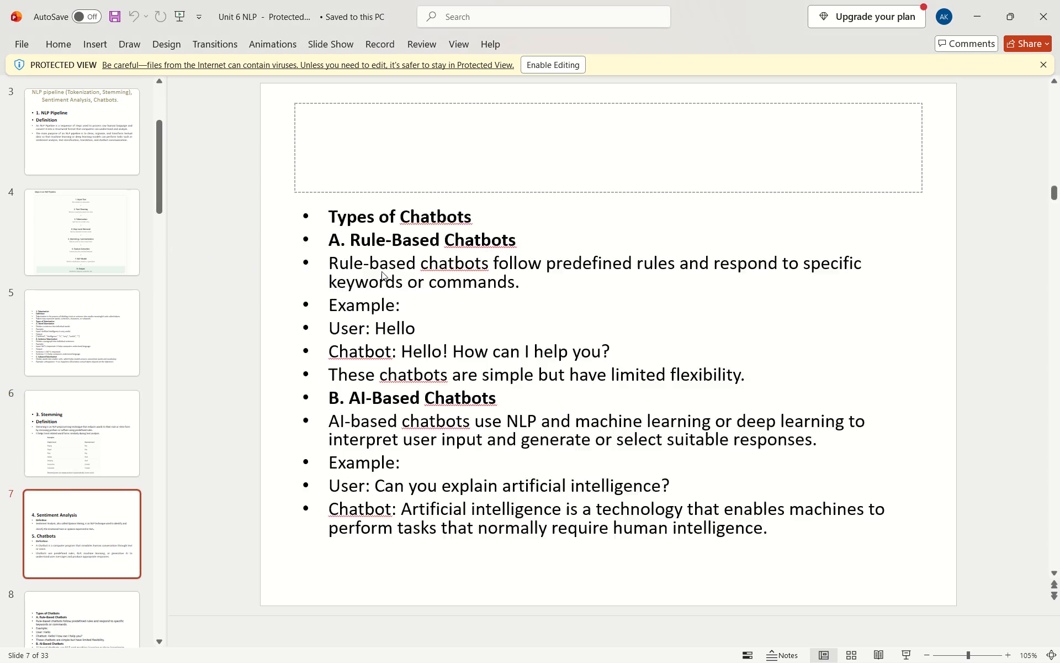
scroll(381, 271, "down", 1)
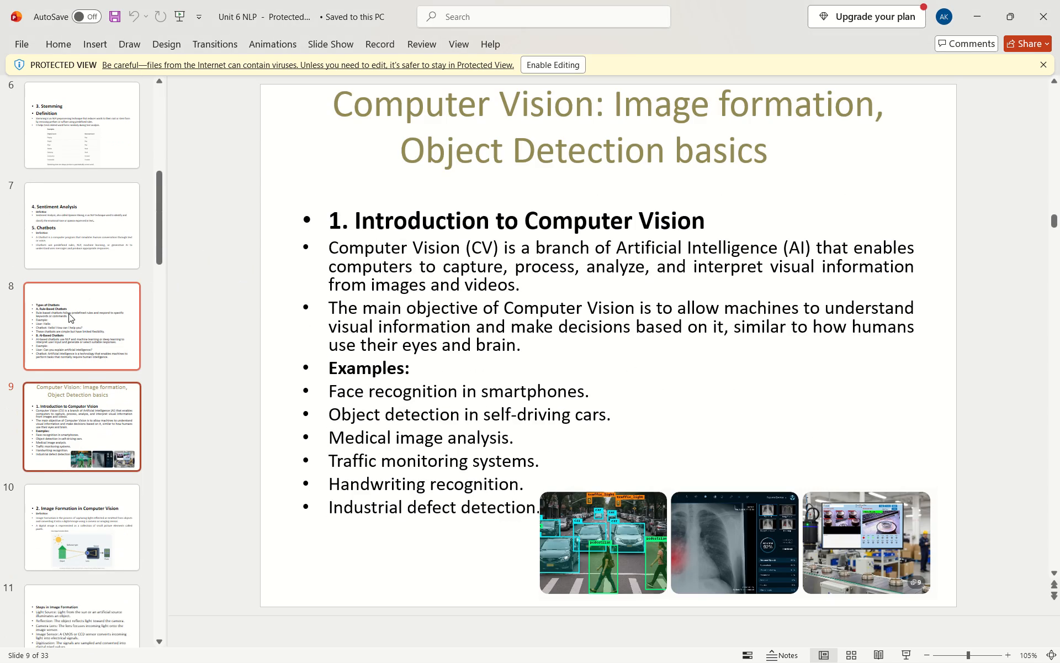
left_click(68, 313)
left_click(86, 217)
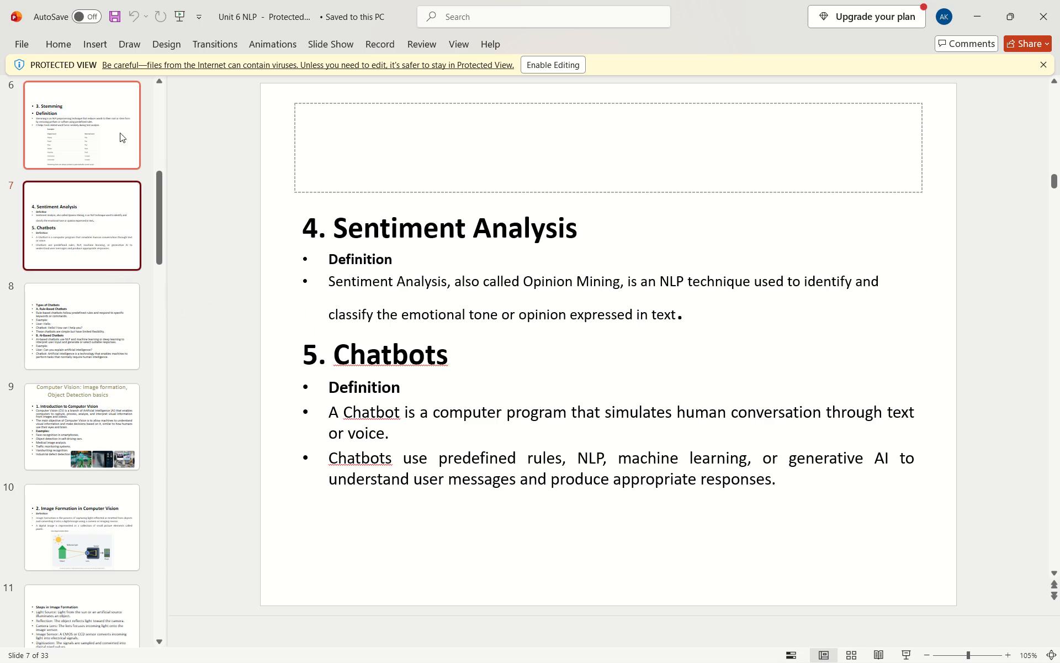
left_click(91, 138)
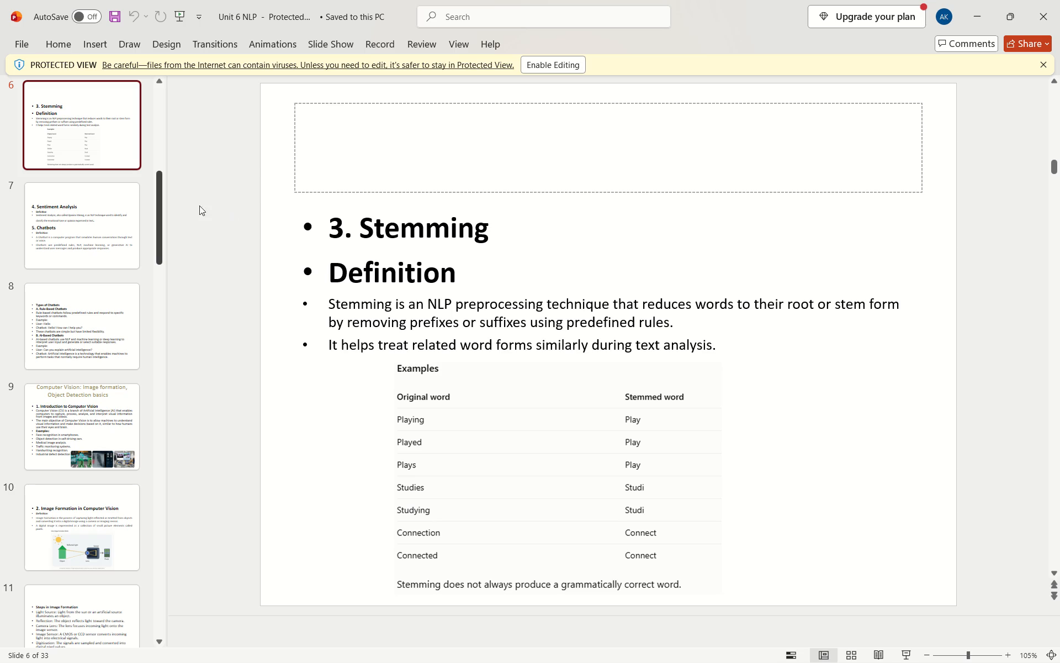
scroll(81, 115, "up", 1)
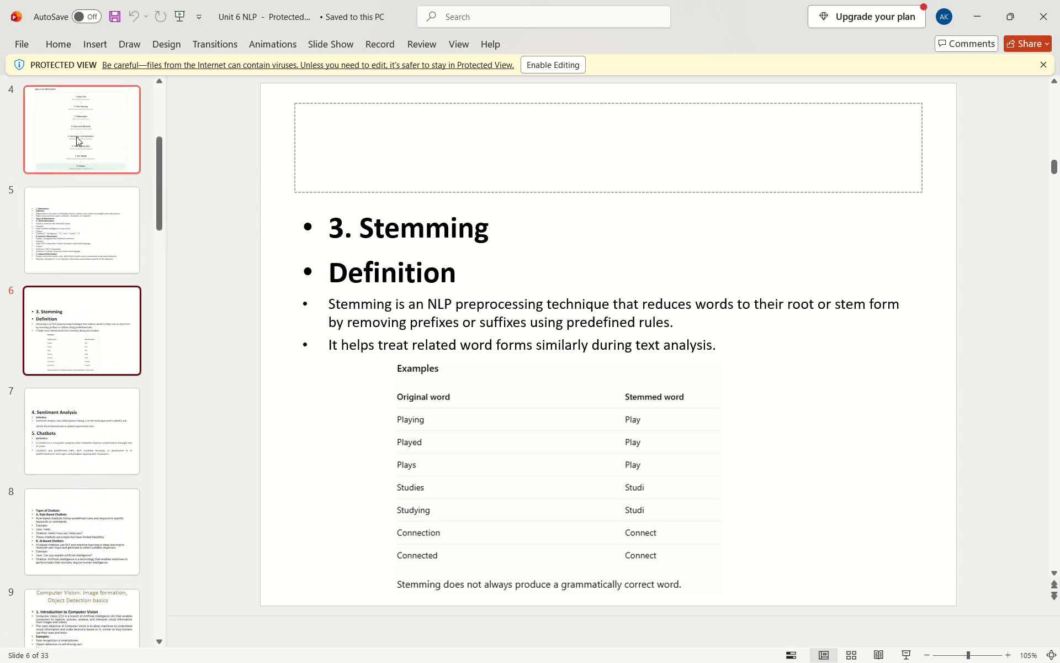
left_click(63, 225)
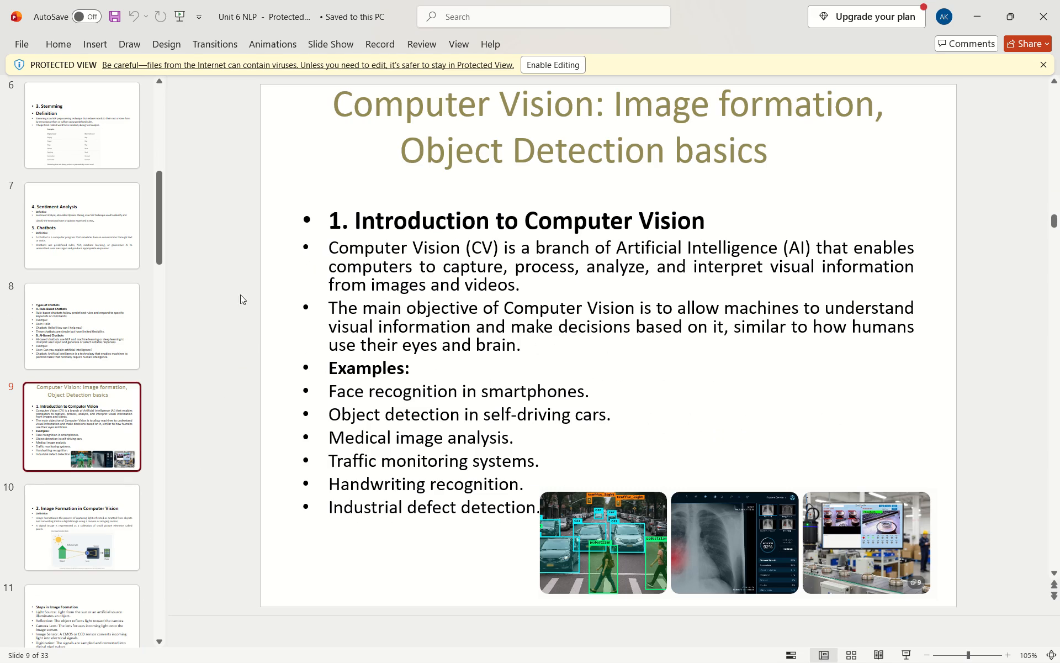
left_click(95, 514)
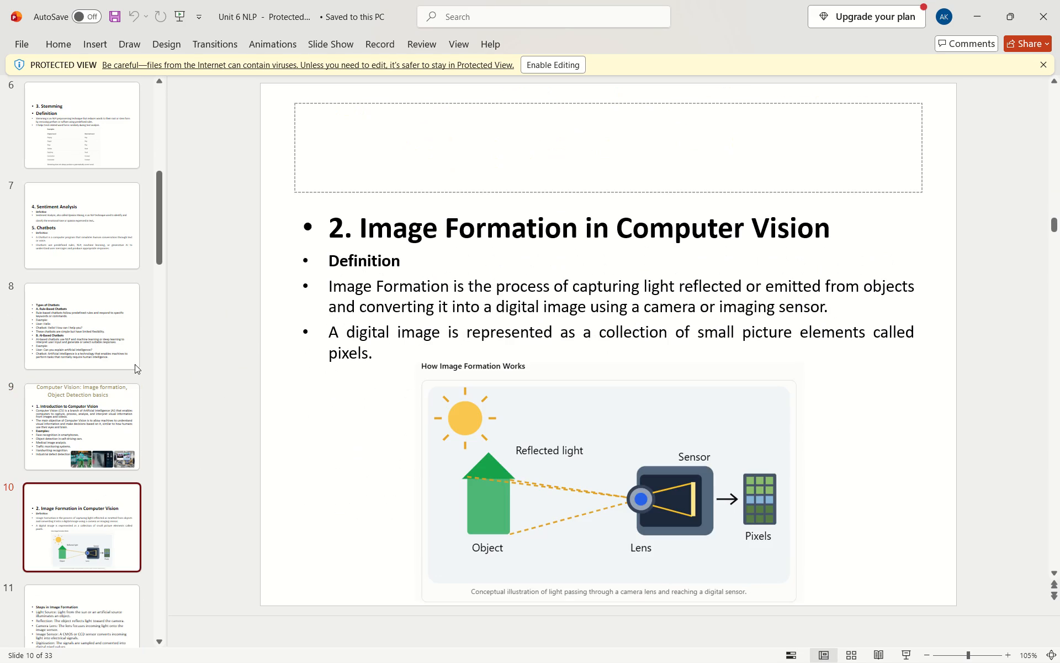
scroll(130, 286, "up", 10)
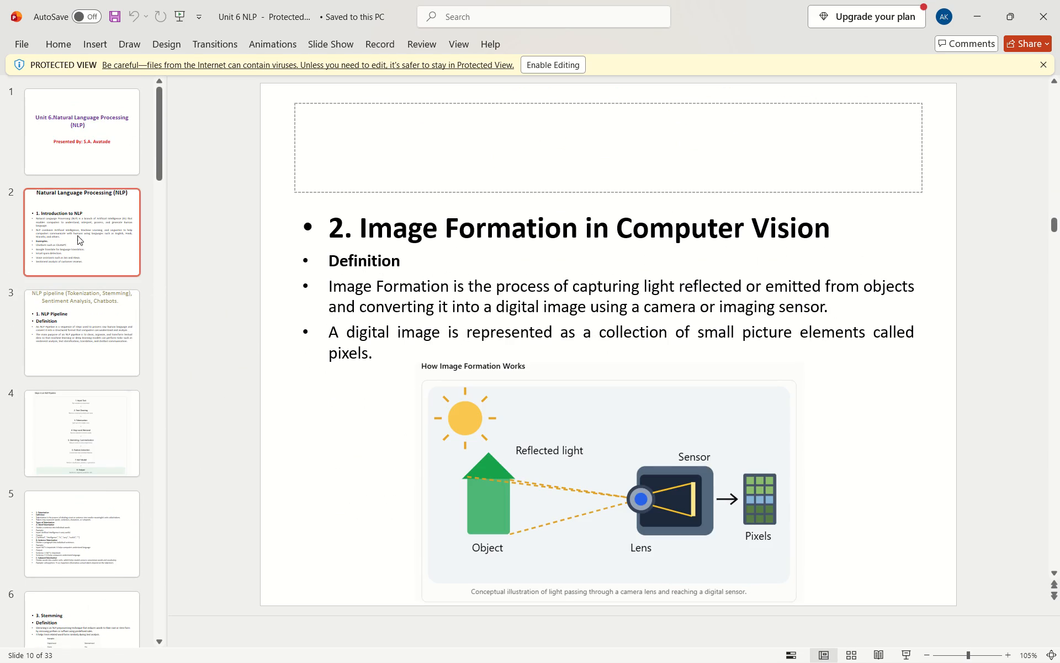
left_click(76, 224)
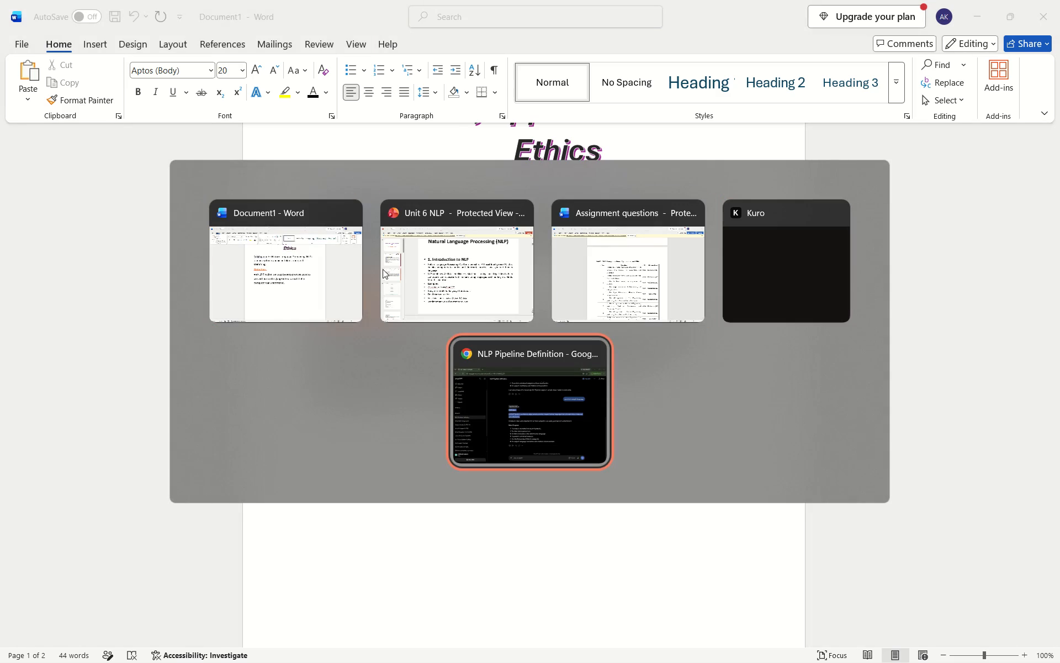
Switch to ChatGPT in Chrome and reread the "NLP Pipeline Definition" chat back to its first prompt.
left_click(674, 198)
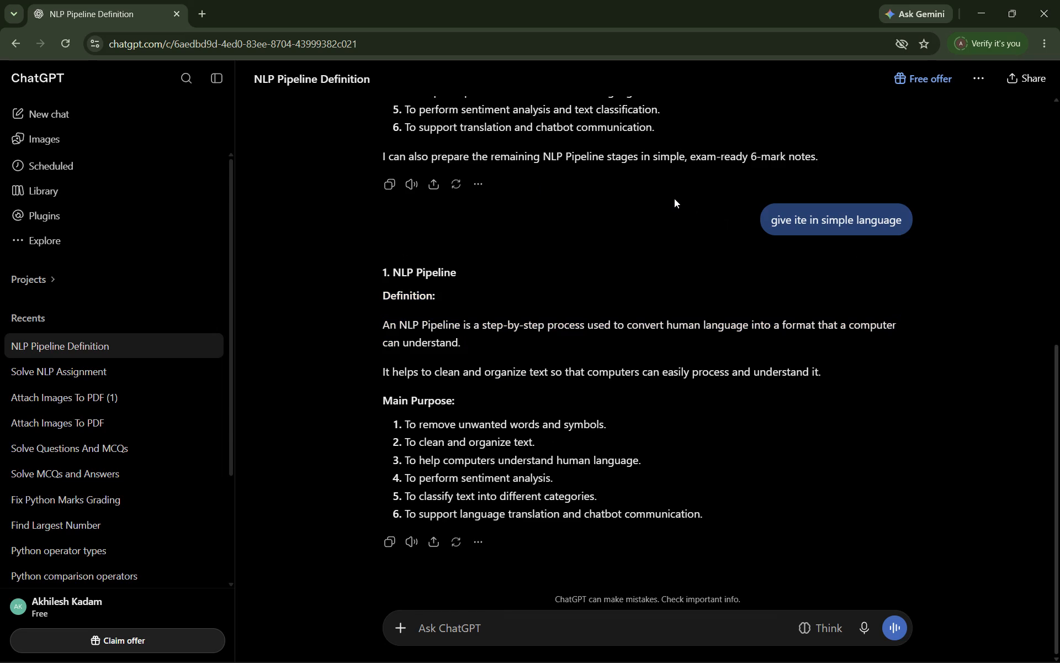
scroll(672, 231, "up", 7)
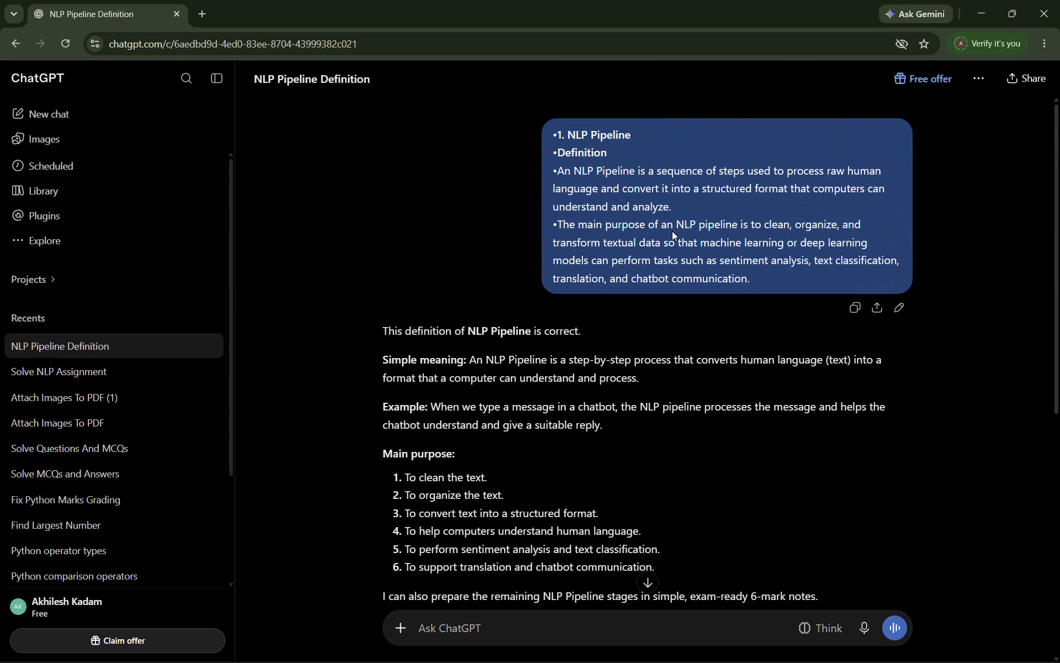
scroll(672, 231, "up", 1)
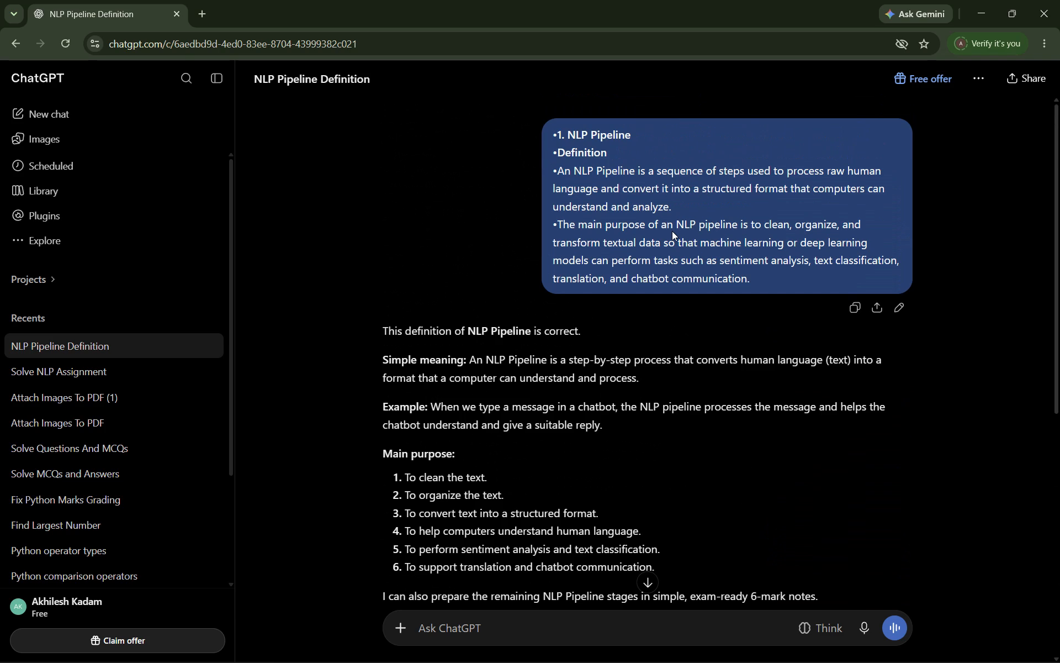
scroll(672, 231, "up", 3)
scroll(649, 177, "up", 2)
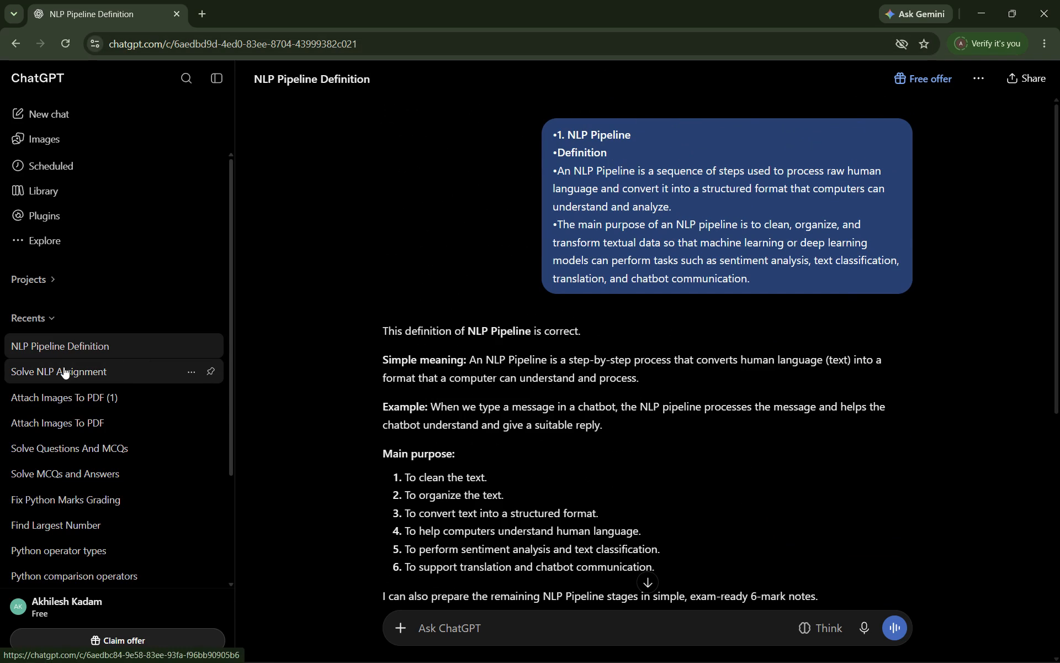
Open the "Solve NLP Assignment" chat and read through the request and its reply.
left_click(63, 367)
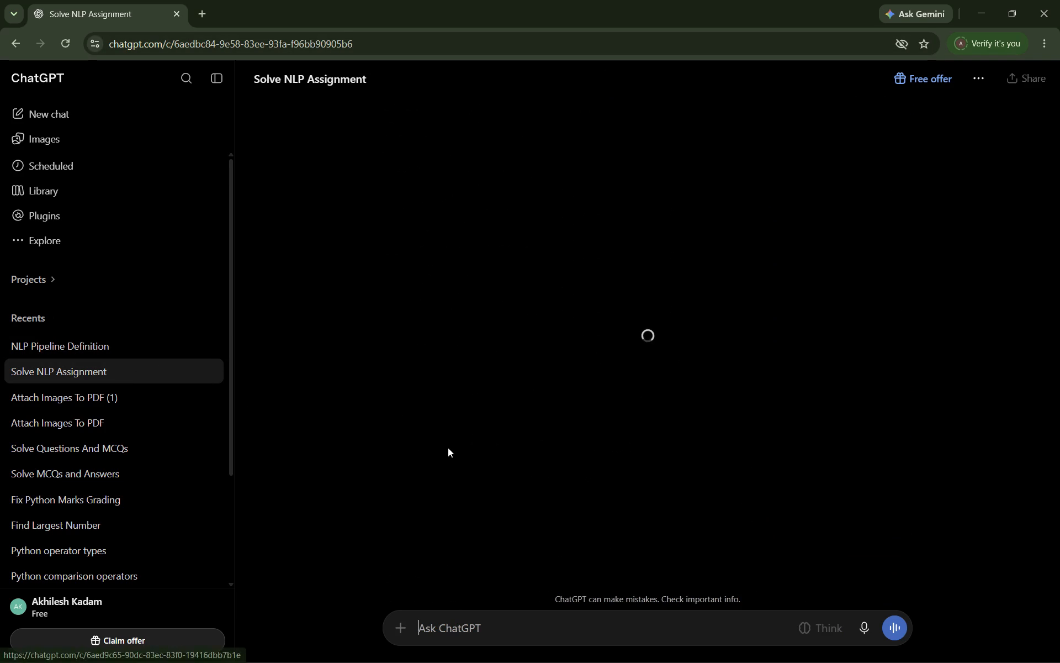
scroll(613, 388, "up", 2)
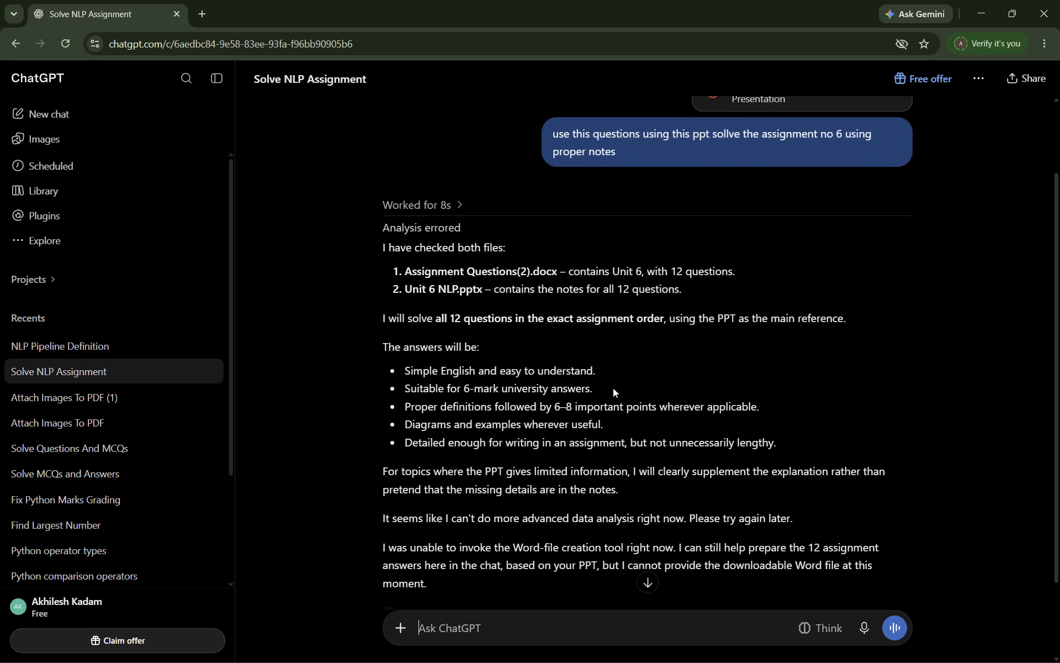
scroll(613, 388, "up", 1)
scroll(613, 388, "down", 1)
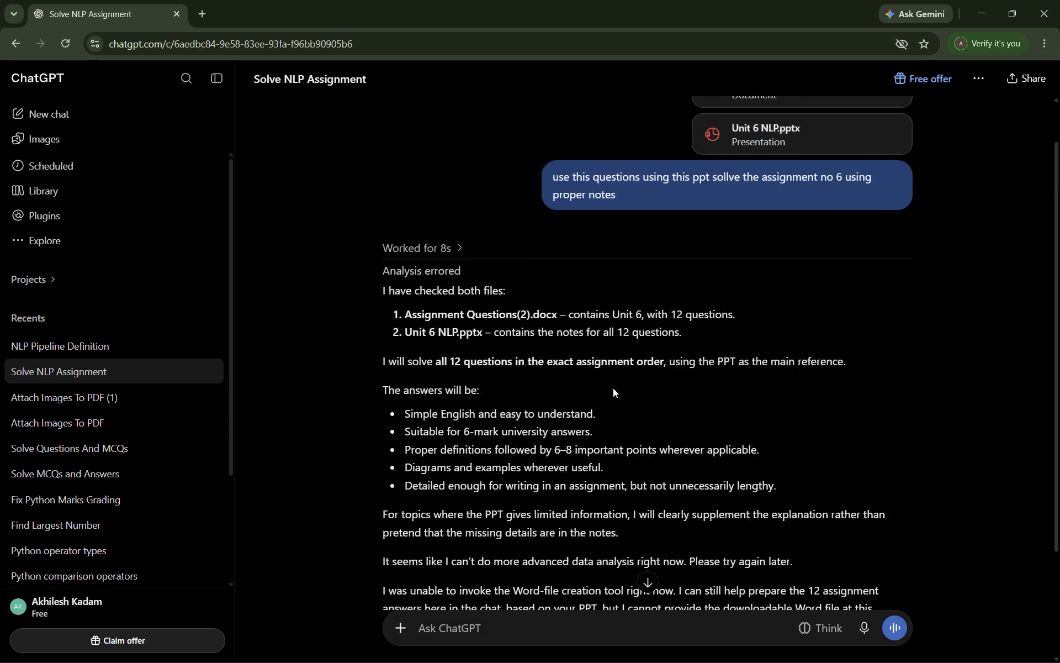
scroll(613, 388, "down", 2)
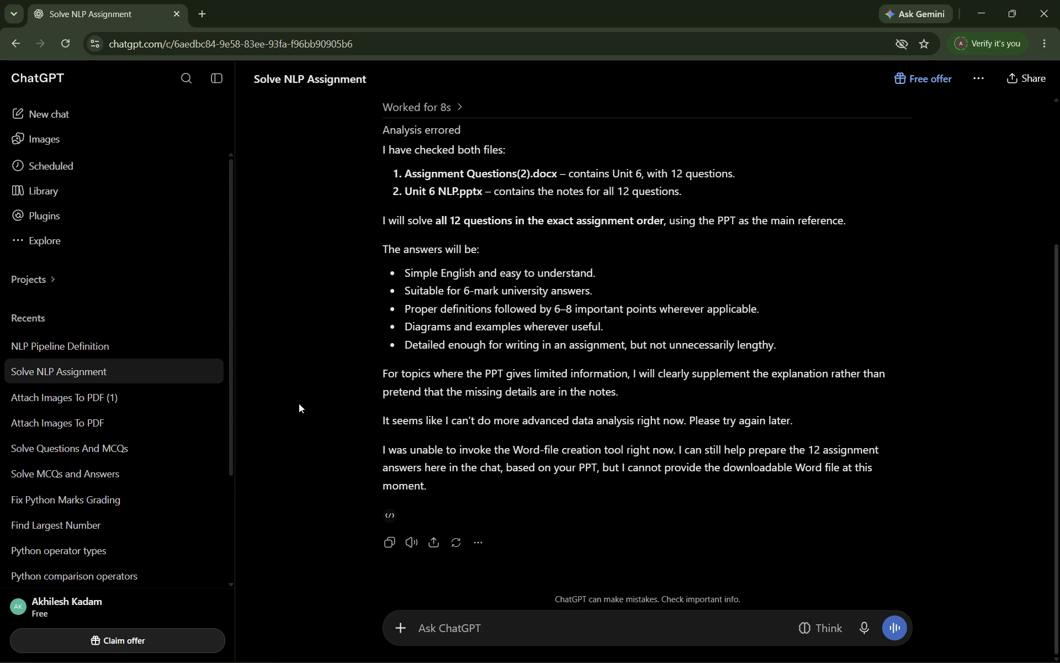
Reopen the "NLP Pipeline Definition" chat and review the simple-language answer with its definition and main purpose list.
left_click(108, 354)
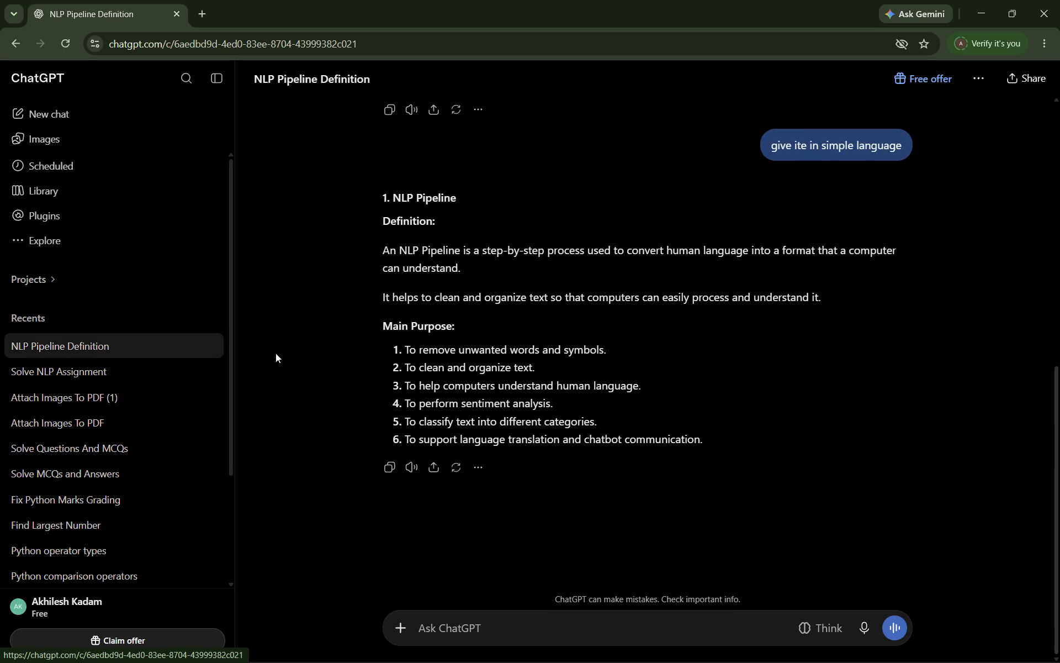
scroll(626, 412, "down", 1)
scroll(626, 412, "up", 5)
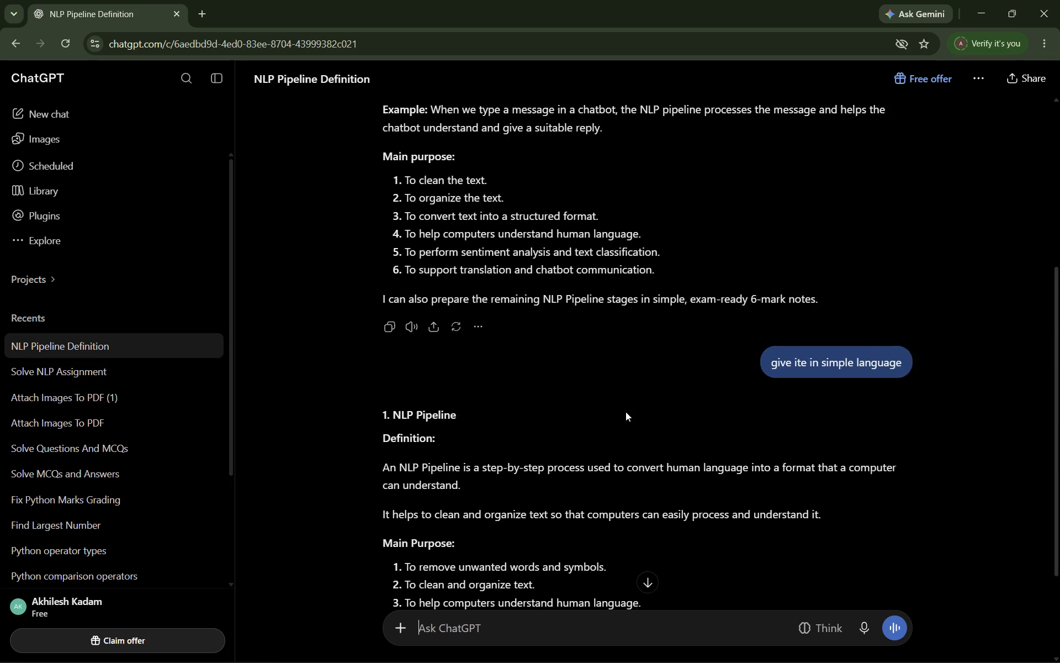
scroll(626, 412, "down", 2)
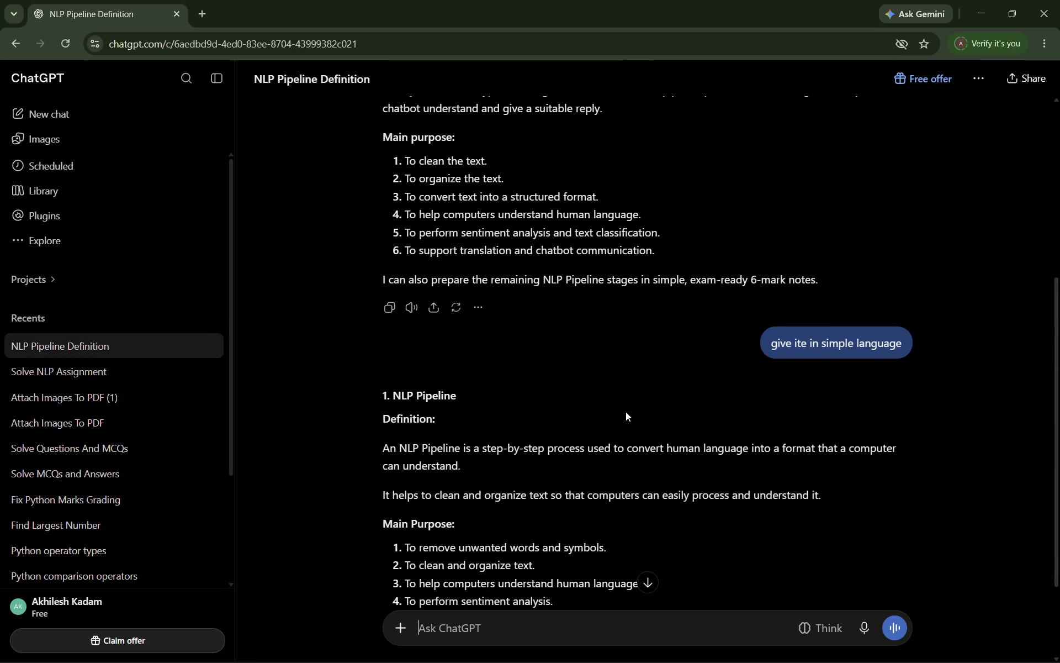
scroll(626, 412, "down", 3)
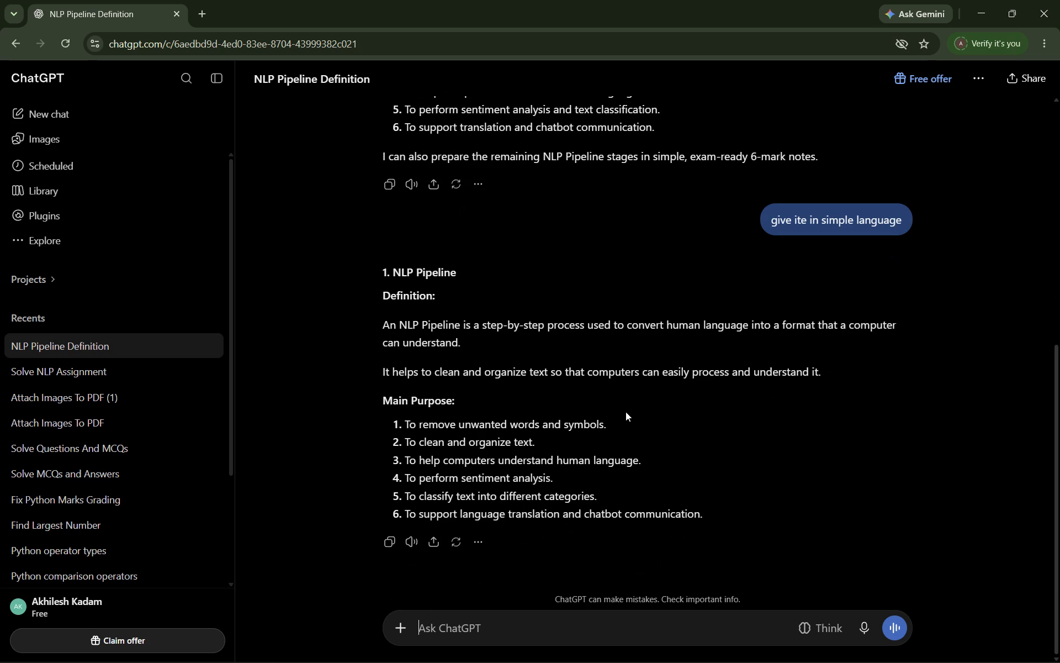
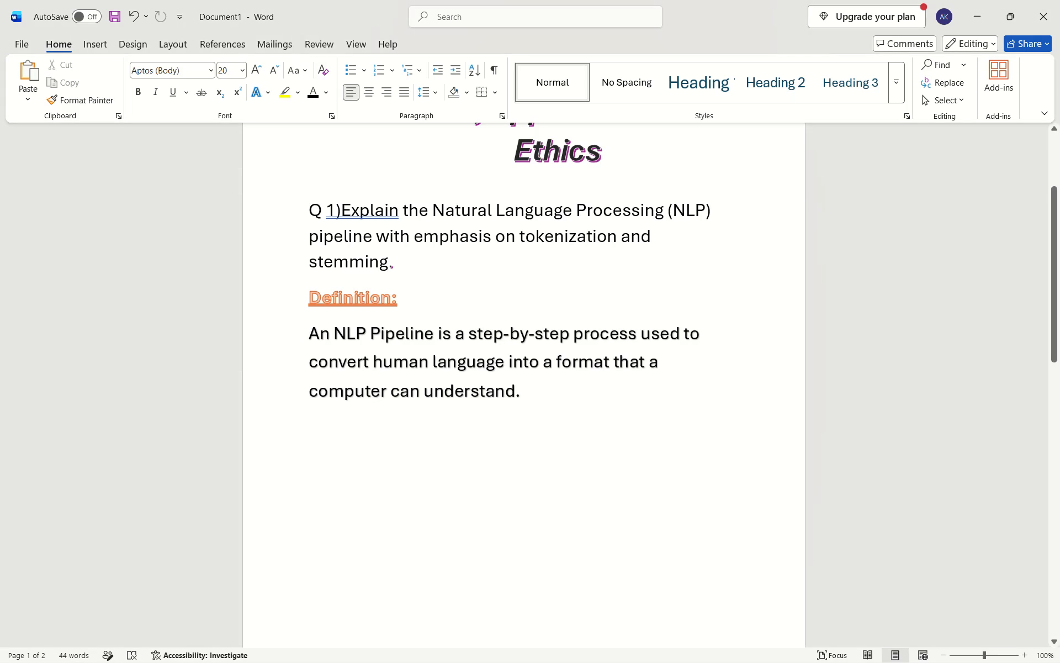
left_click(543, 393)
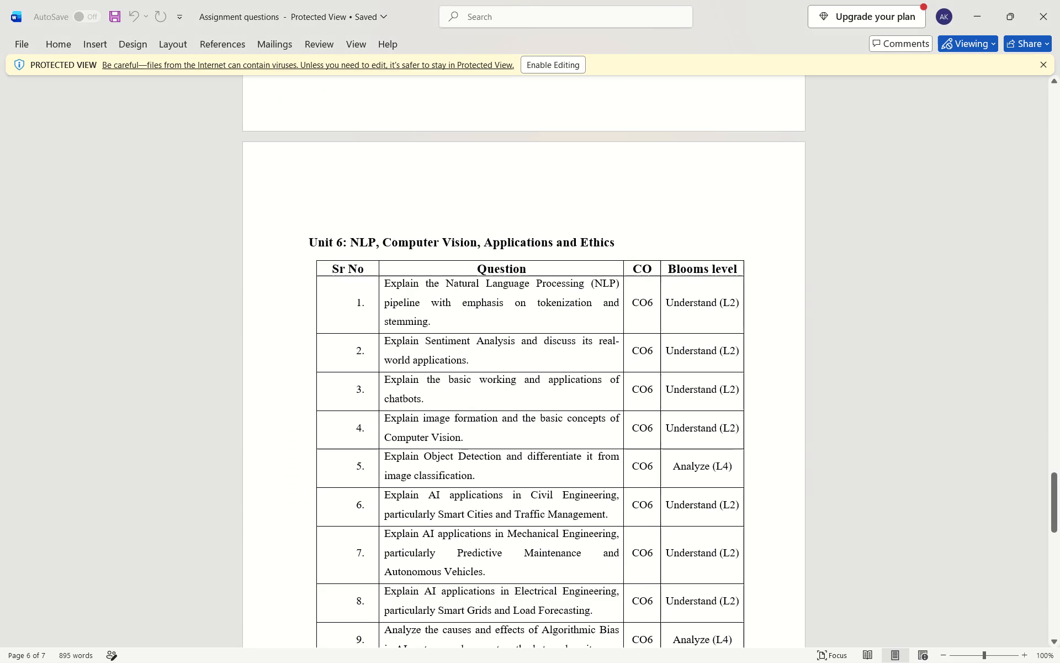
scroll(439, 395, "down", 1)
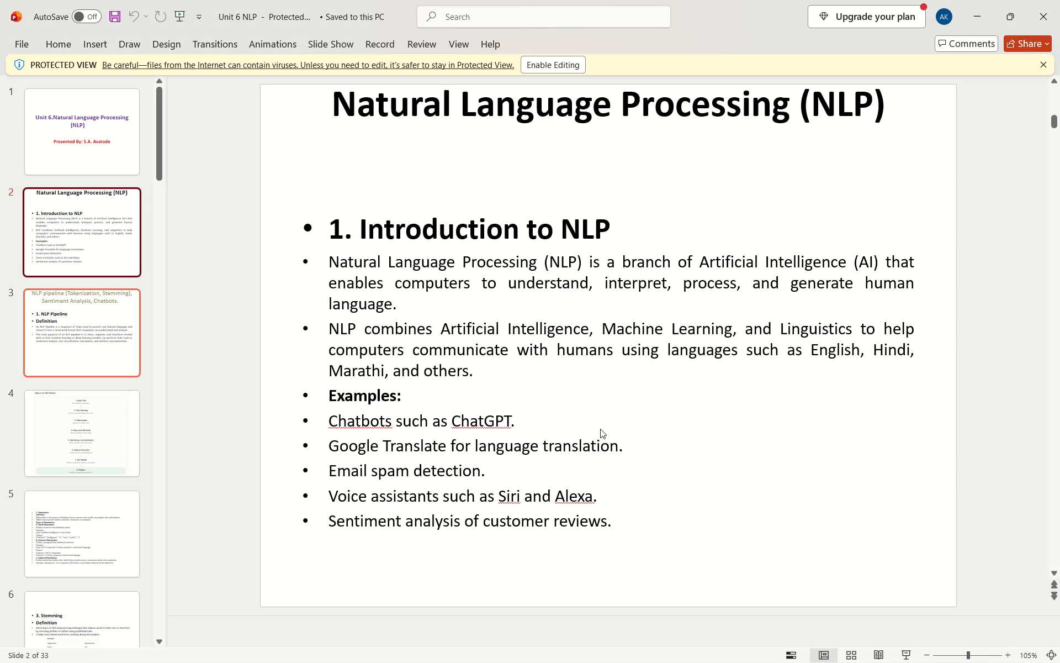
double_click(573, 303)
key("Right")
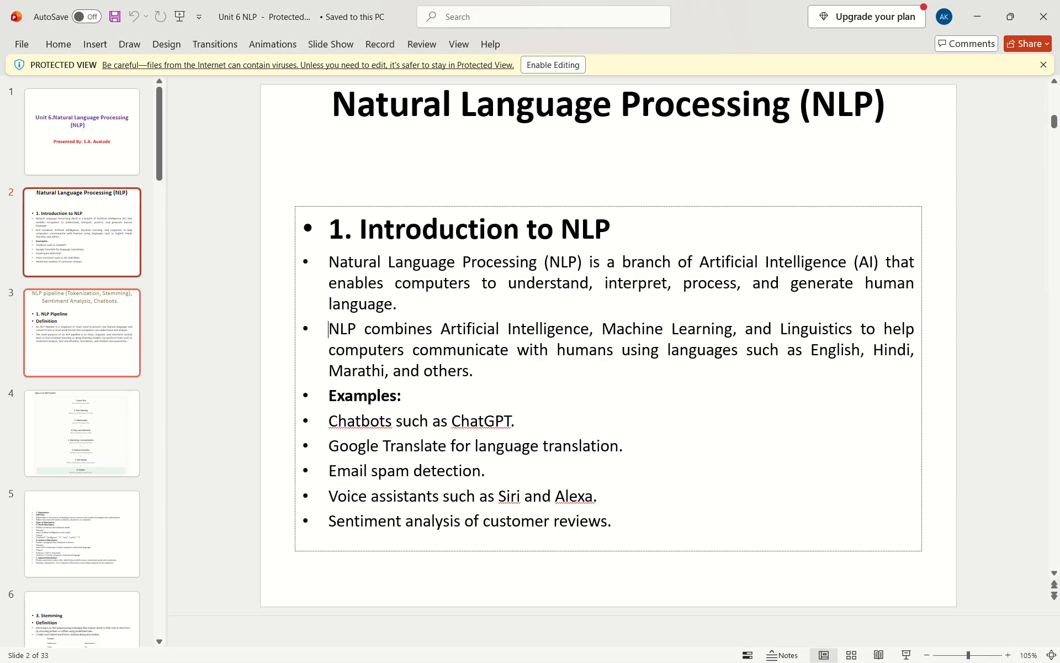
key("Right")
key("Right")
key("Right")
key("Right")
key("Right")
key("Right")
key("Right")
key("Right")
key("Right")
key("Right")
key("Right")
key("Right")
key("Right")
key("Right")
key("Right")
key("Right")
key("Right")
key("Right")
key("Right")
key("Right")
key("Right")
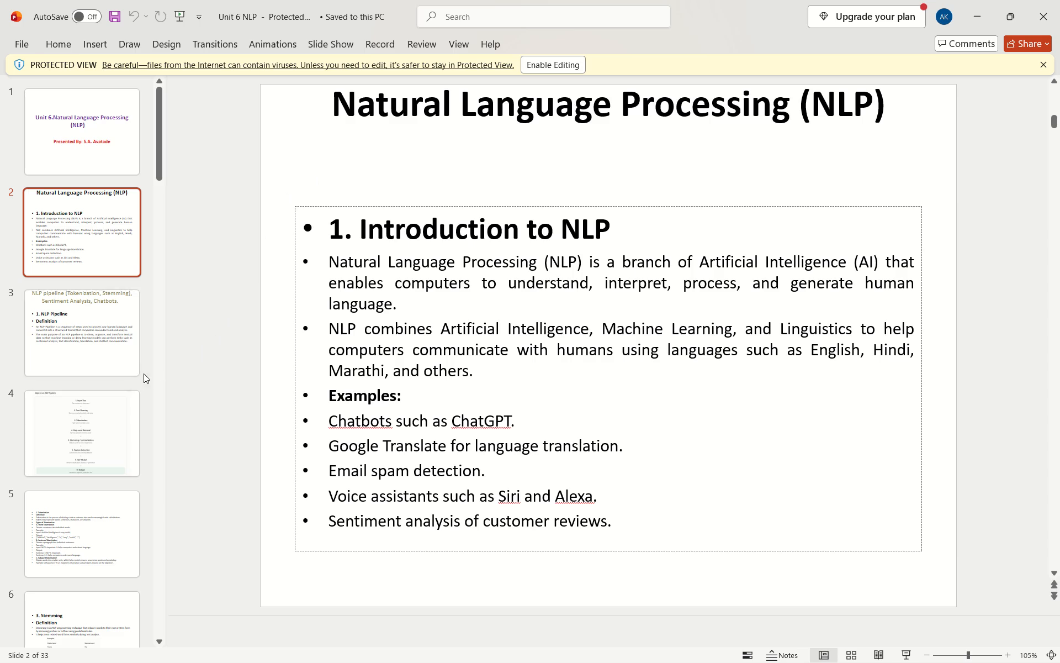
Look through slides 2 to 6 of the Unit 6 NLP presentation, from Introduction to NLP to Stemming.
left_click(99, 420)
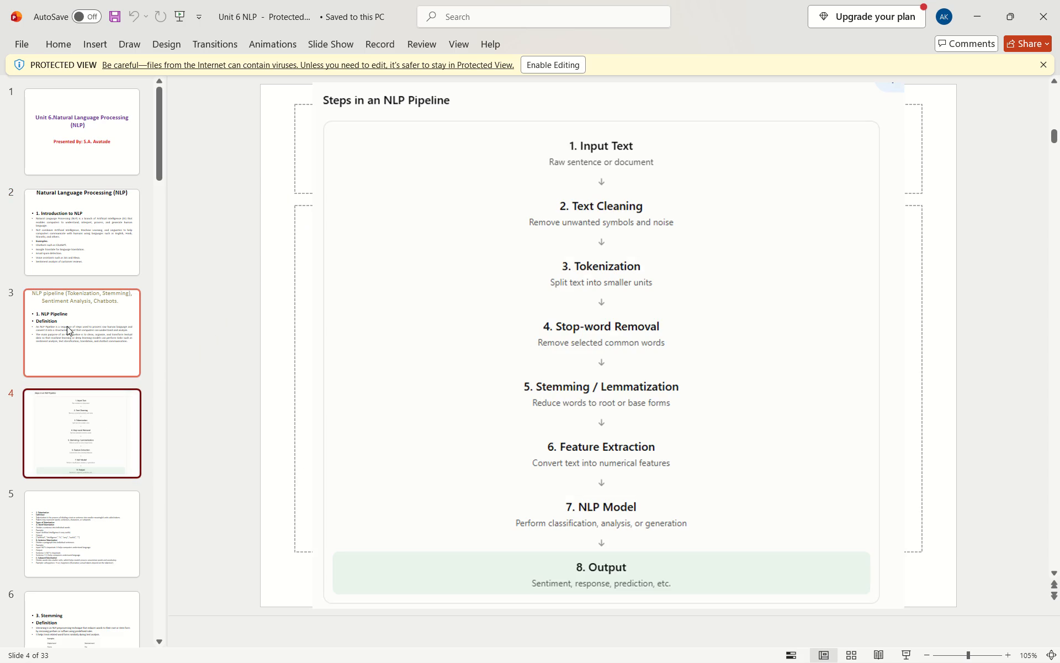
left_click(74, 326)
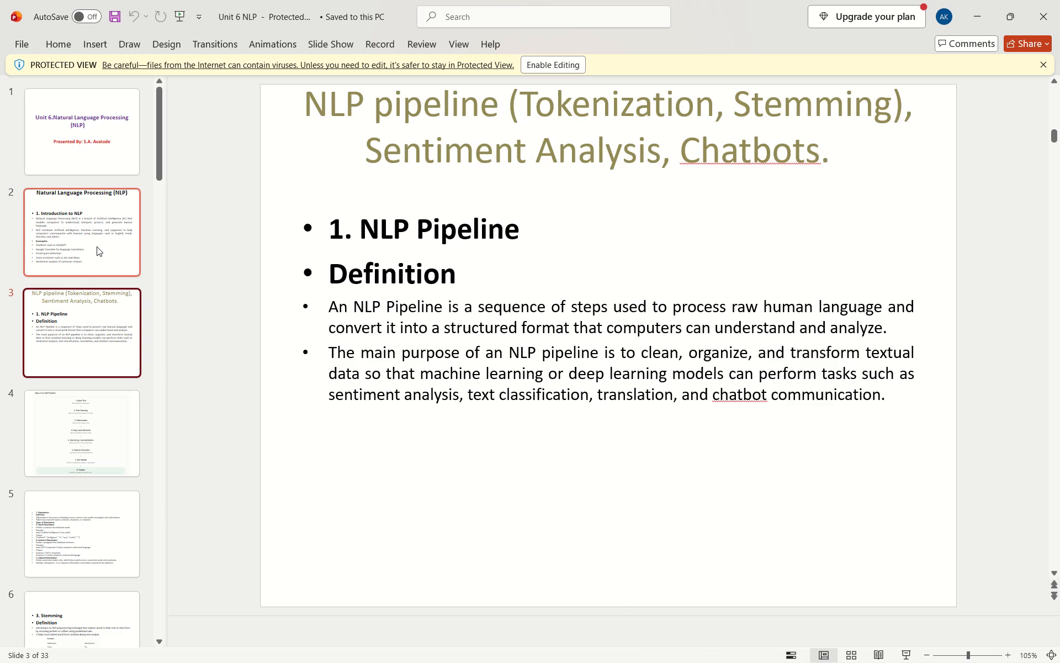
left_click(97, 246)
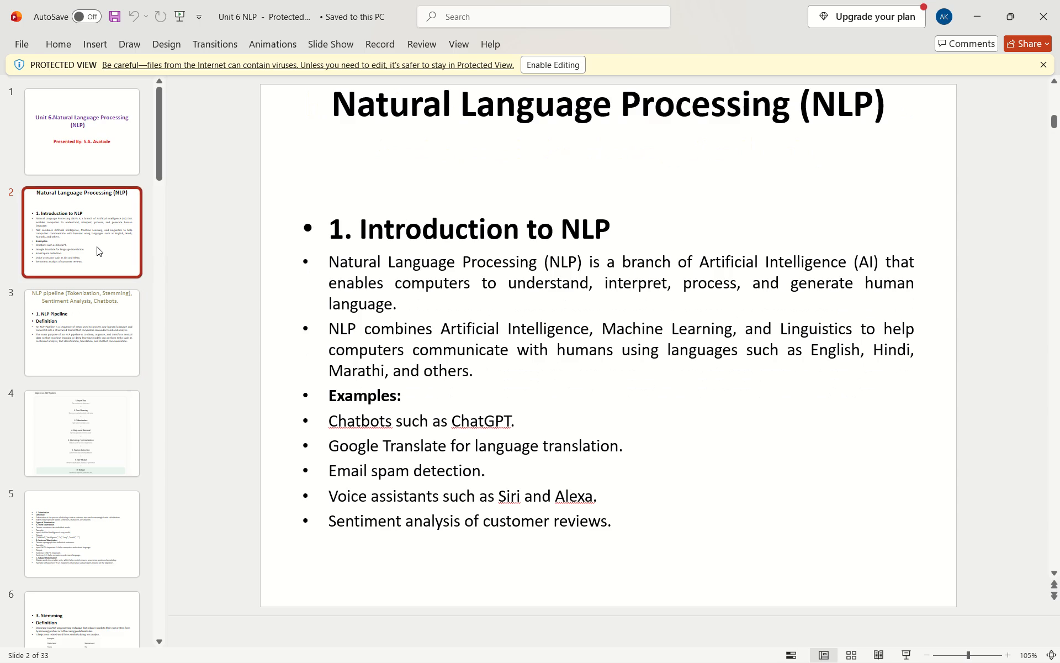
left_click(80, 330)
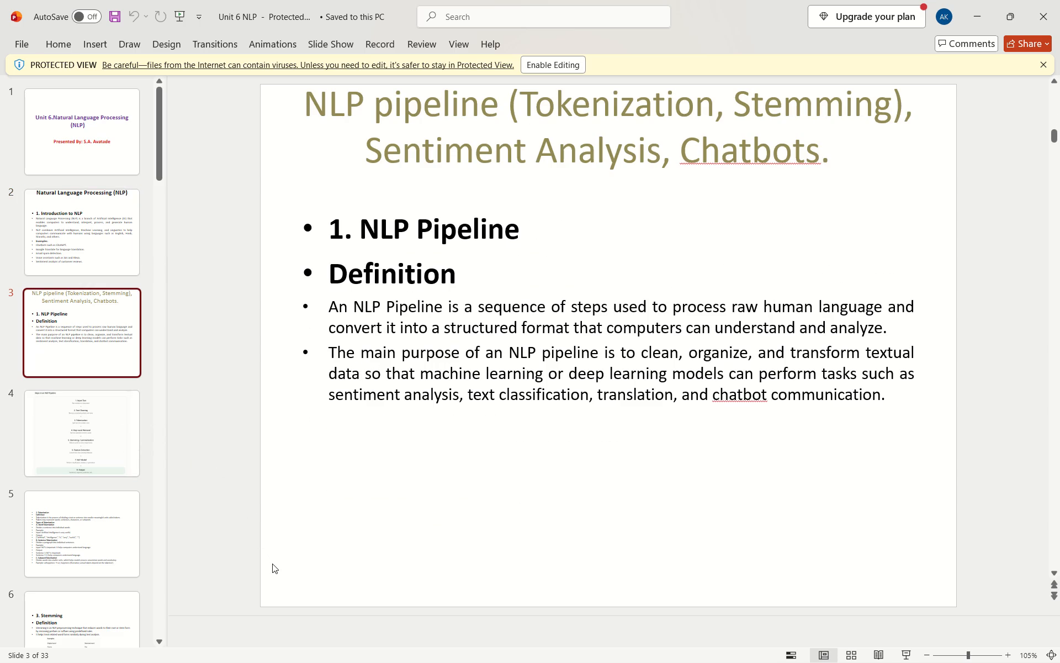
left_click(95, 410)
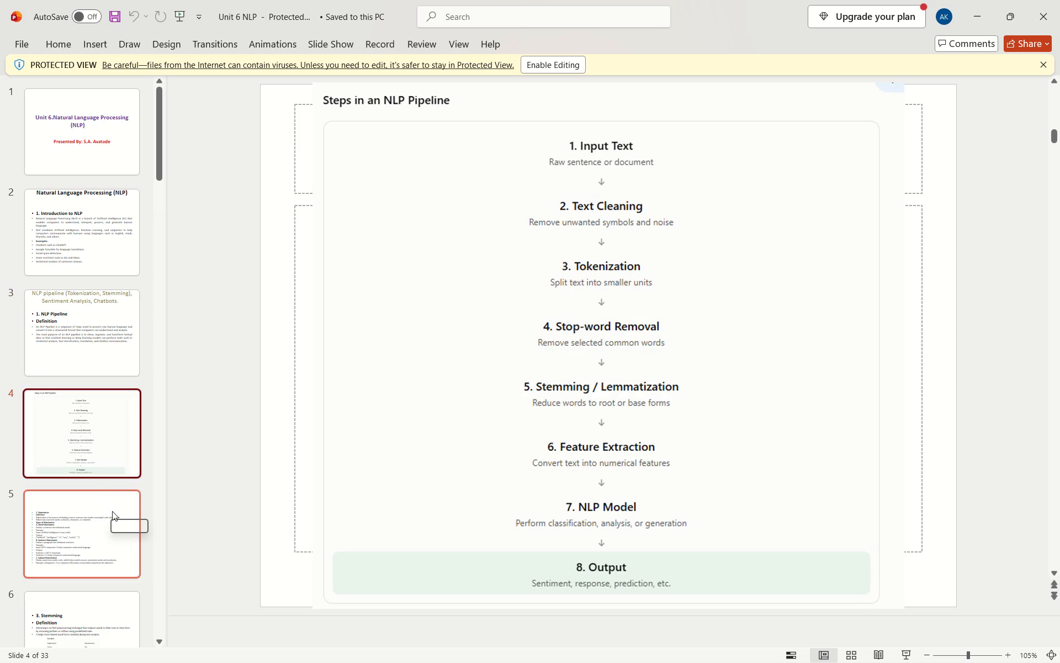
left_click(94, 534)
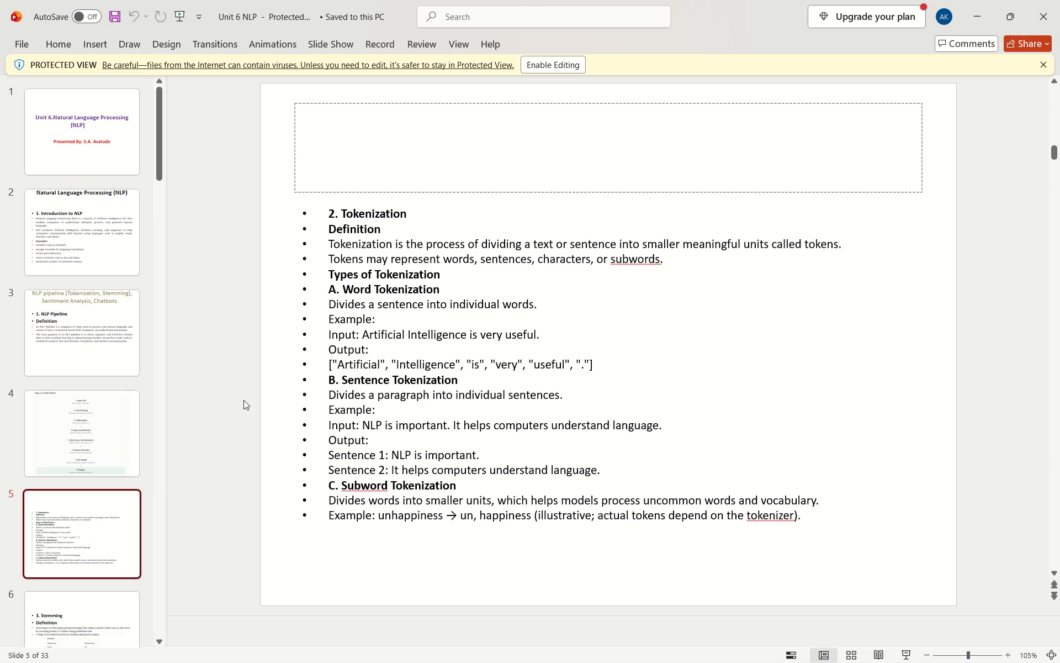
left_click(72, 617)
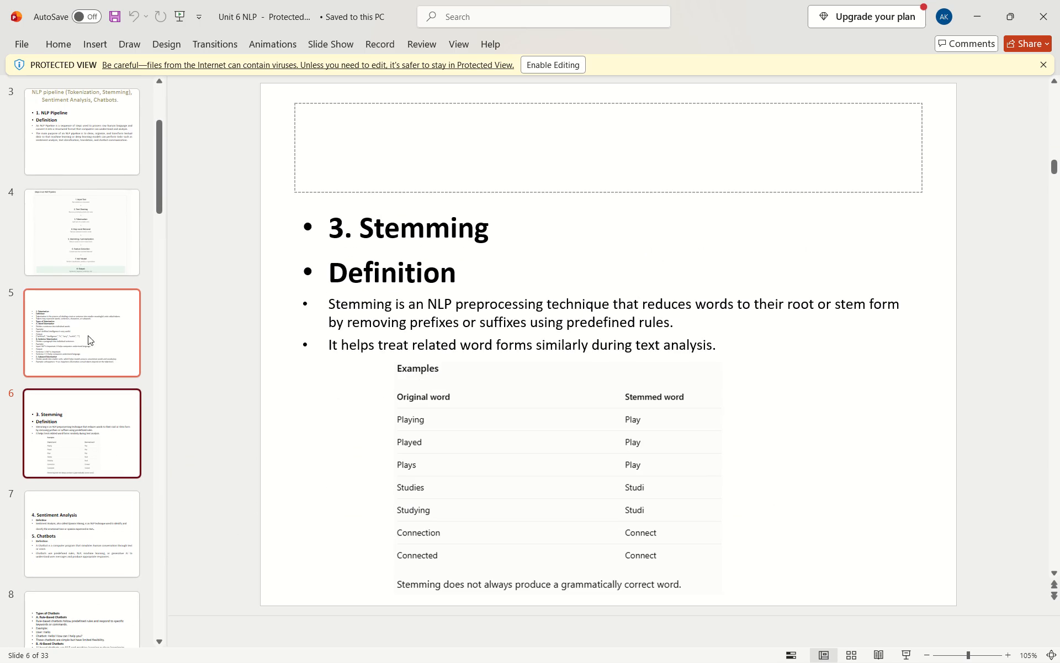
left_click(91, 326)
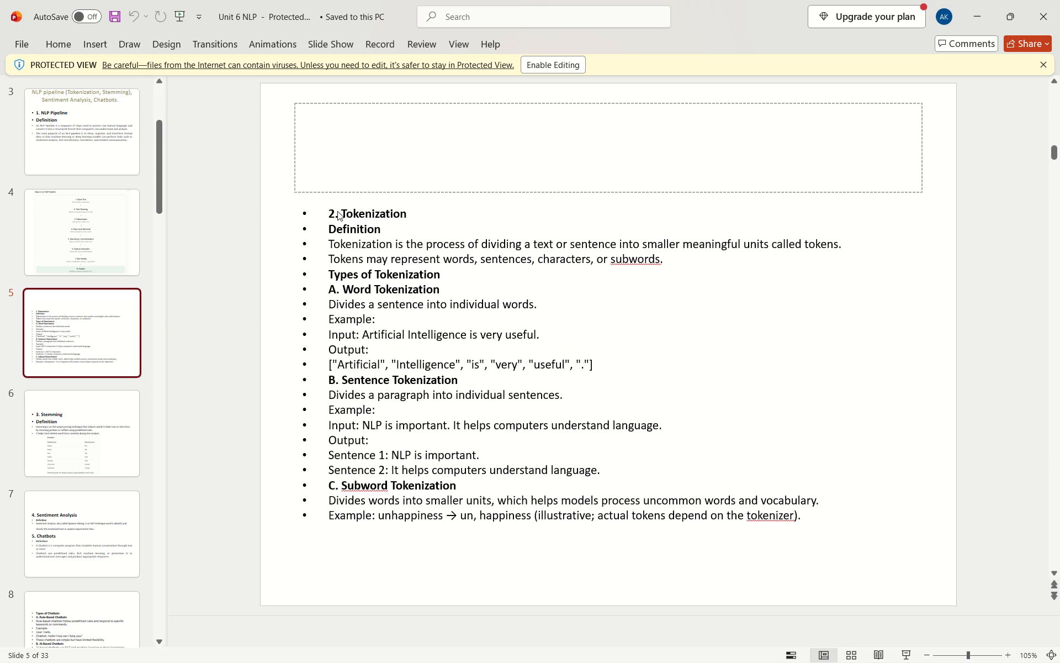
left_click(328, 206)
left_click_drag(328, 206, 511, 354)
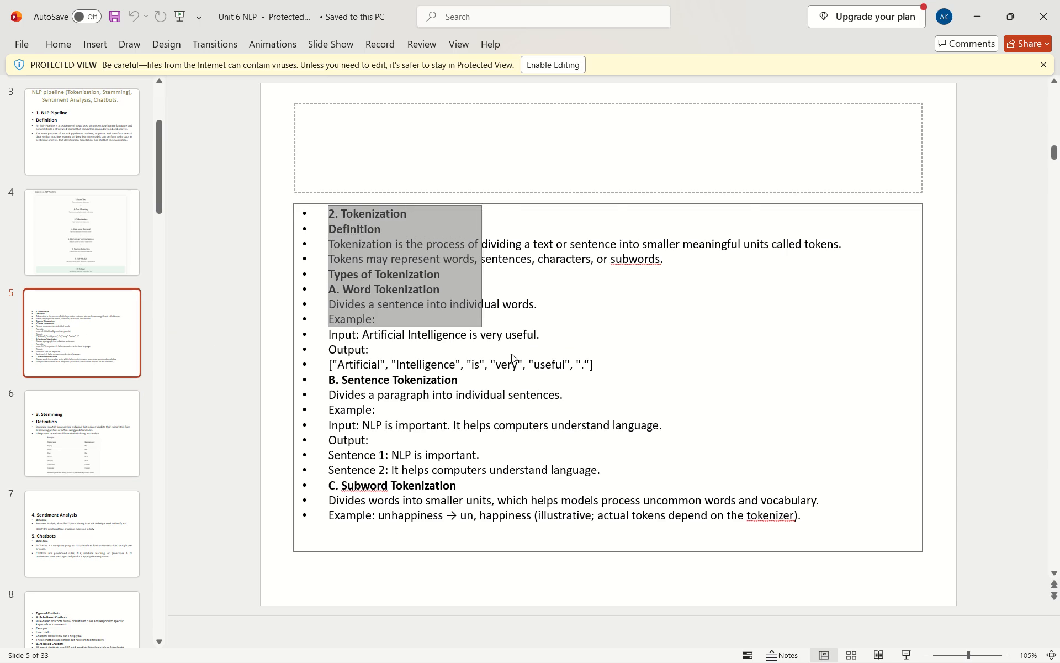
left_click_drag(511, 354, 867, 521)
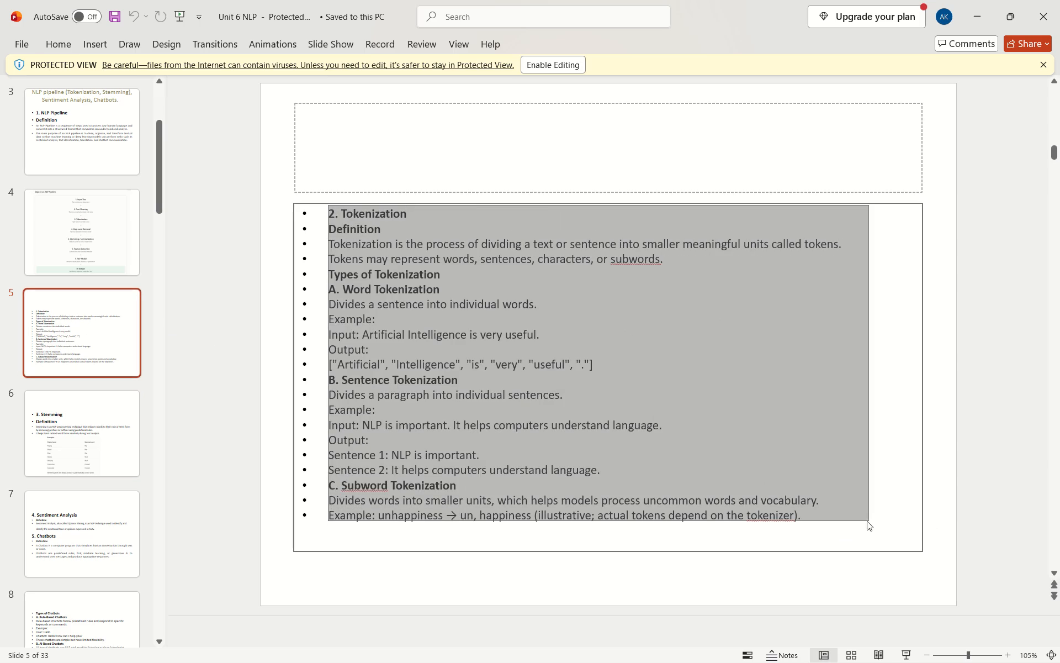
left_click_drag(867, 521, 863, 535)
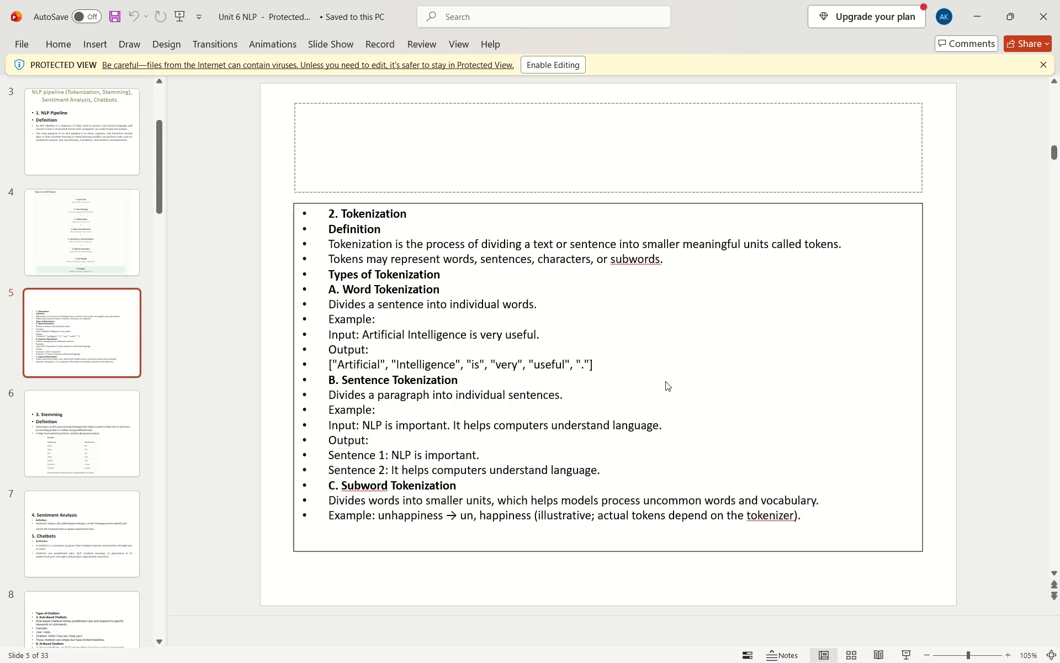
left_click_drag(324, 214, 673, 615)
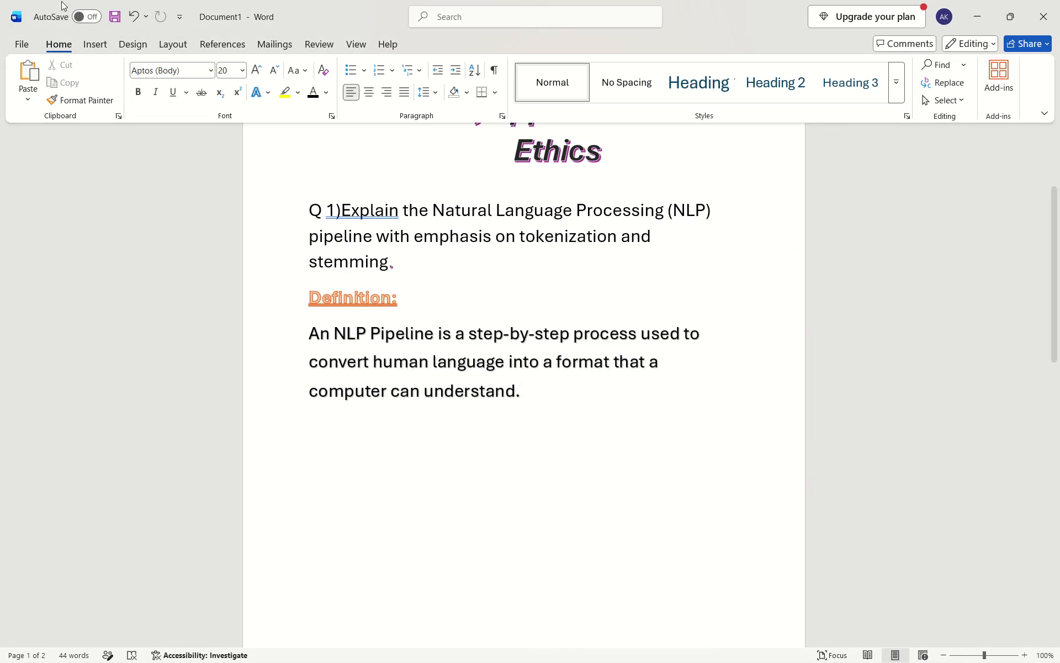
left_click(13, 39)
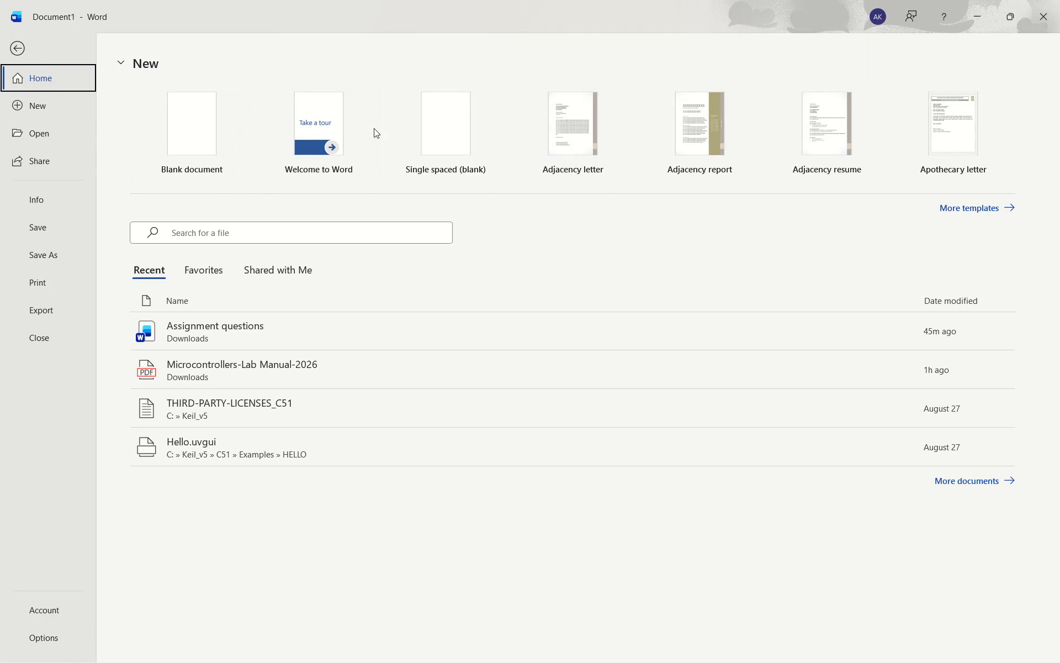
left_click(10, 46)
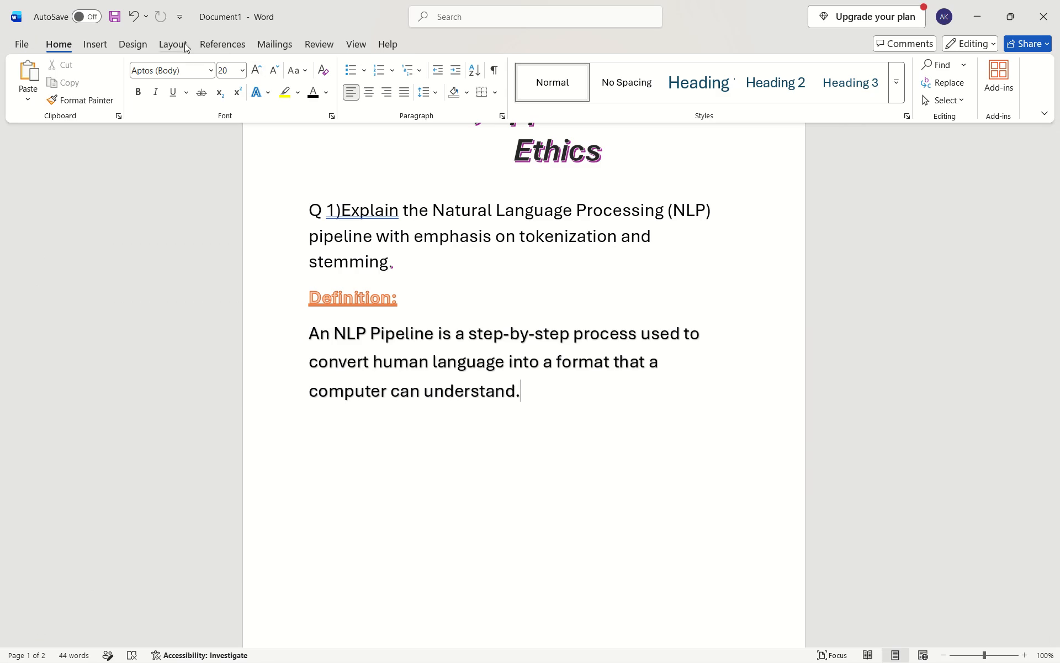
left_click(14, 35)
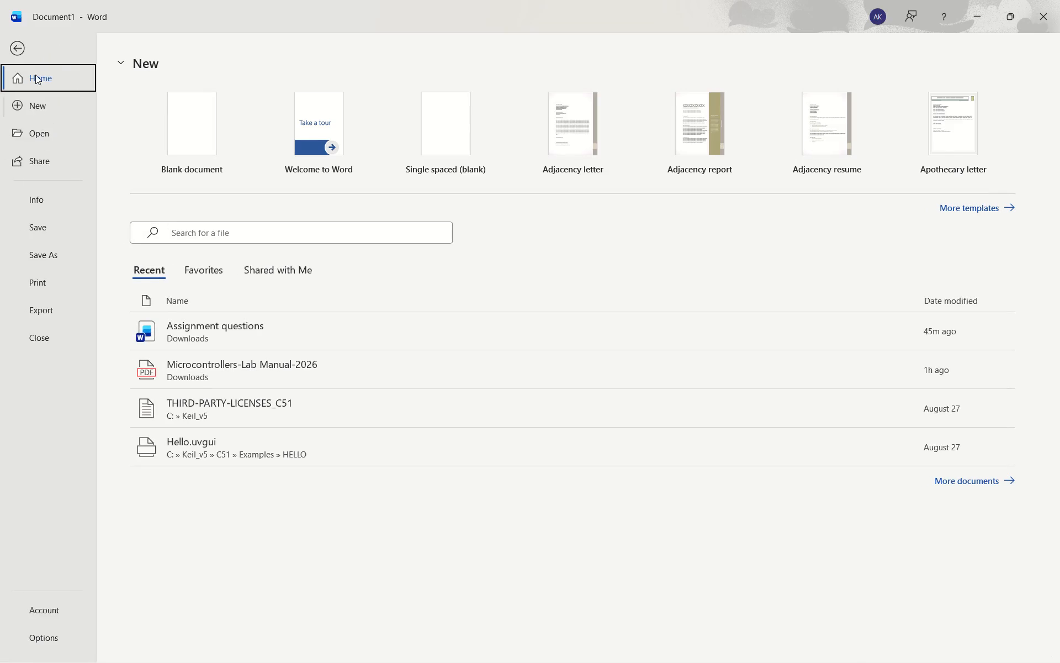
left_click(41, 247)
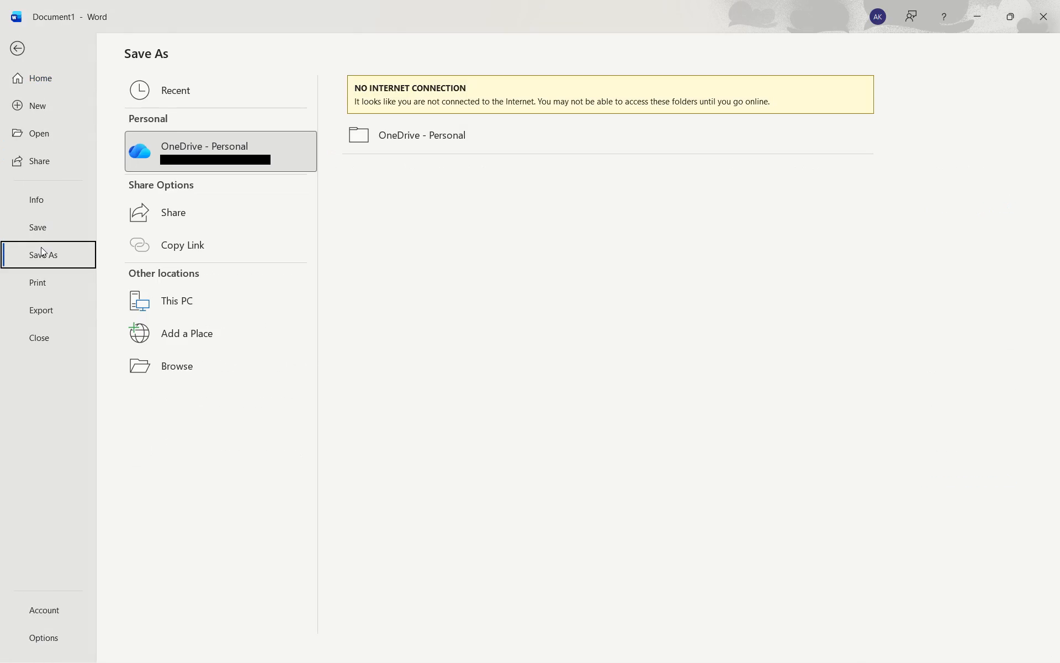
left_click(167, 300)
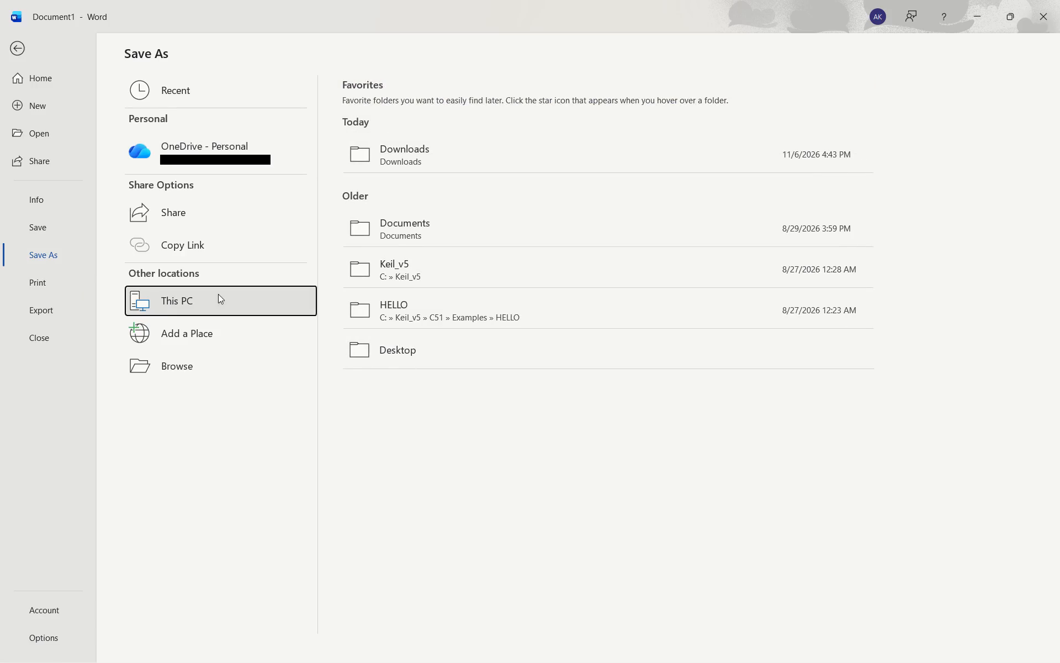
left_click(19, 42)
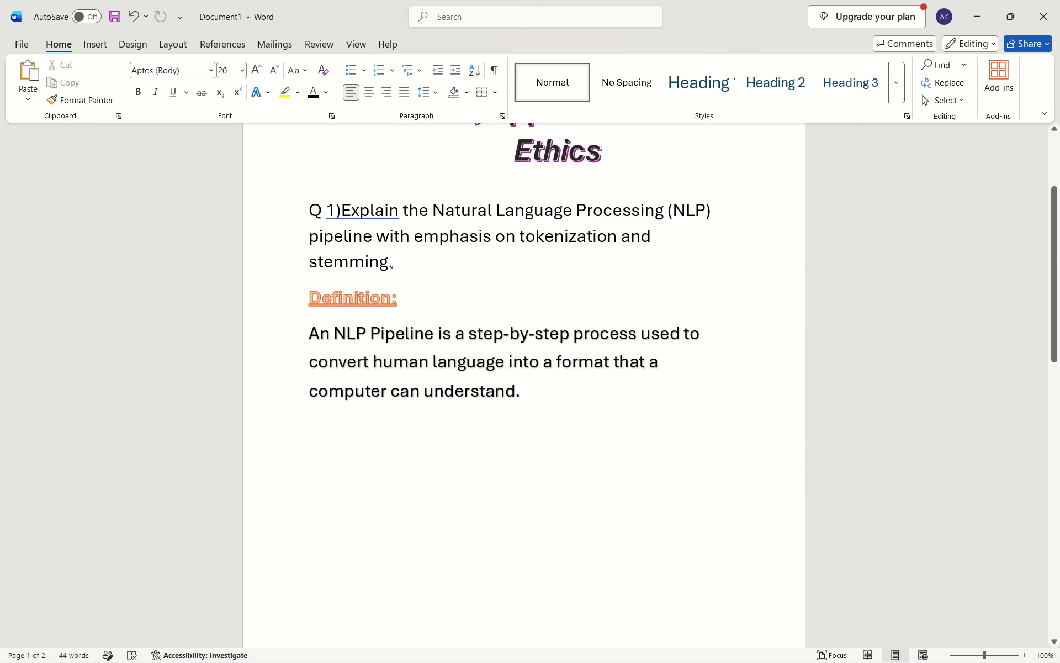
Save the Word document under the file name AI in the Documents folder of the personal OneDrive.
key("ctrl+s")
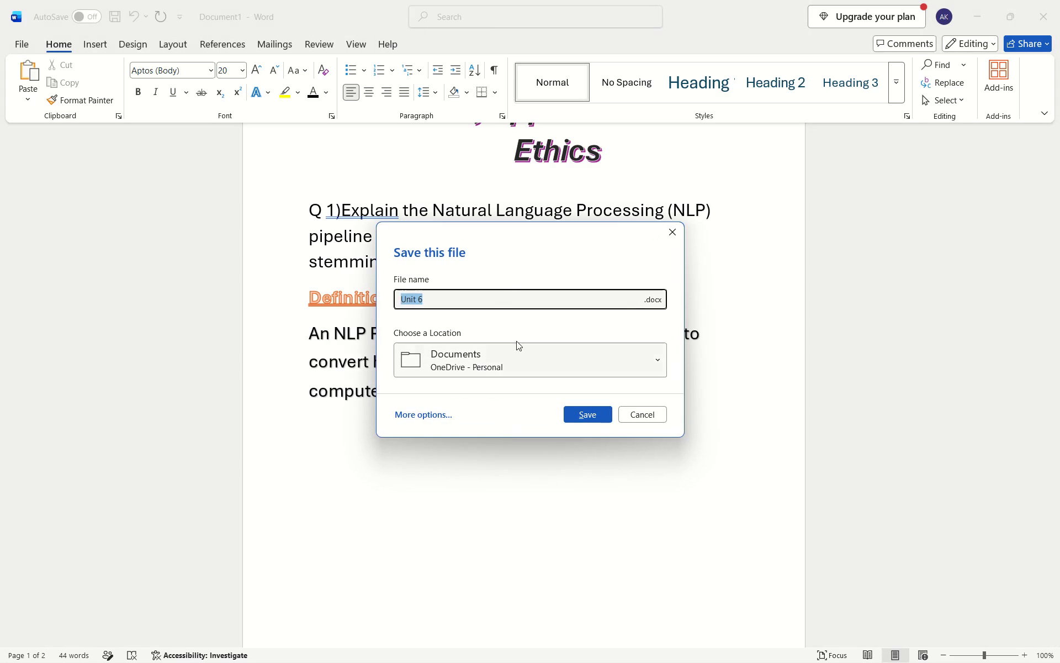
key("BackSpace")
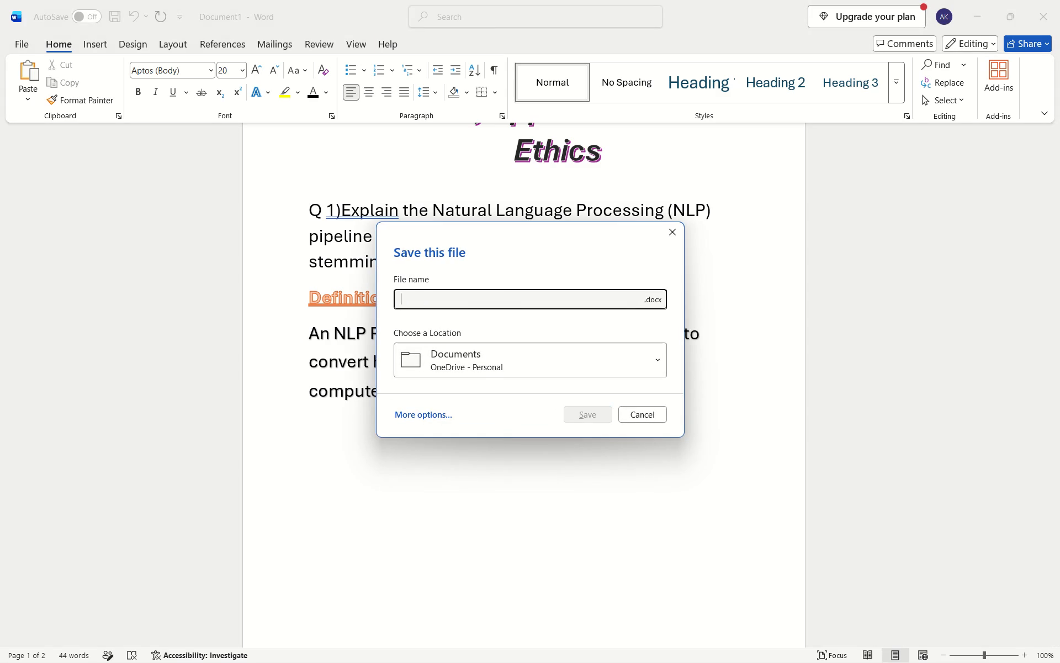
type("un")
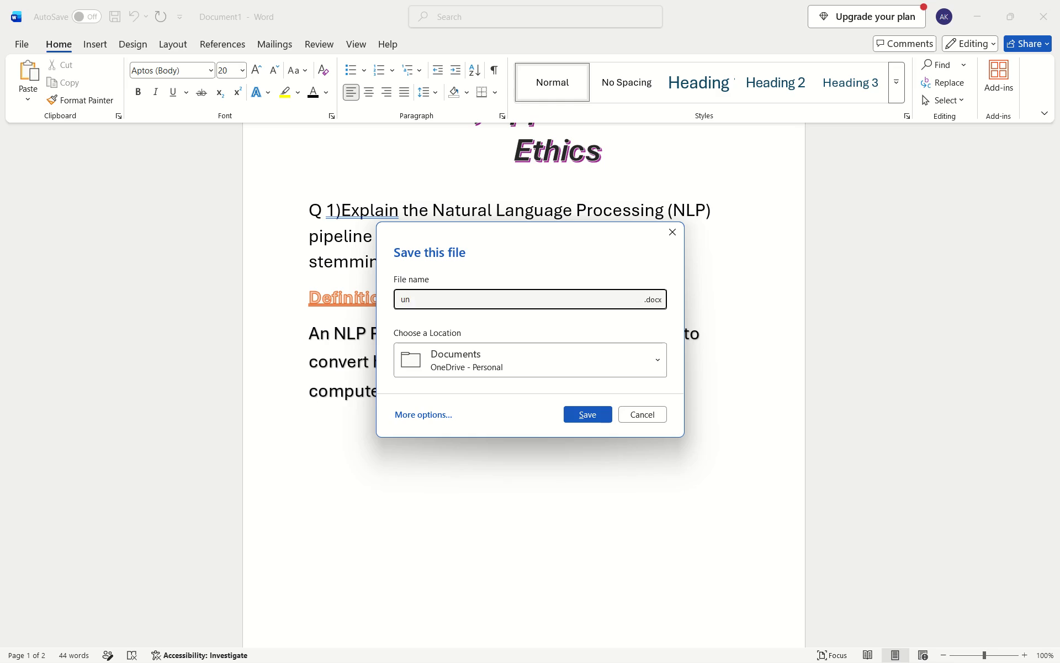
key("i")
type("t")
key("space")
type("6")
key("space")
key("BackSpace")
key("BackSpace")
key("BackSpace")
key("BackSpace")
key("BackSpace")
key("BackSpace")
key("BackSpace")
key("shift+a")
key("shift+i")
left_click(605, 414)
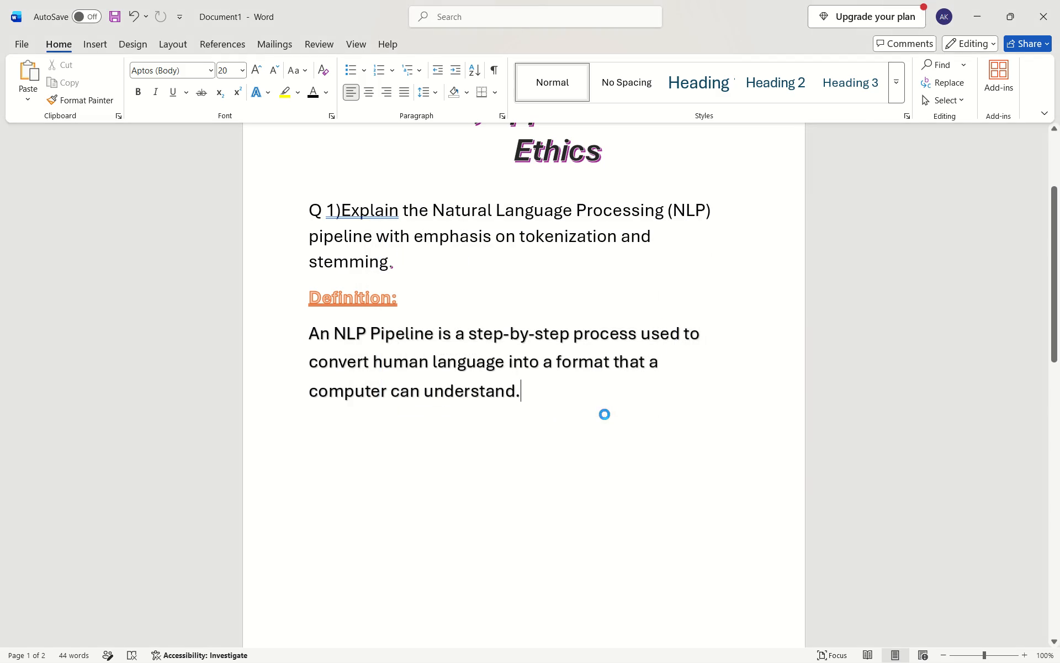
Close the AI document and the Assignment questions document.
left_click(1045, 23)
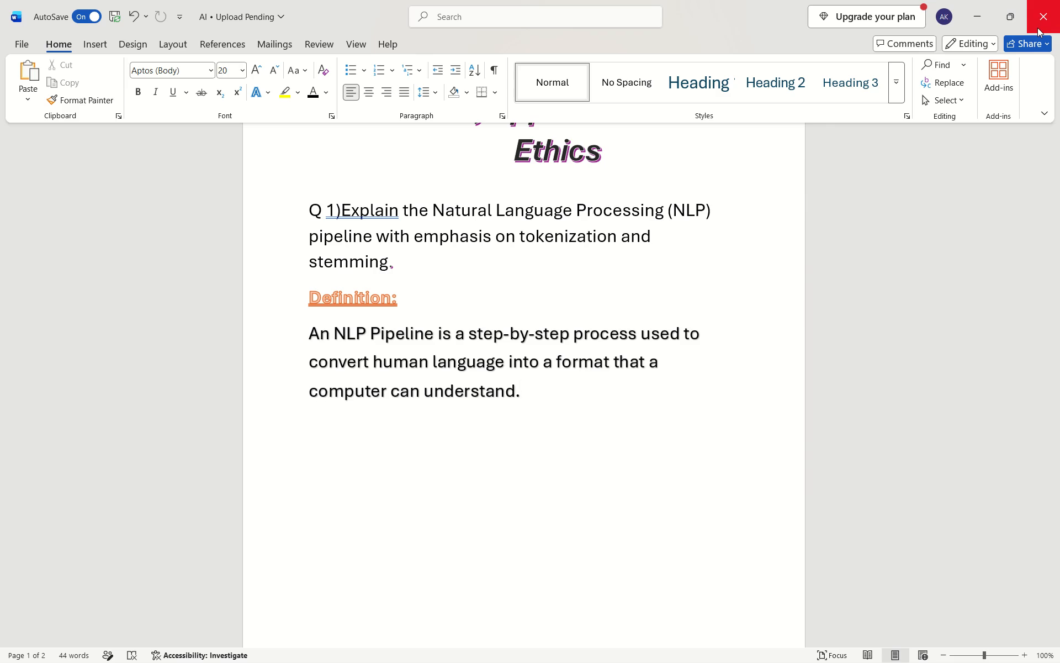
left_click(1054, 12)
left_click(1046, 12)
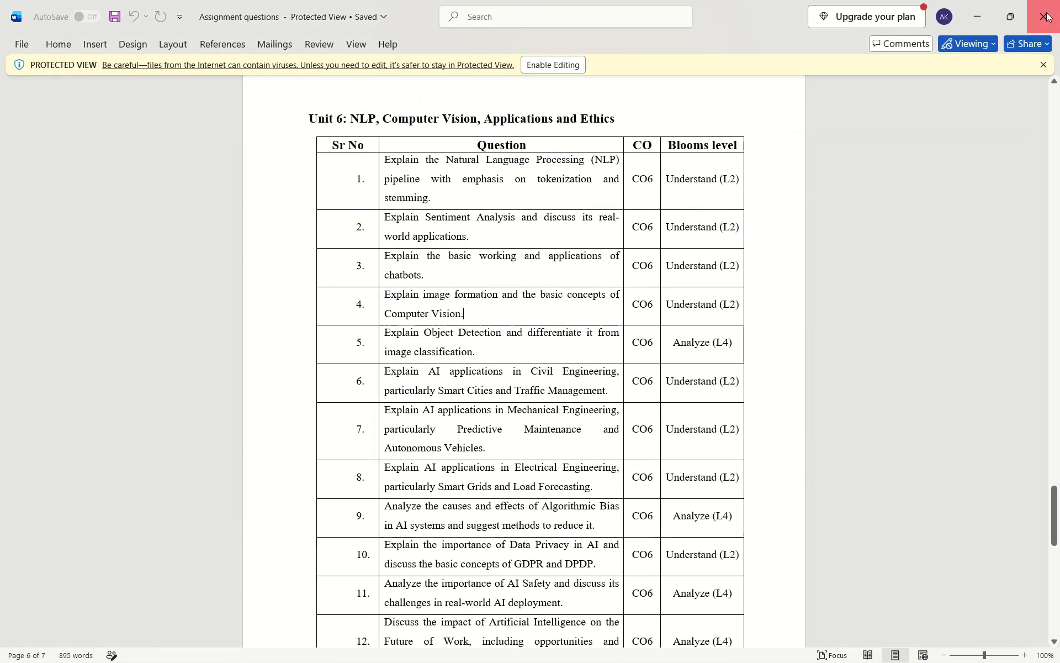
left_click(1046, 12)
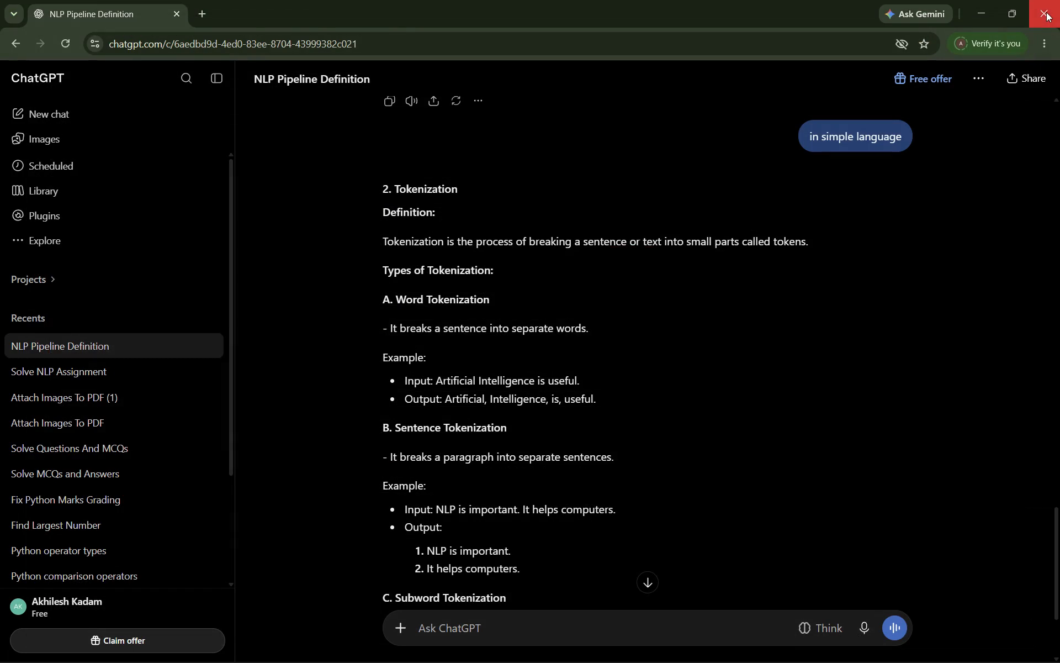
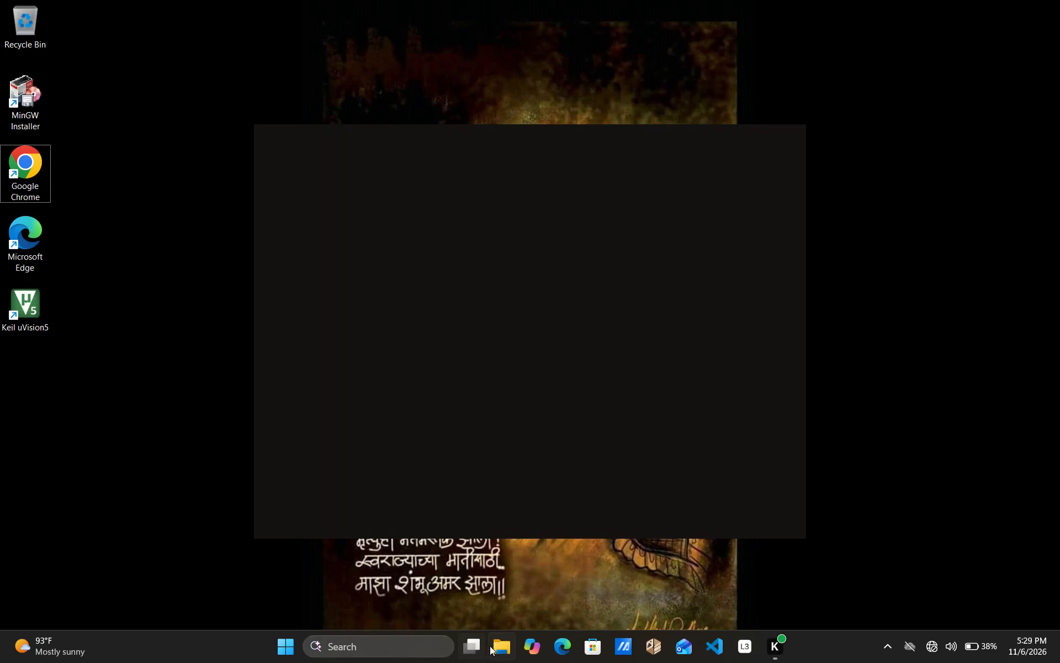
Open File Explorer and check This PC, Screenshots, Desktop and Music for the saved AI document.
left_click(504, 644)
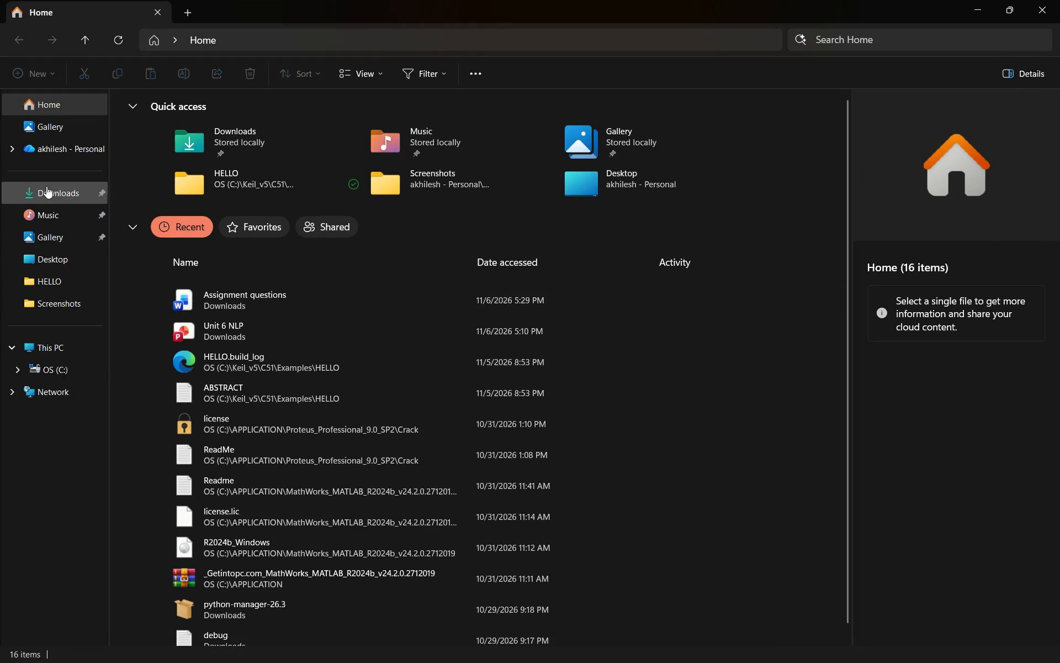
left_click(65, 349)
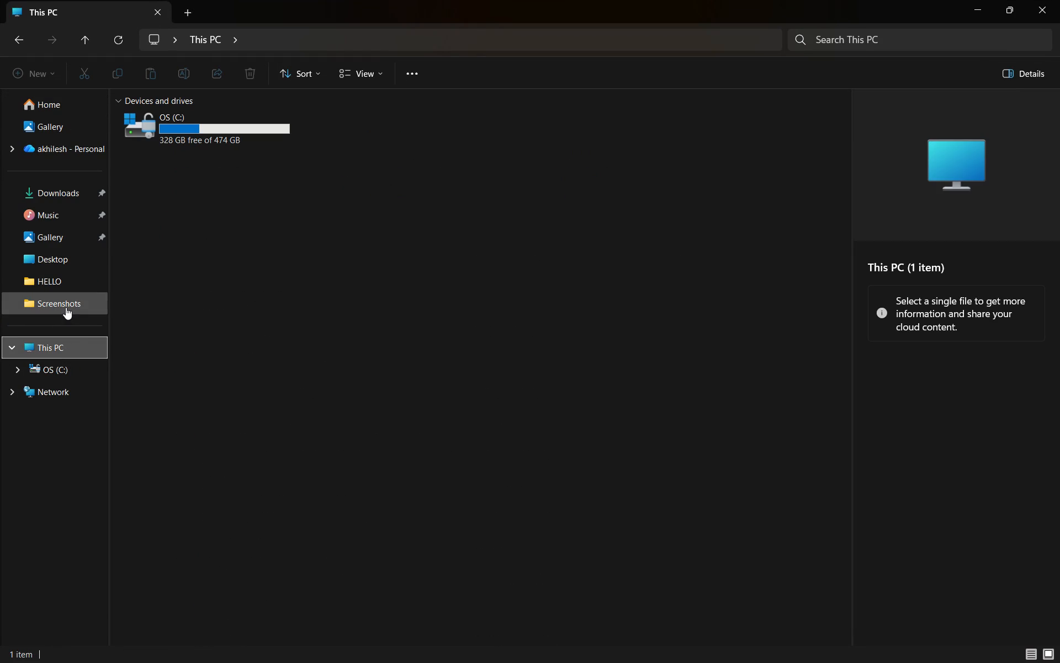
left_click(66, 307)
left_click(61, 261)
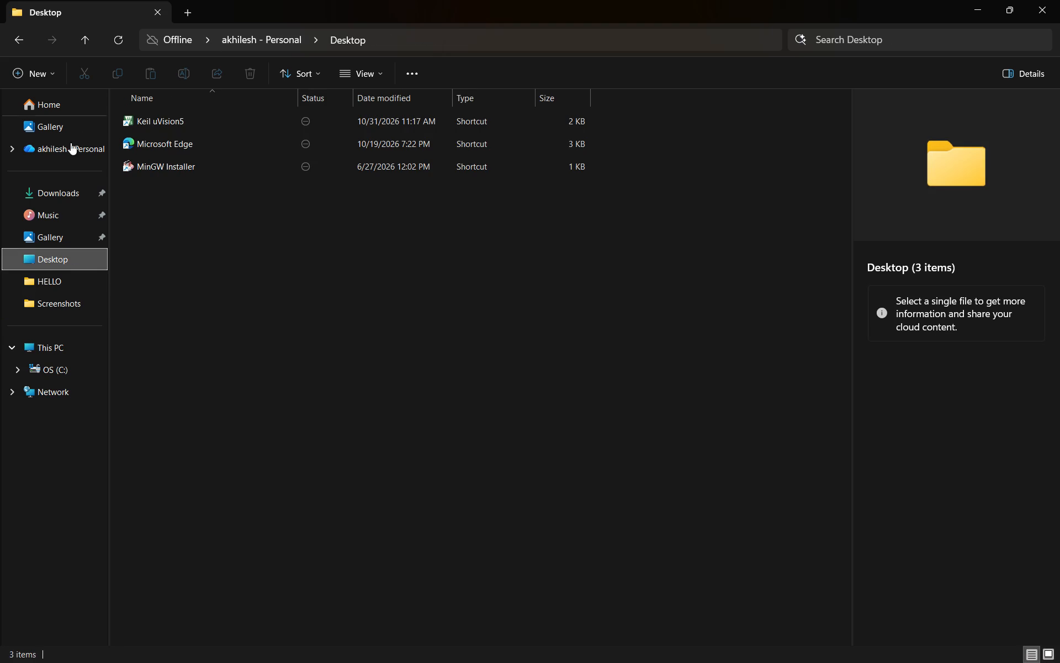
left_click(58, 217)
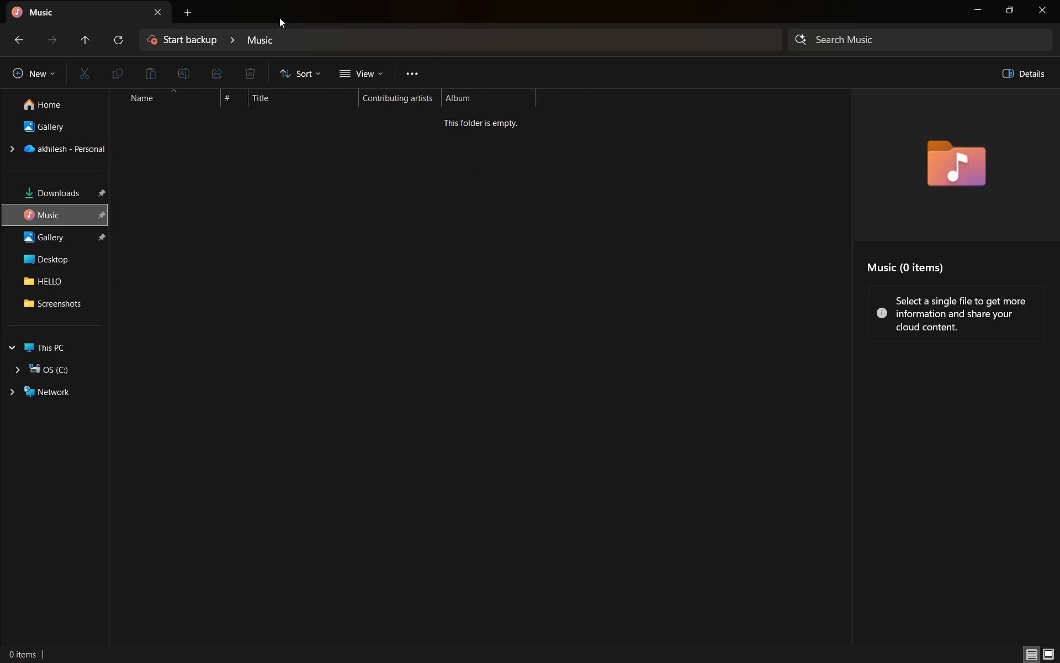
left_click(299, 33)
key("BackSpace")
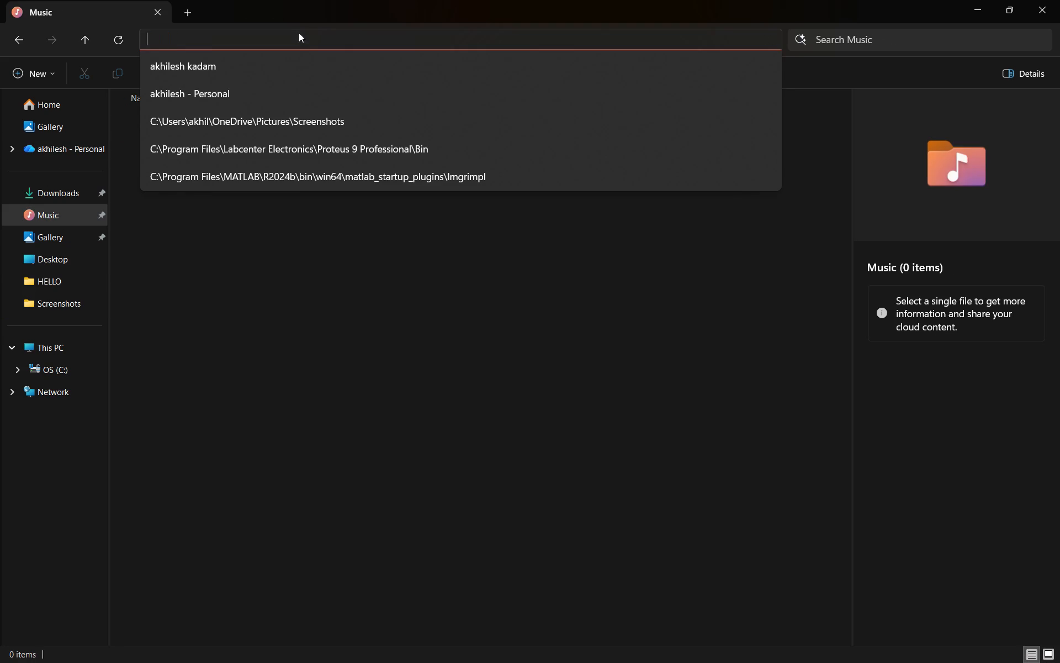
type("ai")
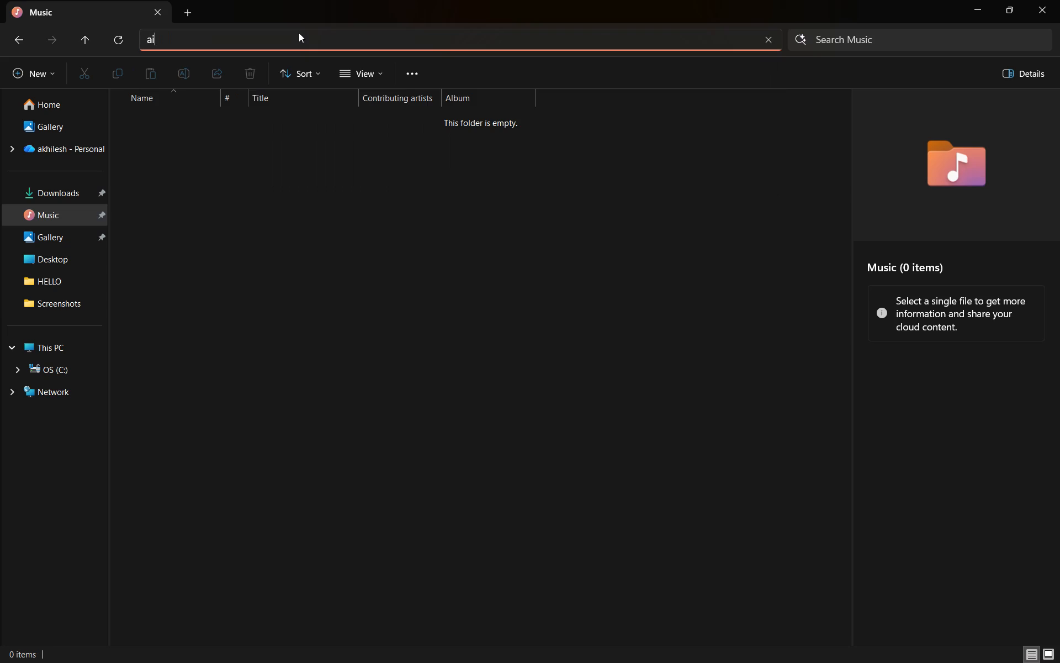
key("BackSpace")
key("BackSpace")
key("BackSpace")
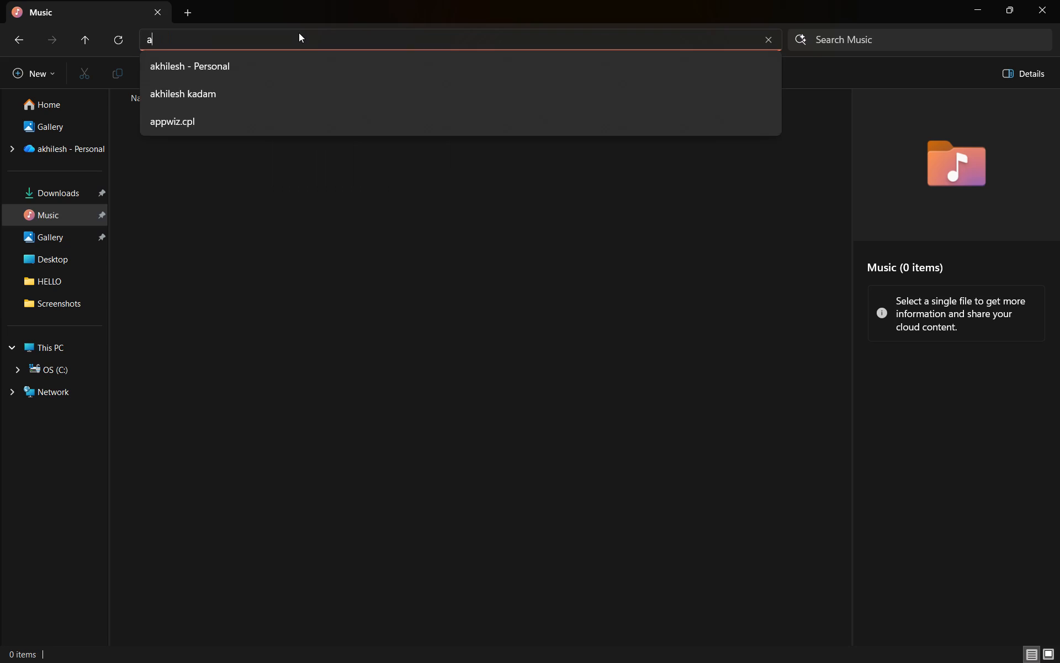
Browse the Home, Downloads, Music and HELLO locations for the saved AI document.
left_click(53, 97)
left_click(59, 131)
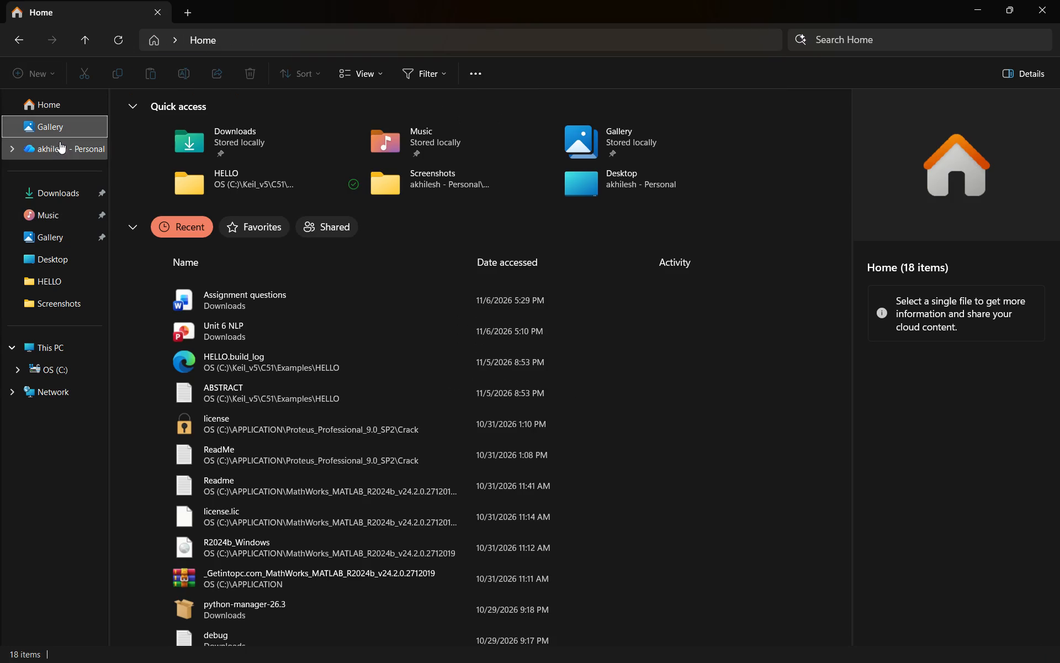
left_click(60, 149)
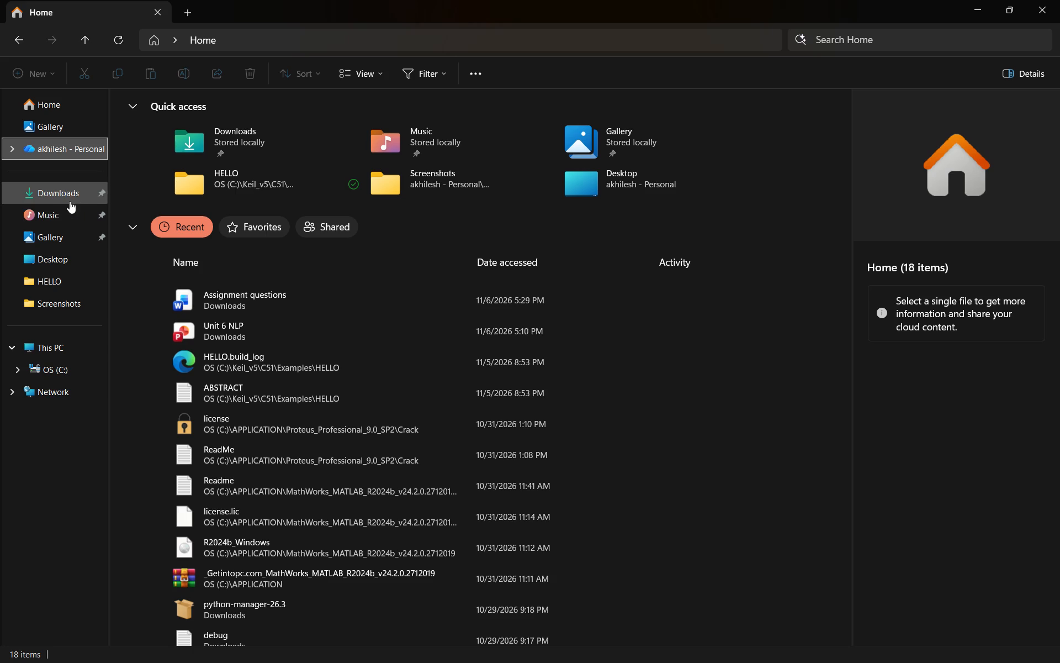
left_click(68, 192)
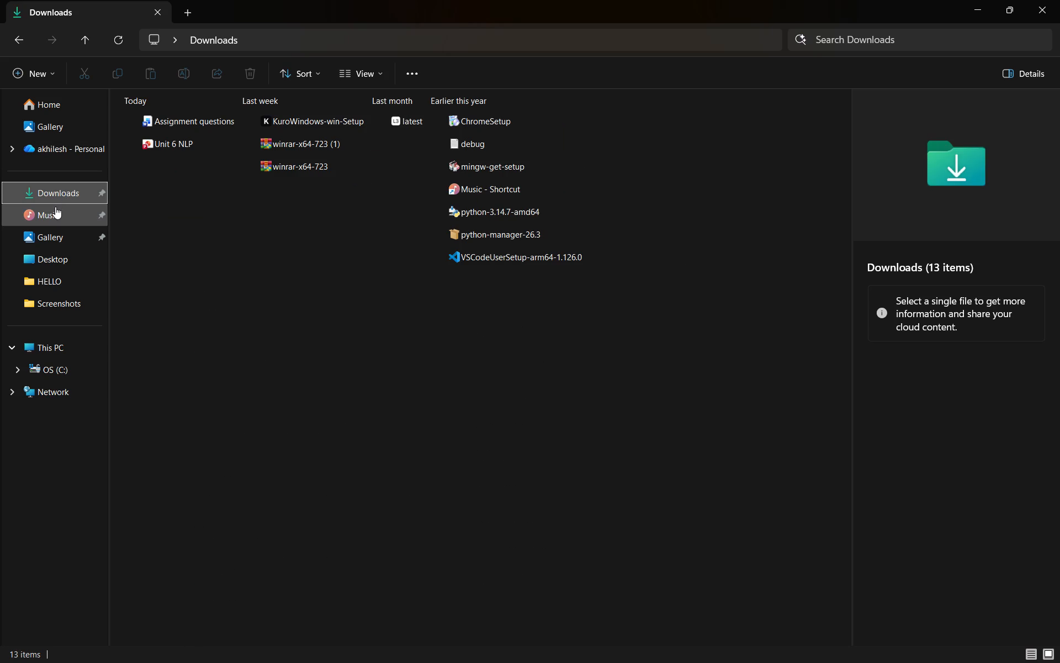
left_click(55, 207)
left_click(59, 229)
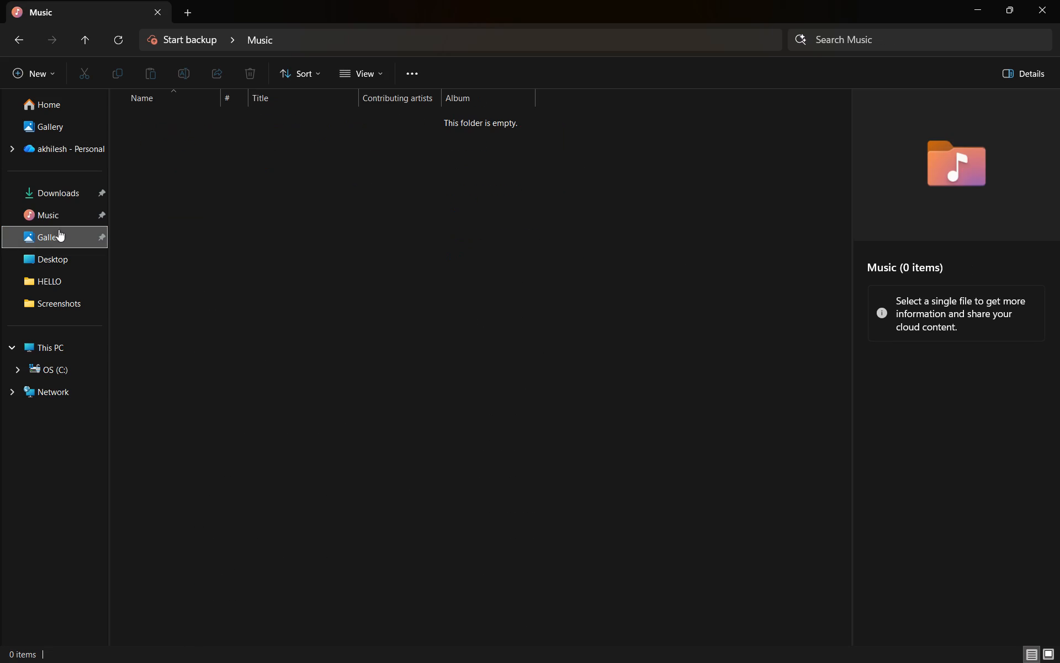
left_click(60, 250)
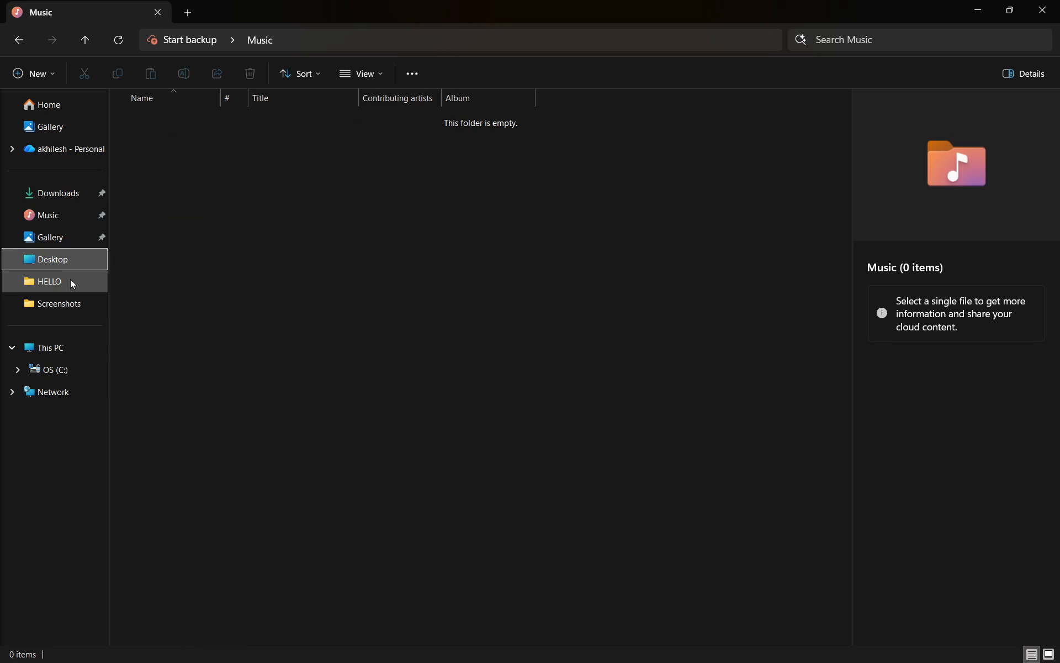
left_click(66, 284)
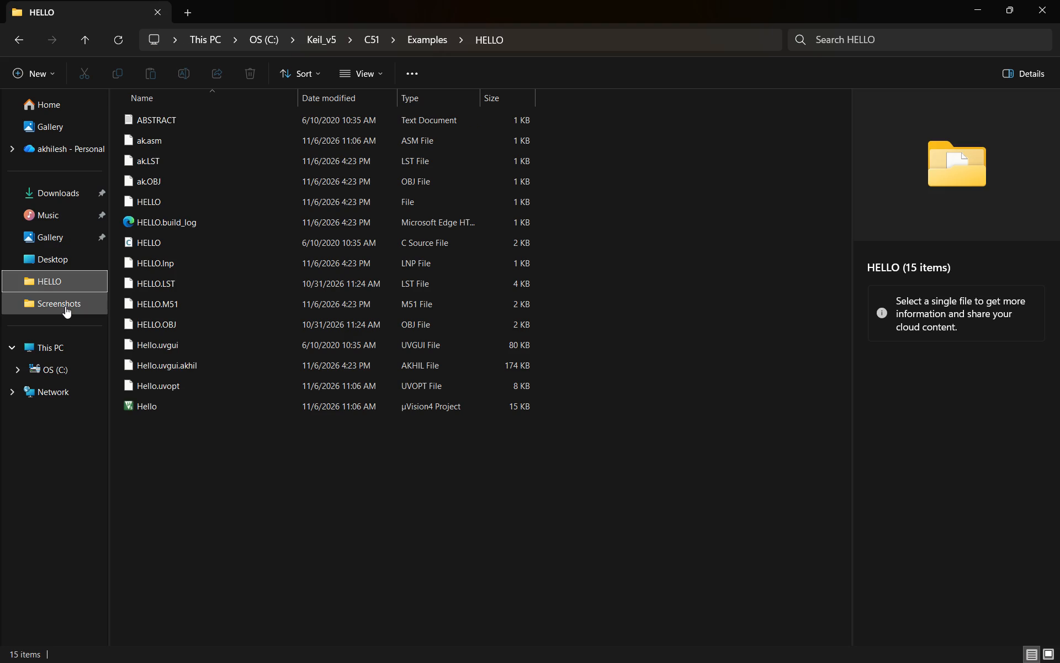
Open the ak.LST file from the HELLO folder in Word just once to check its content, and close it.
right_click(187, 160)
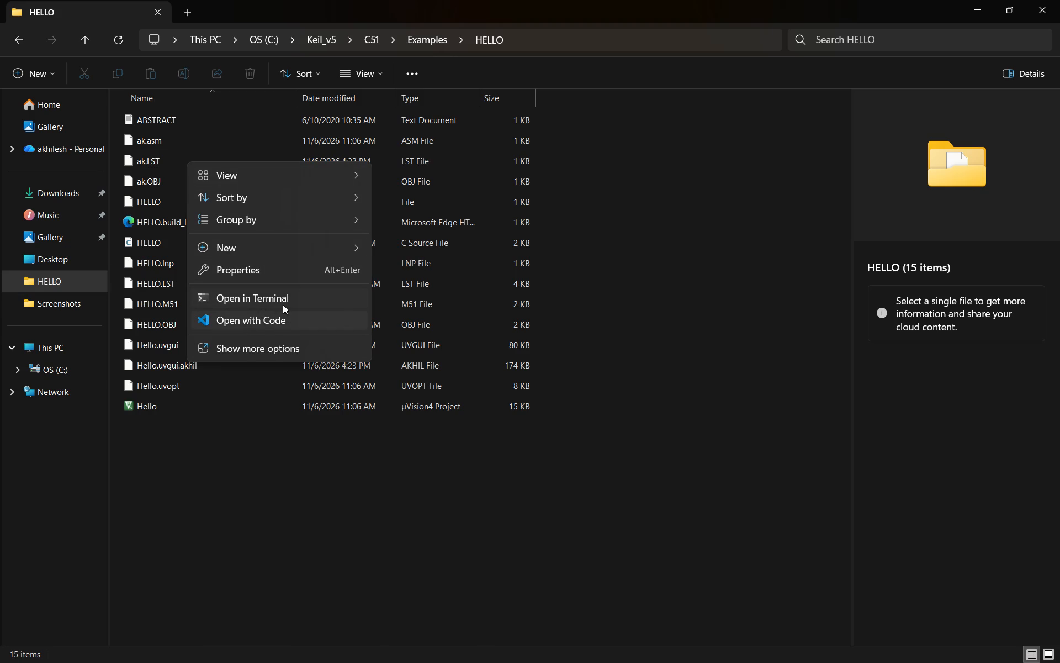
right_click(152, 166)
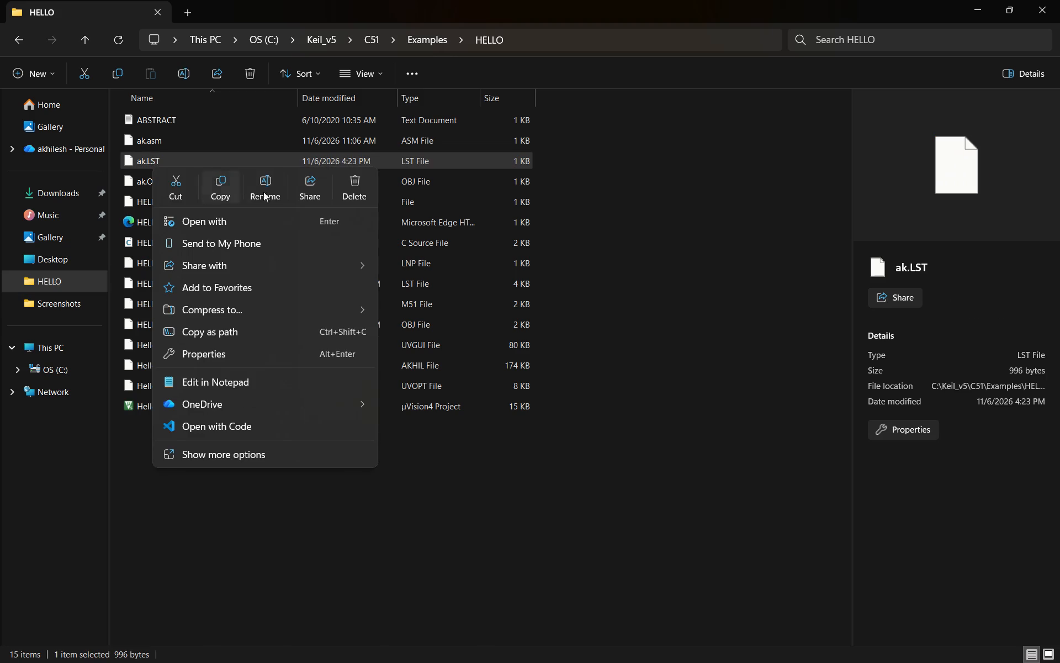
left_click(195, 220)
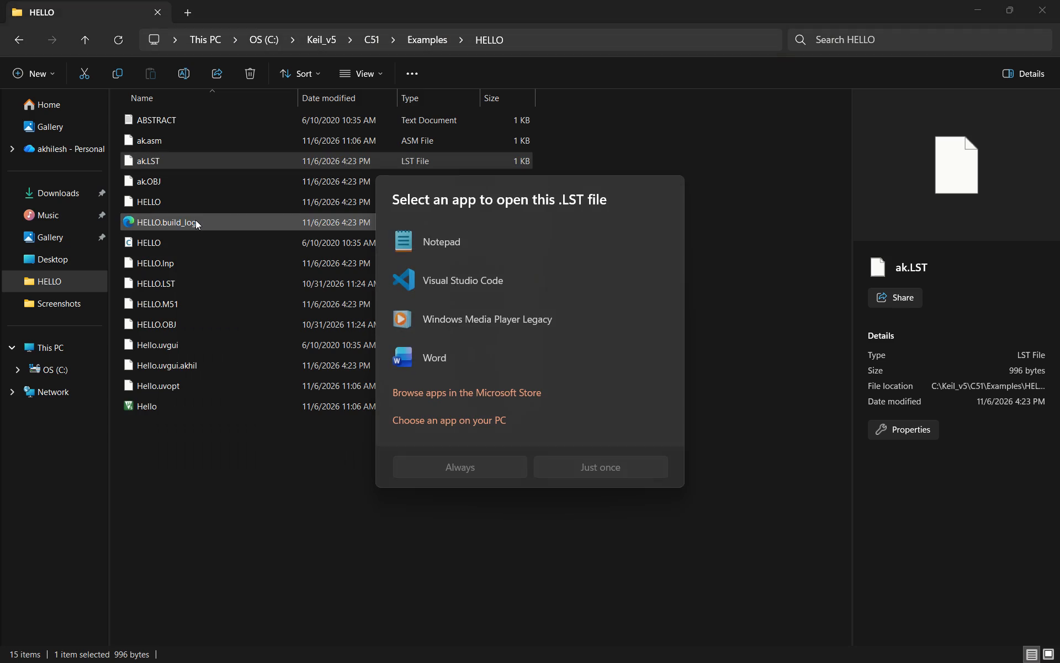
left_click(454, 345)
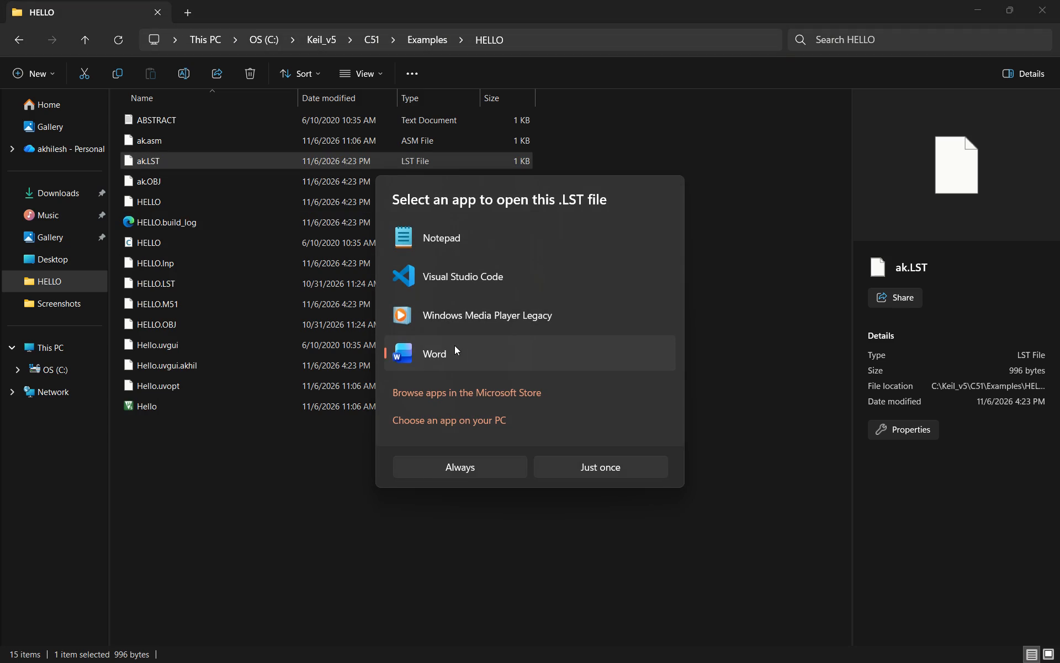
left_click(597, 467)
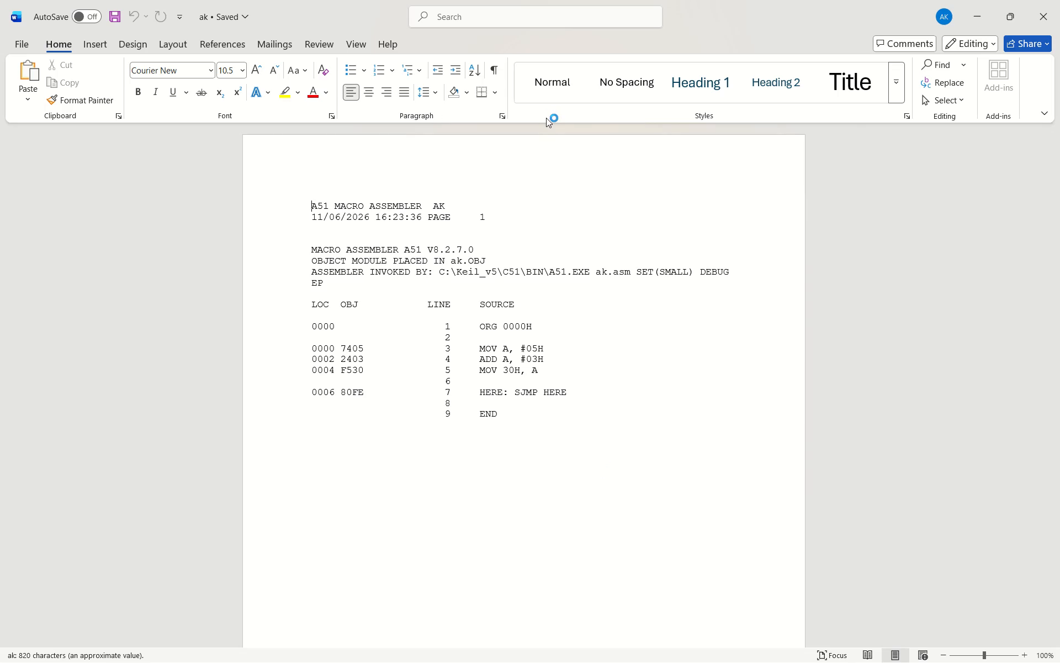
left_click(1059, 10)
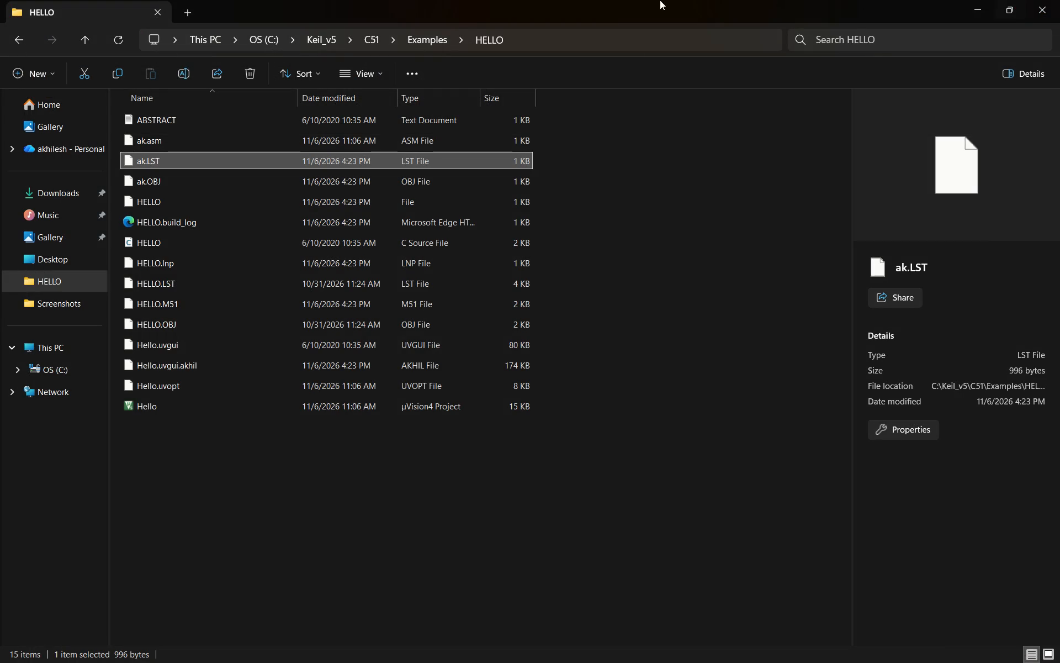
Enter AI as the location to look up in place of the HELLO folder path.
left_click(532, 32)
key("BackSpace")
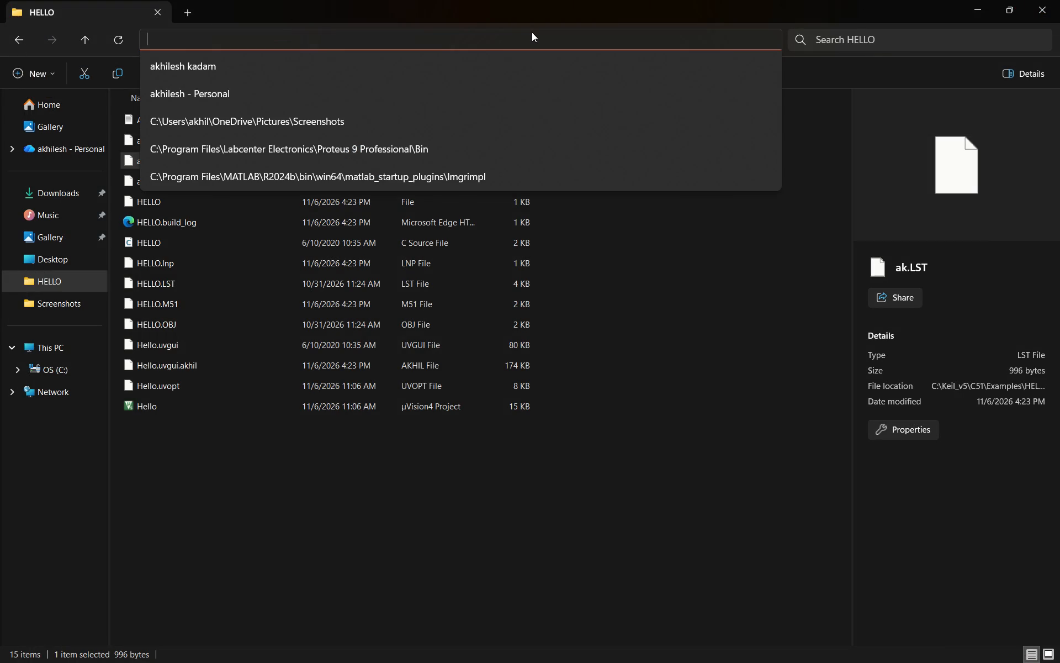
key("a")
key("BackSpace")
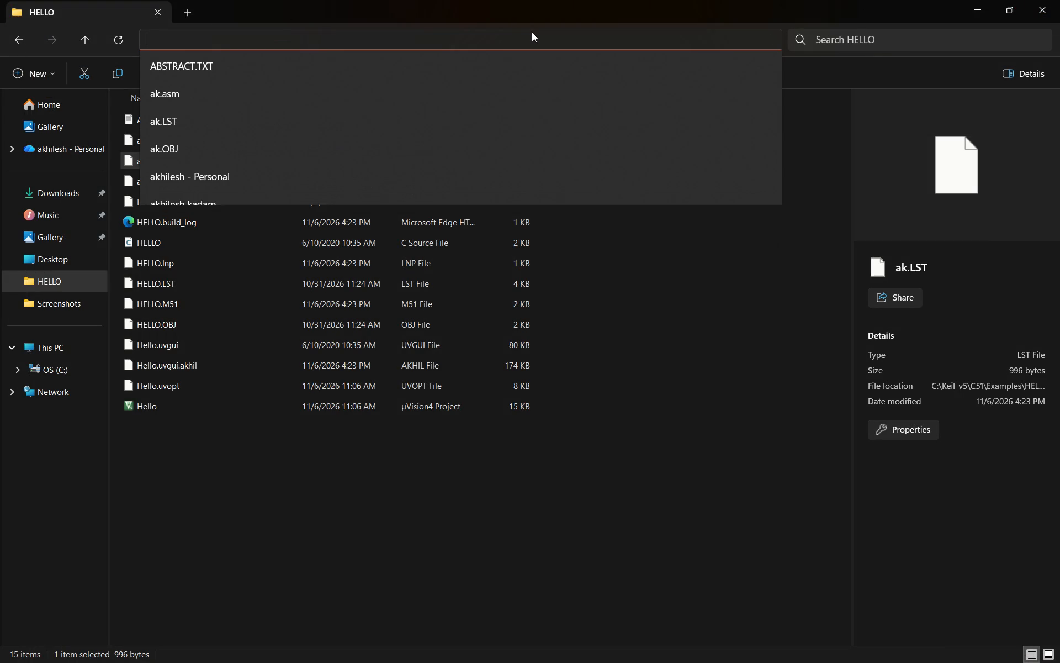
type("AI")
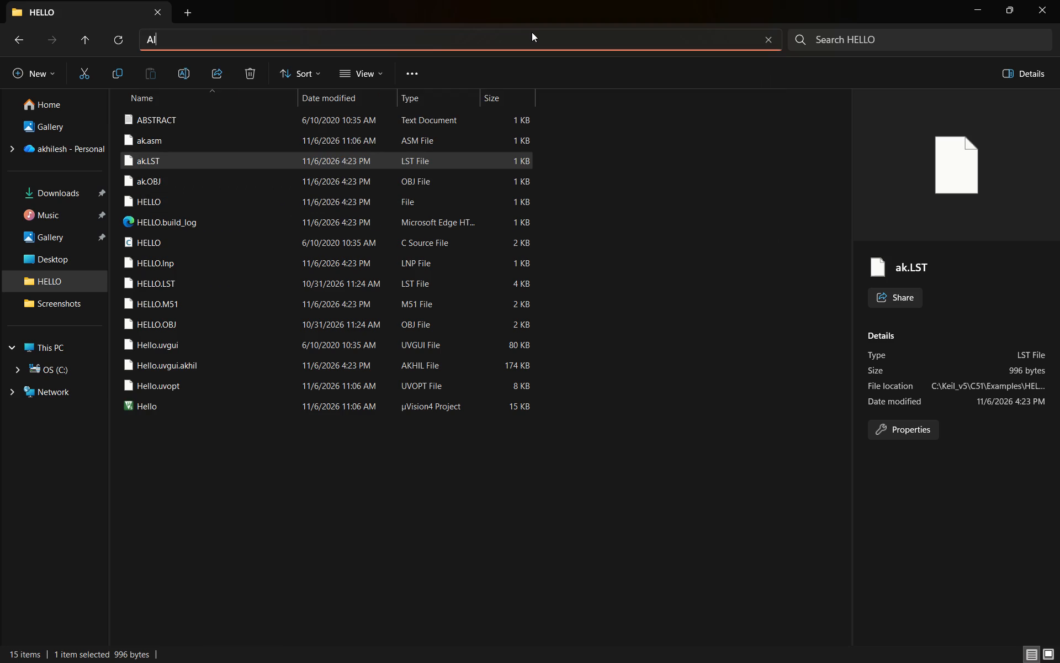
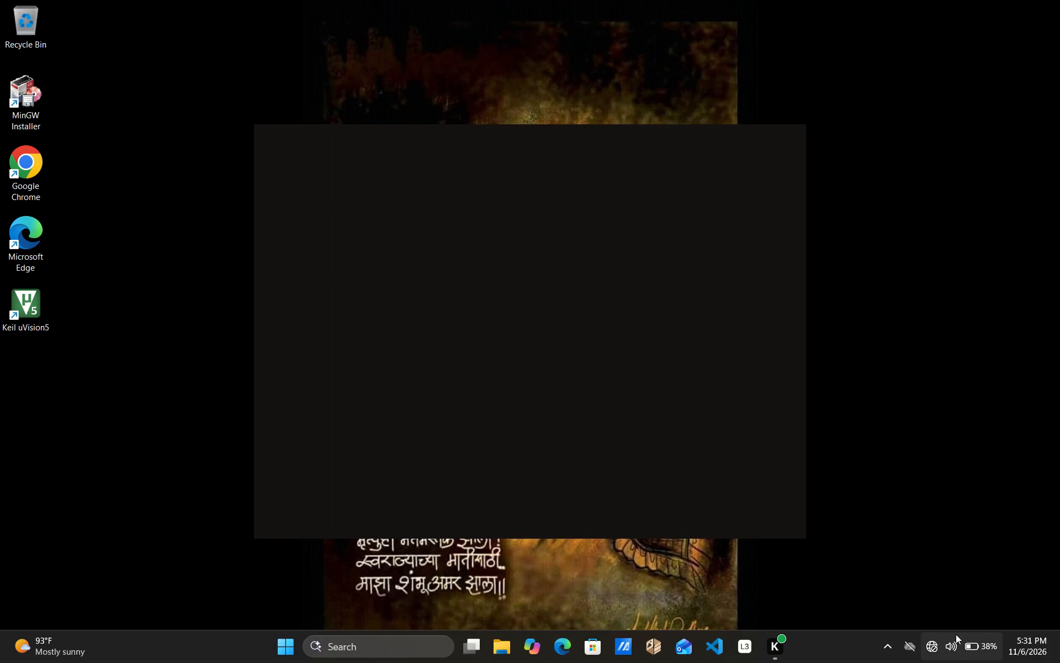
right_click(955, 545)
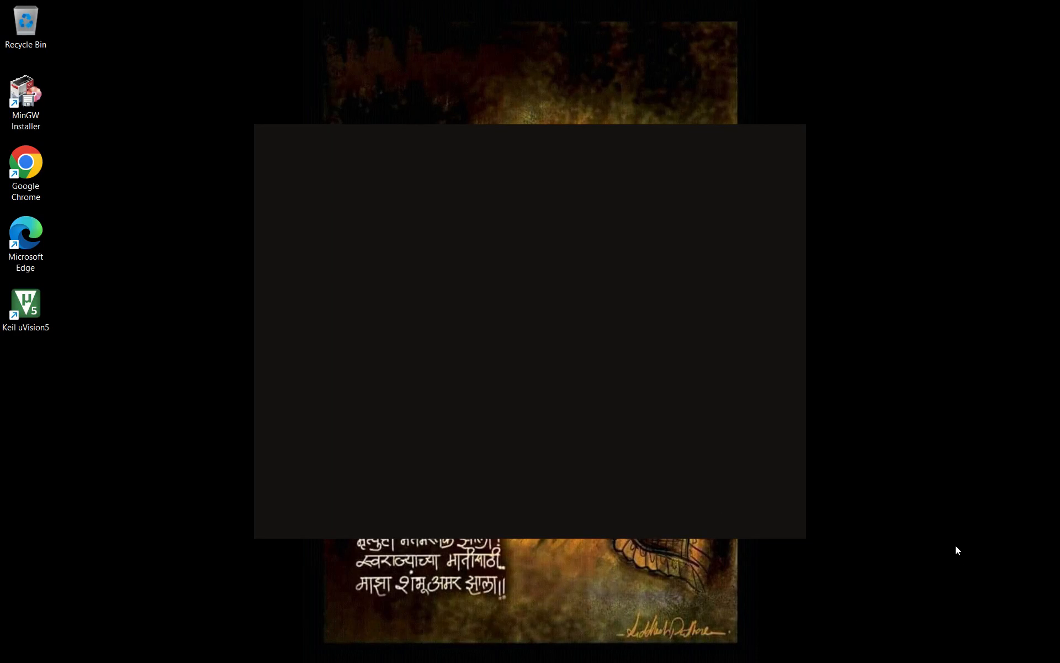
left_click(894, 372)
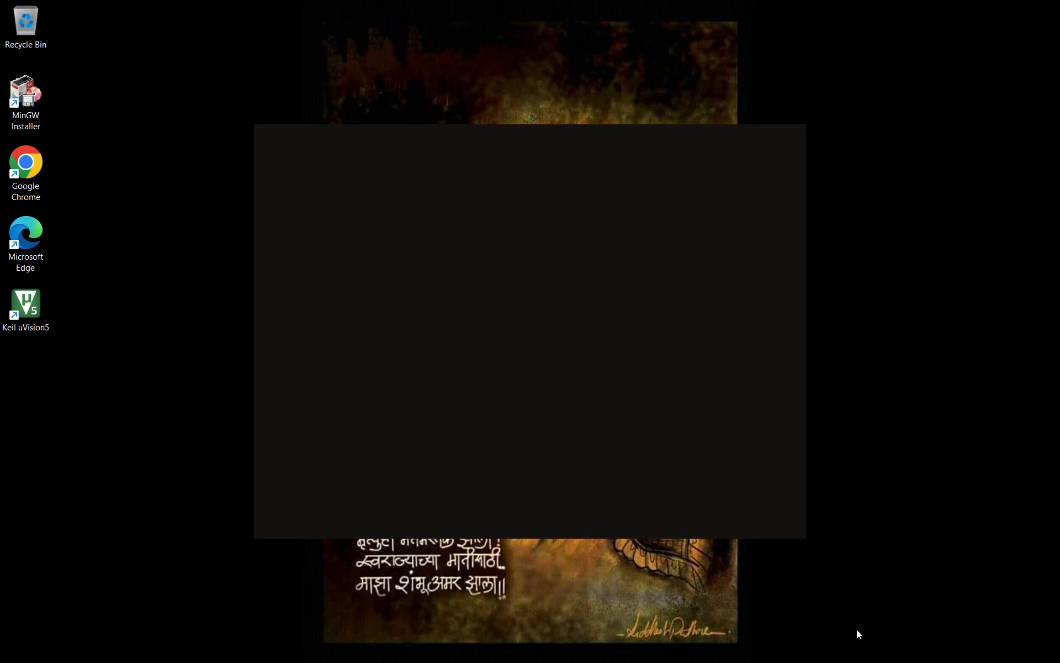
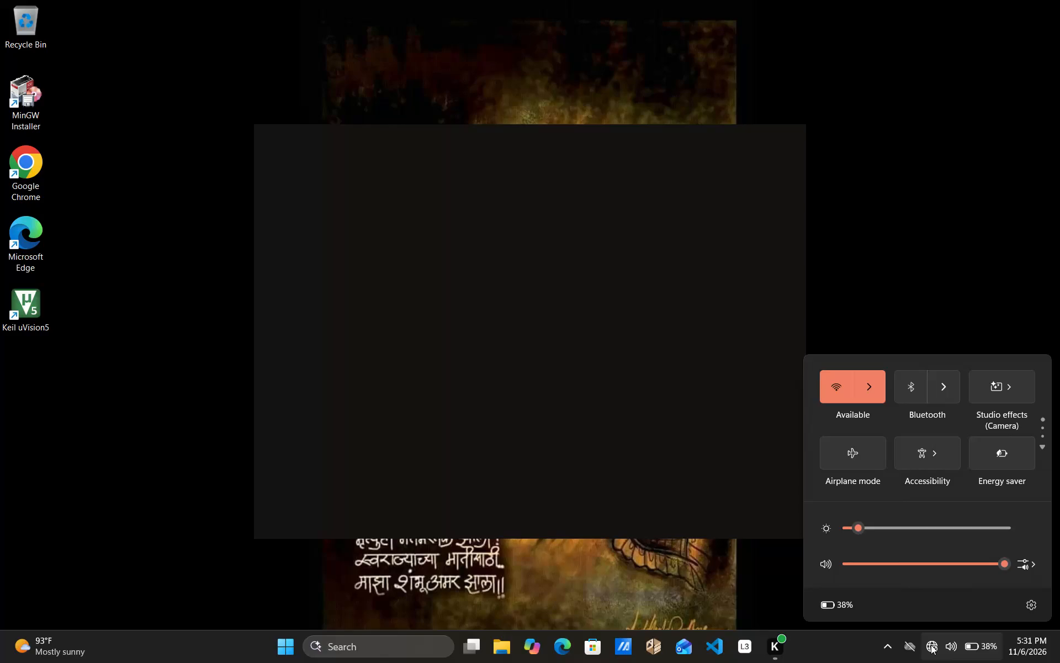
Try to switch the computer's Wi-Fi state in the quick settings and return to the empty desktop.
left_click(839, 388)
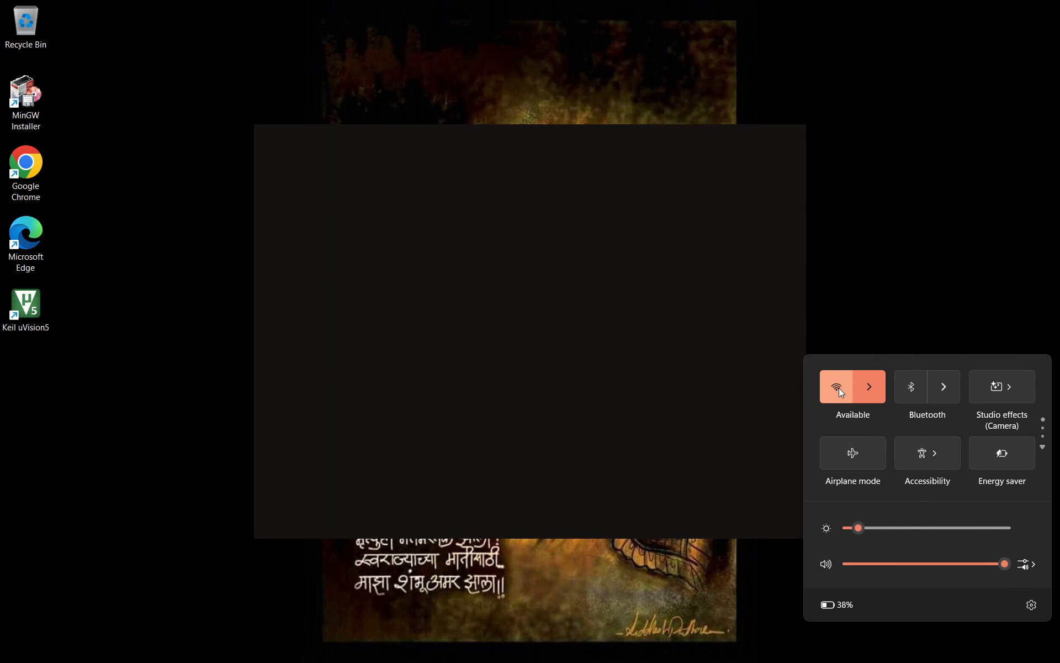
left_click(872, 312)
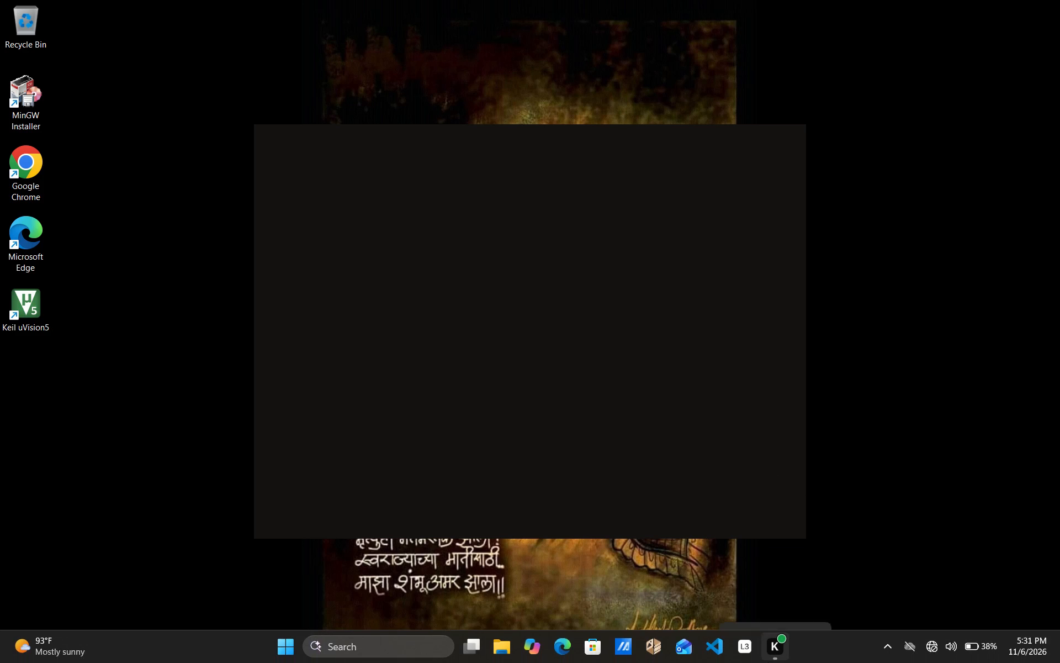
left_click(815, 530)
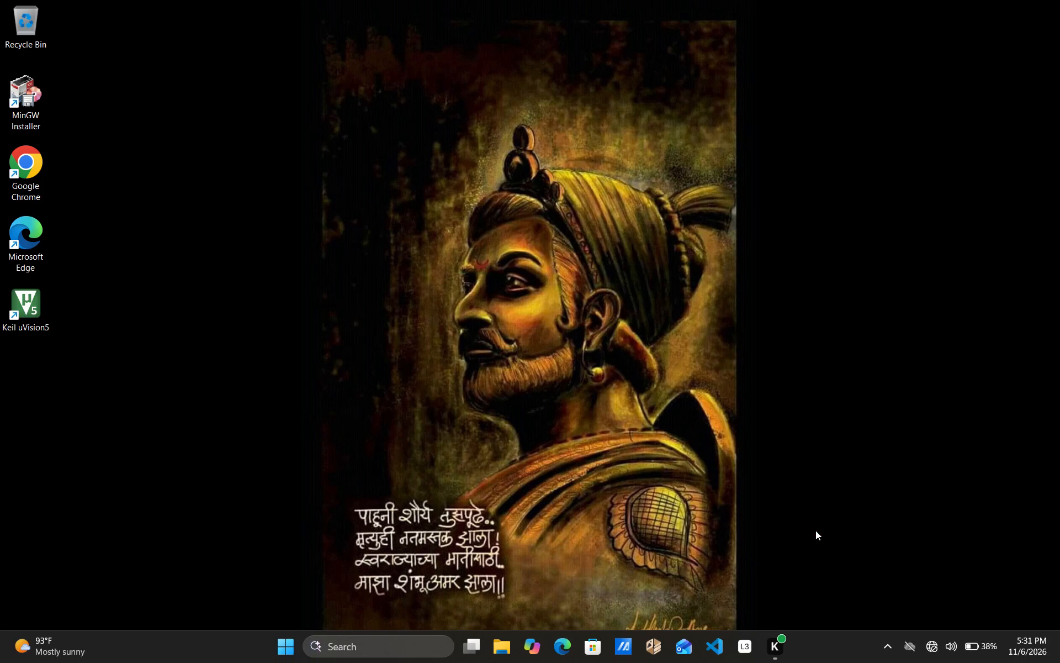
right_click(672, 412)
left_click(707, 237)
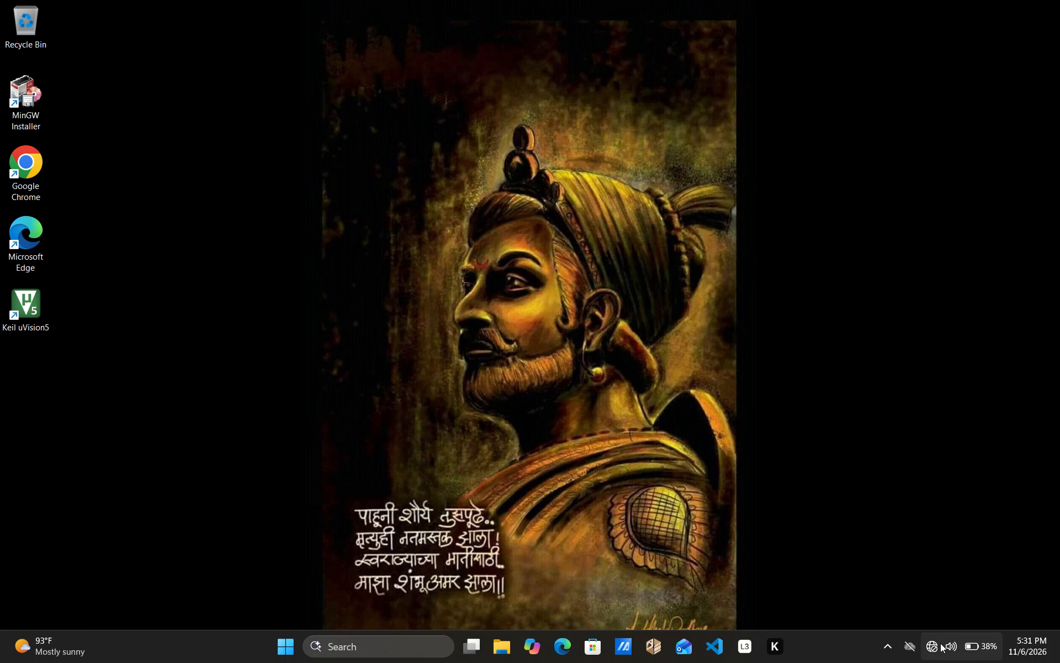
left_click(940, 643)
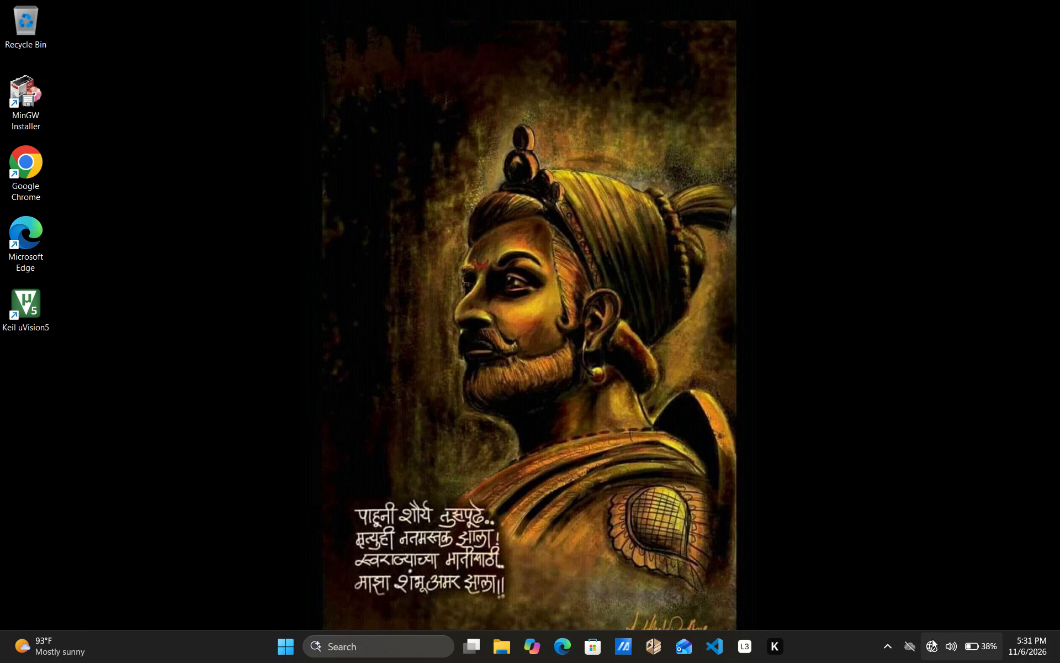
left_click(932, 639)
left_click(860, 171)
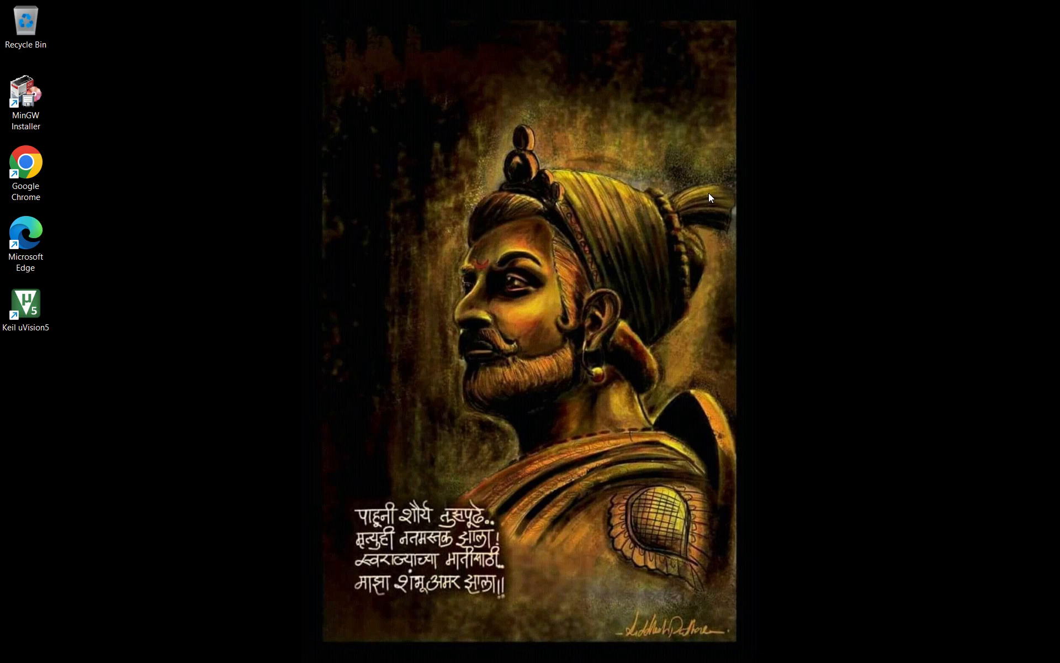
Bring up the Shut Down Windows dialog from the desktop.
key("alt+F4")
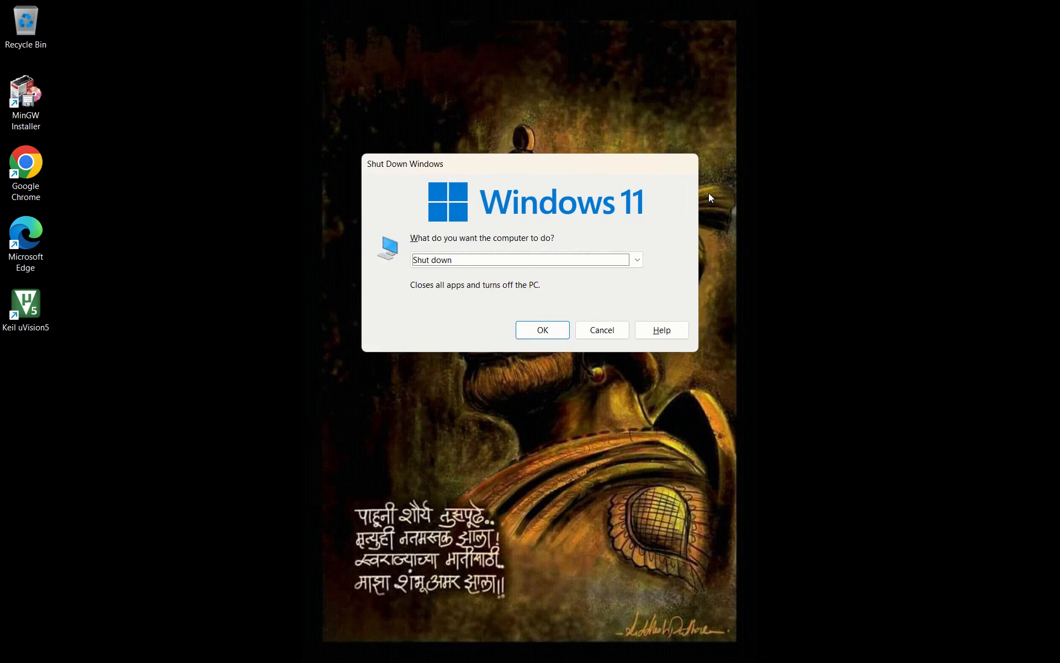